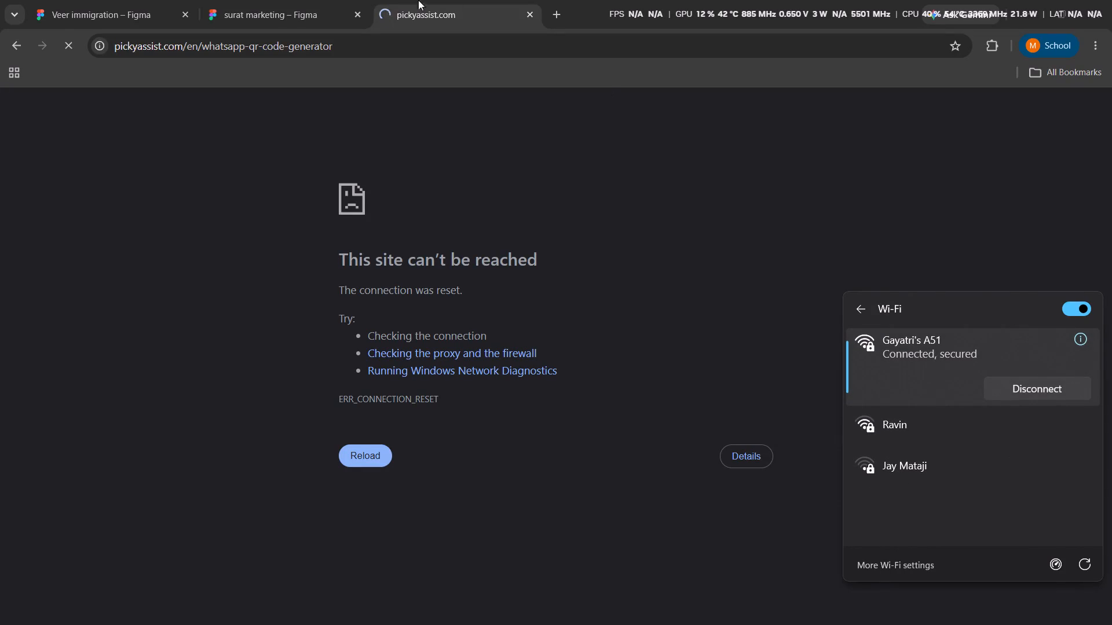
Check the open Figma tabs and close the pickyassist.com WhatsApp QR code generator tab.
click(202, 13)
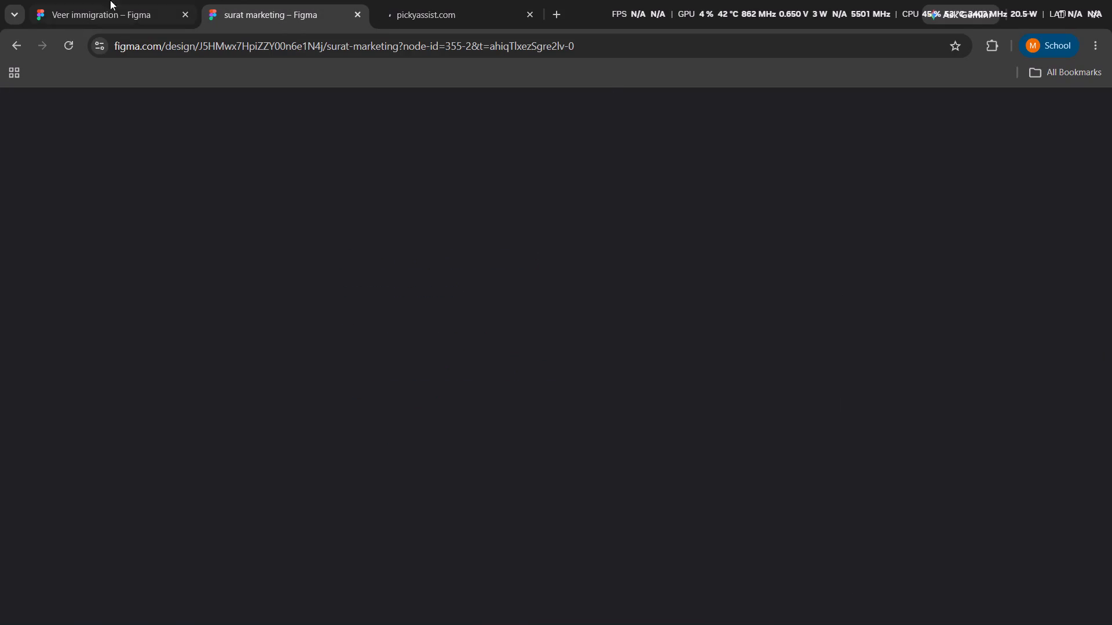
click(84, 0)
click(383, 0)
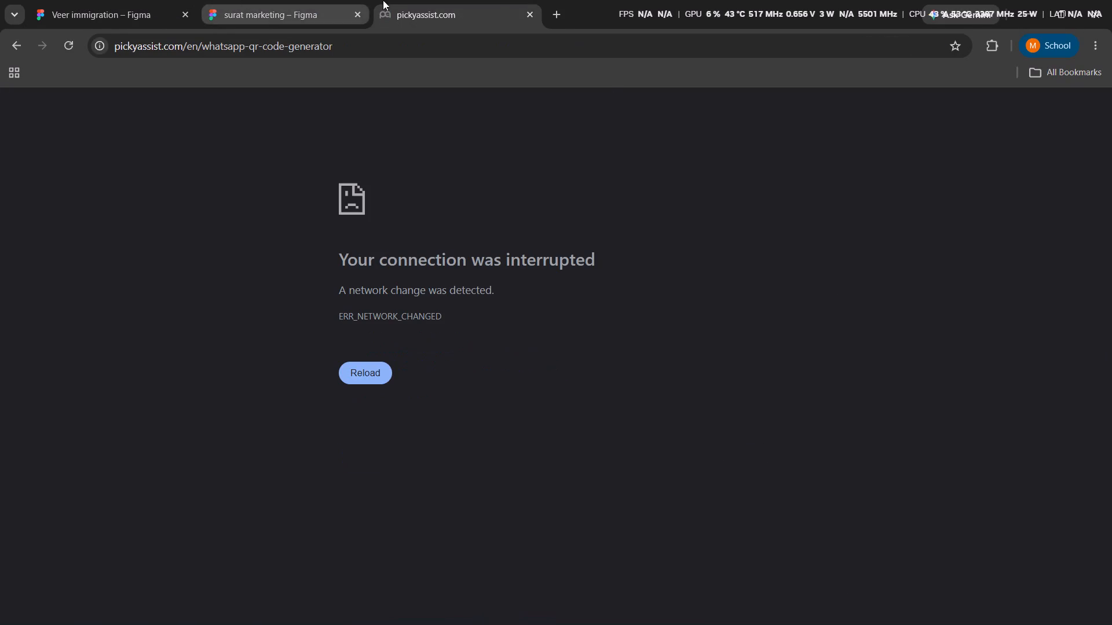
click(527, 17)
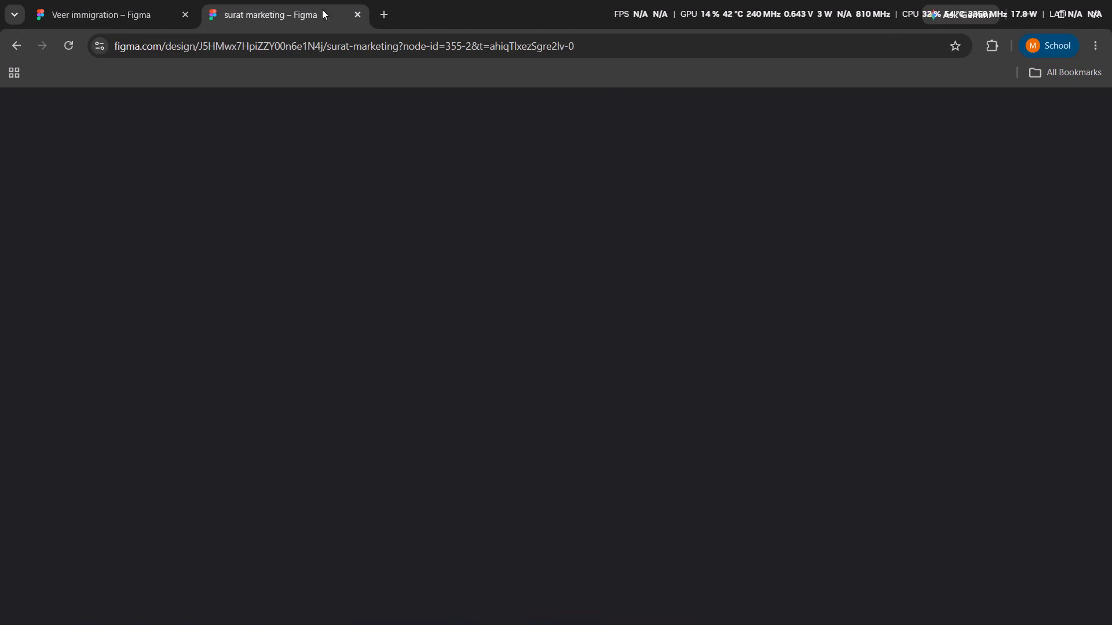
Reload the surat marketing Figma file and switch to the Veer immigration file.
click(255, 11)
click(64, 39)
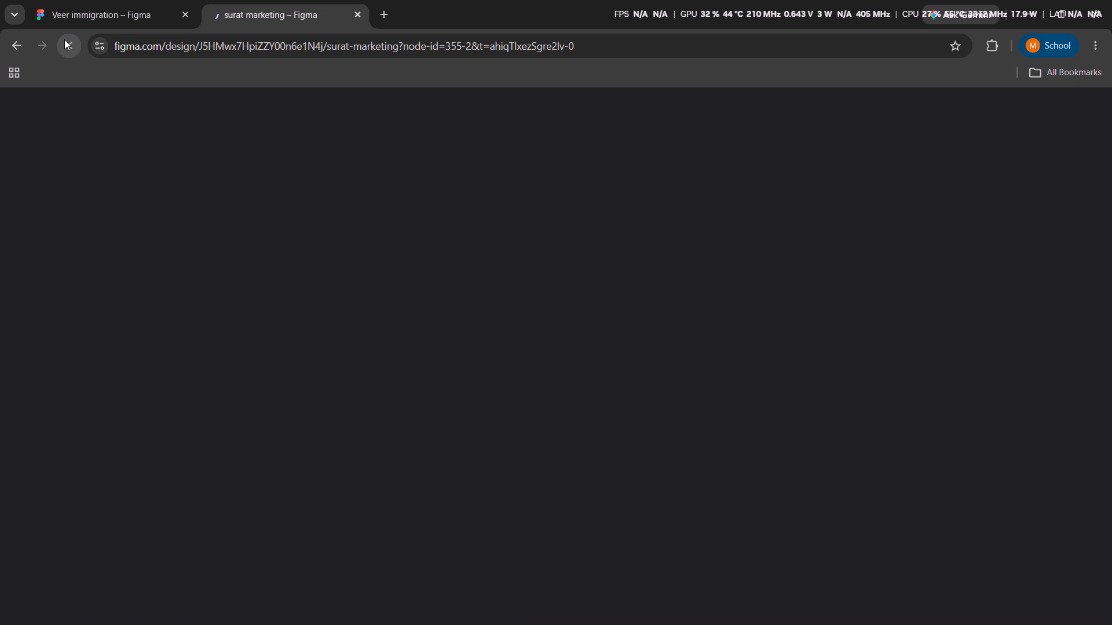
click(104, 0)
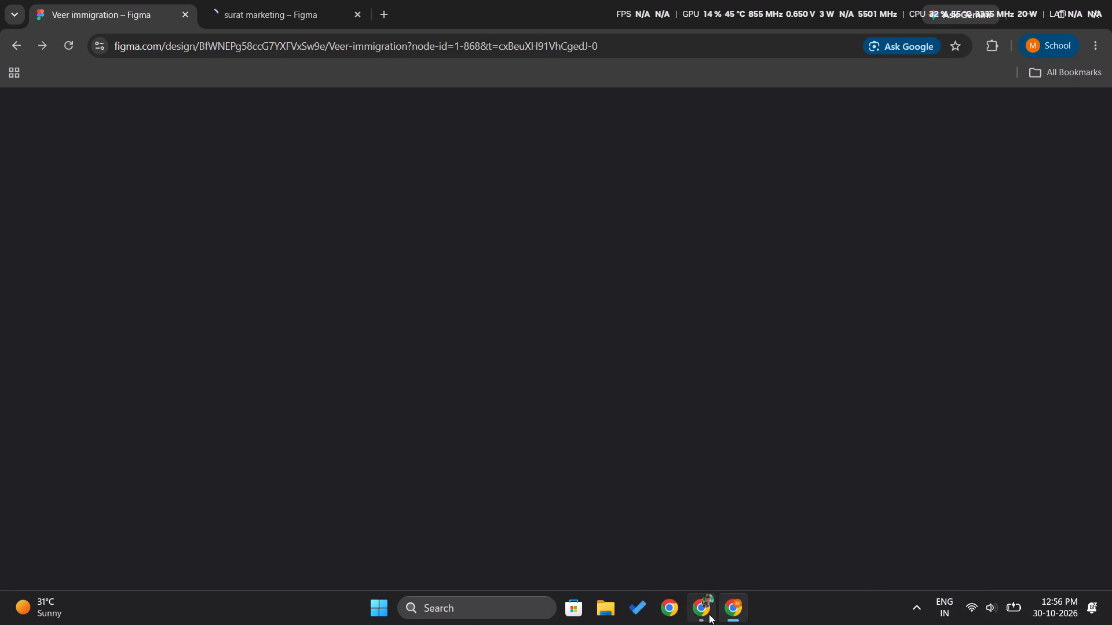
Switch to the other Chrome profile's window showing the Google new tab page.
click(709, 614)
click(1049, 133)
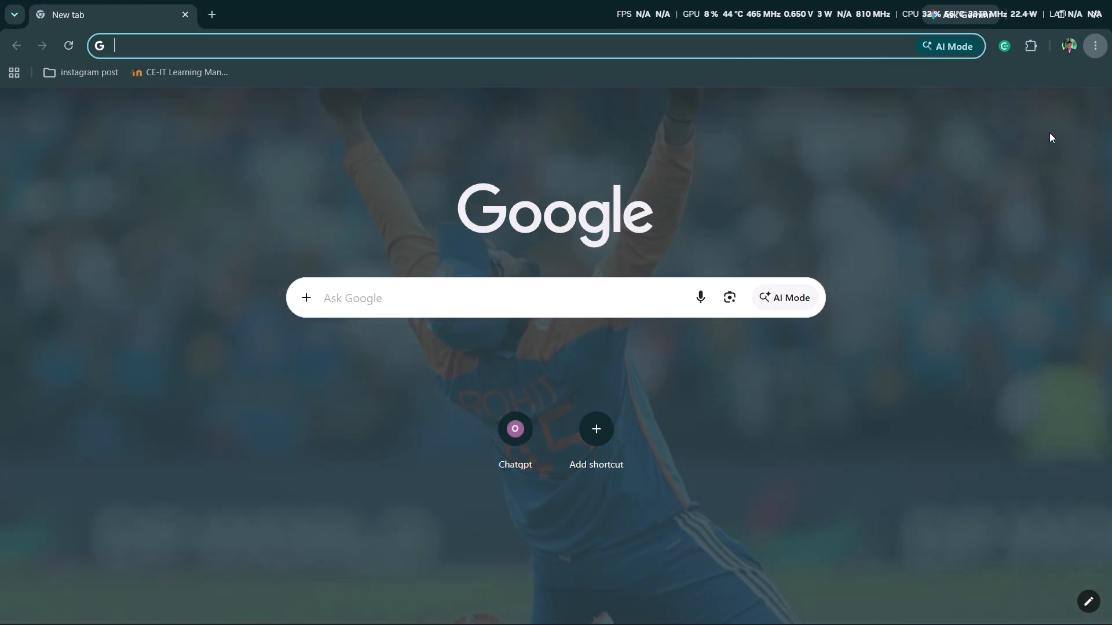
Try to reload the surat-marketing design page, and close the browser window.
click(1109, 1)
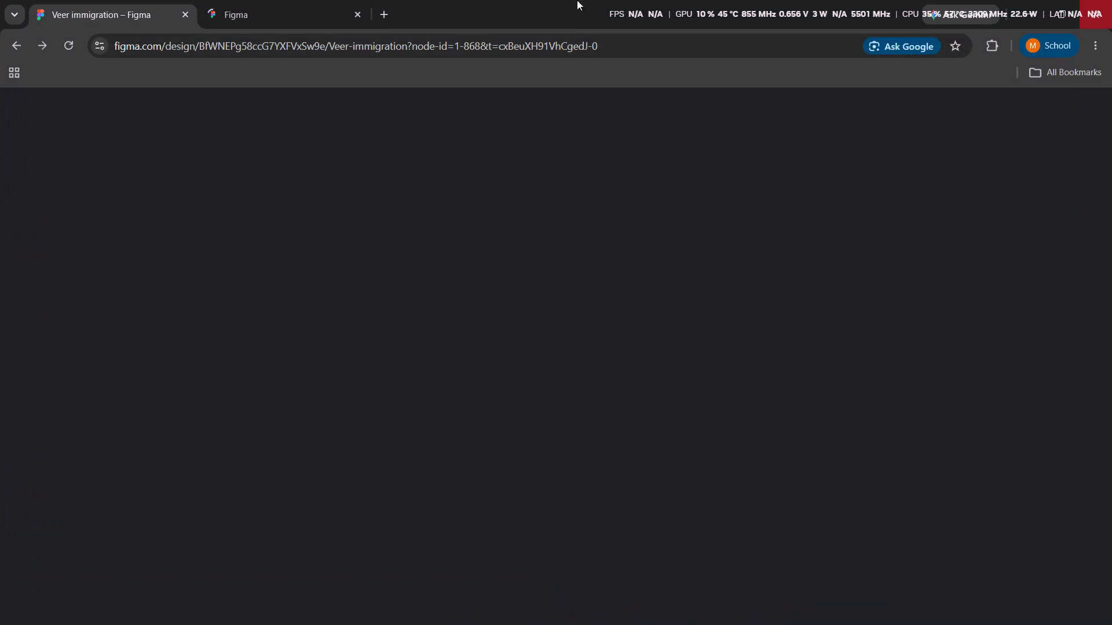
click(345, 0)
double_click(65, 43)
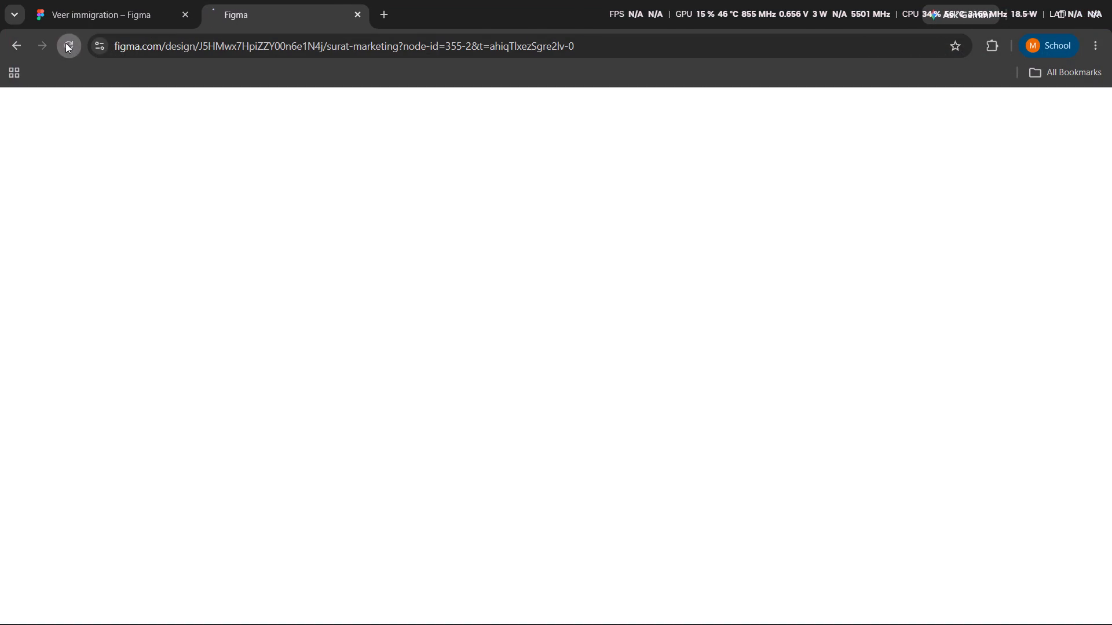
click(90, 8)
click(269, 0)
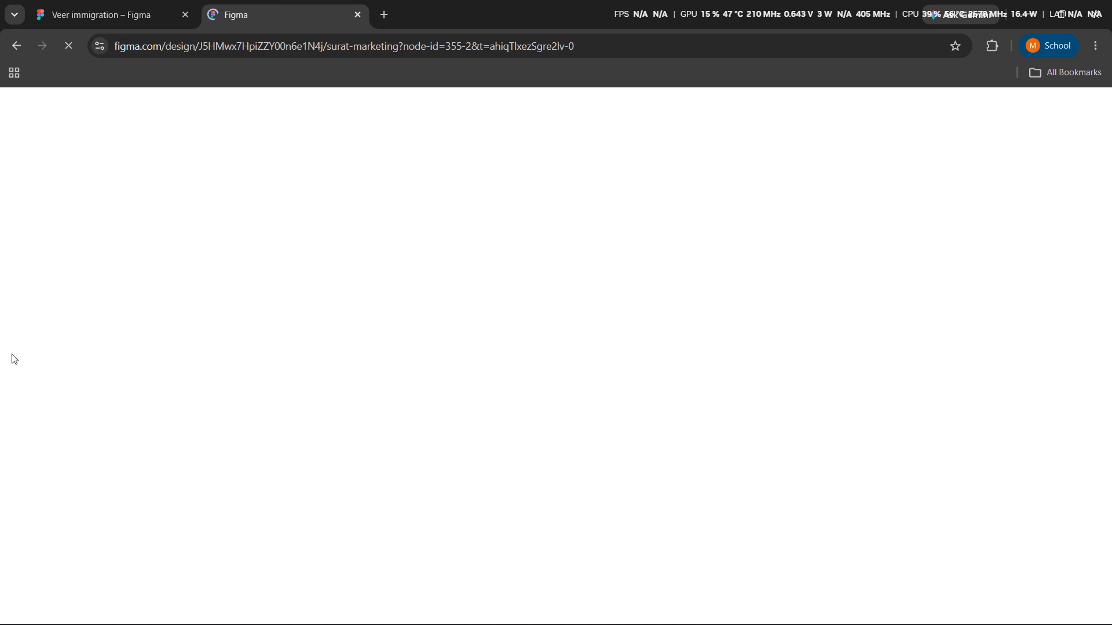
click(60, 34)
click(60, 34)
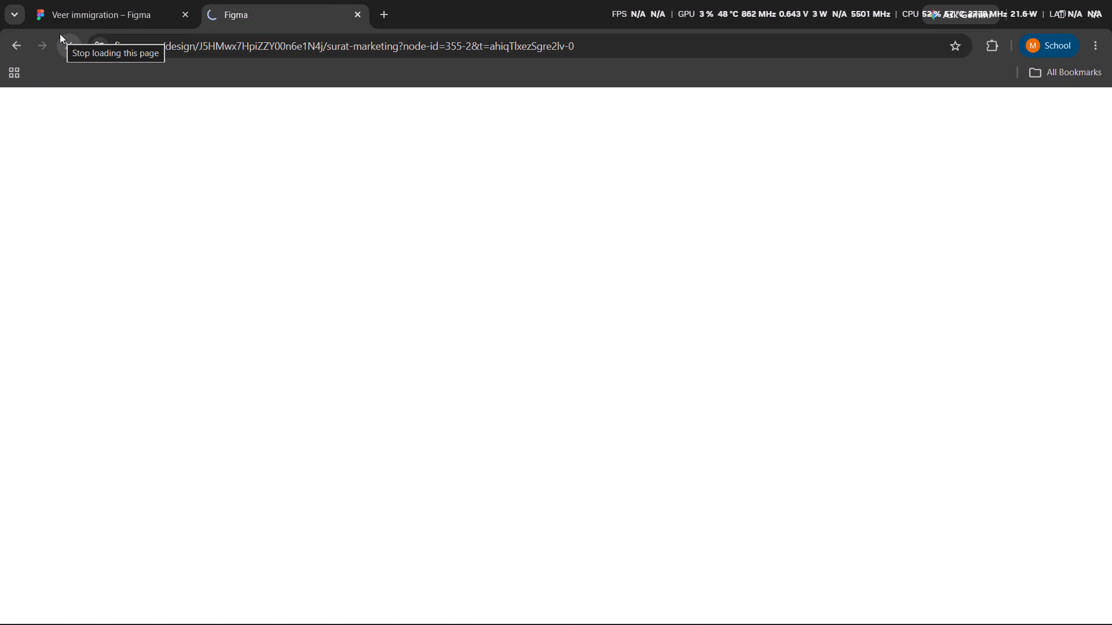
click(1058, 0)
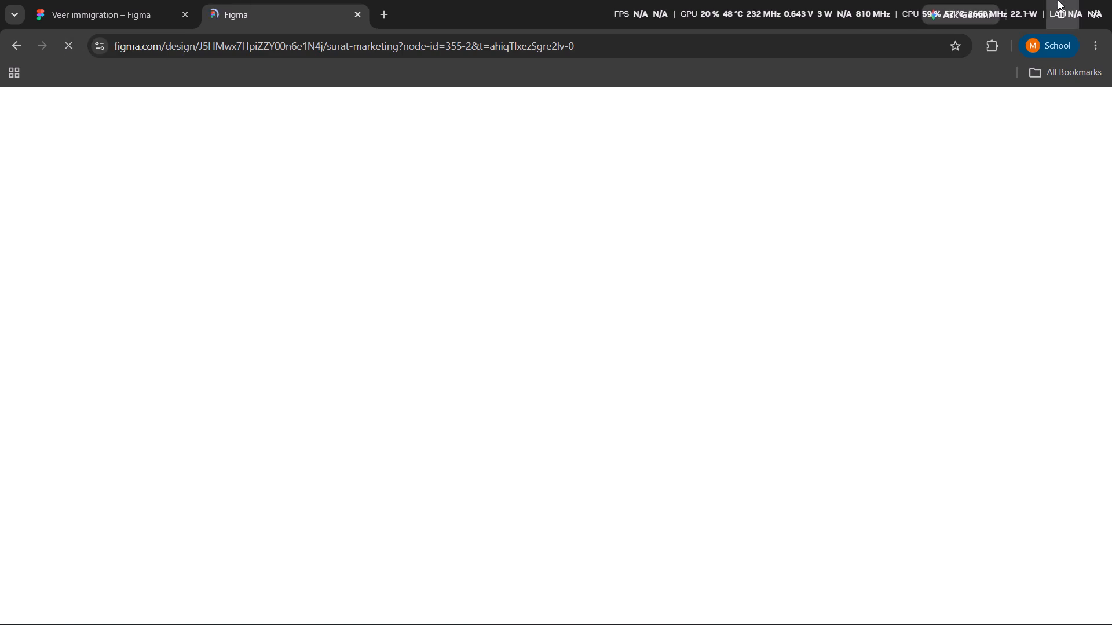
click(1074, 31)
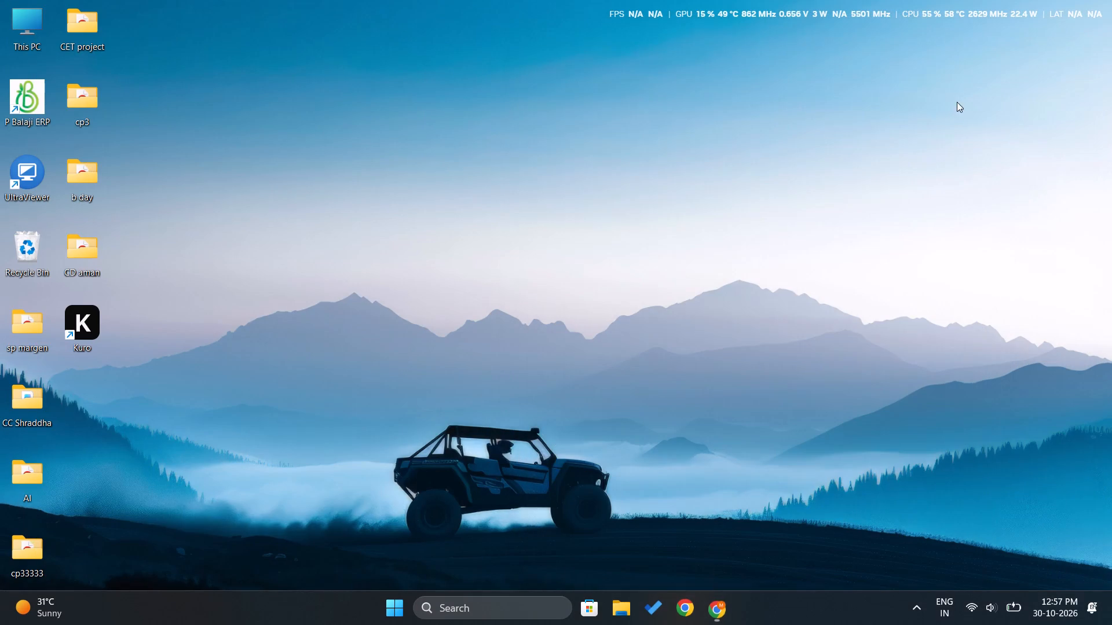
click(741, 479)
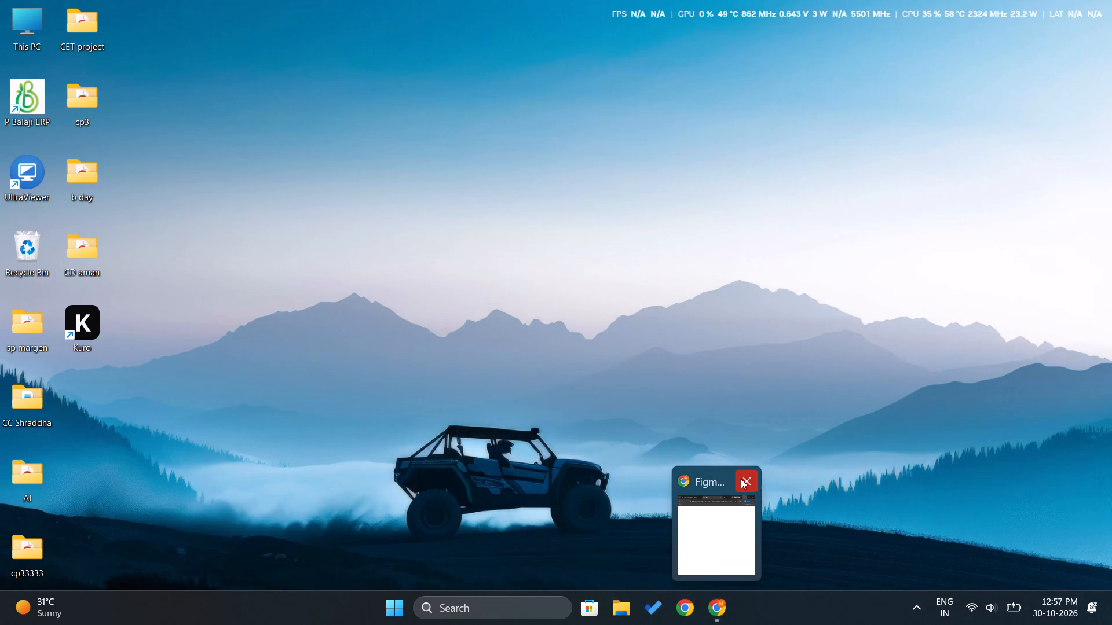
Reopen the browser, go to figma.com and open the surat marketing file from the recent files.
click(703, 609)
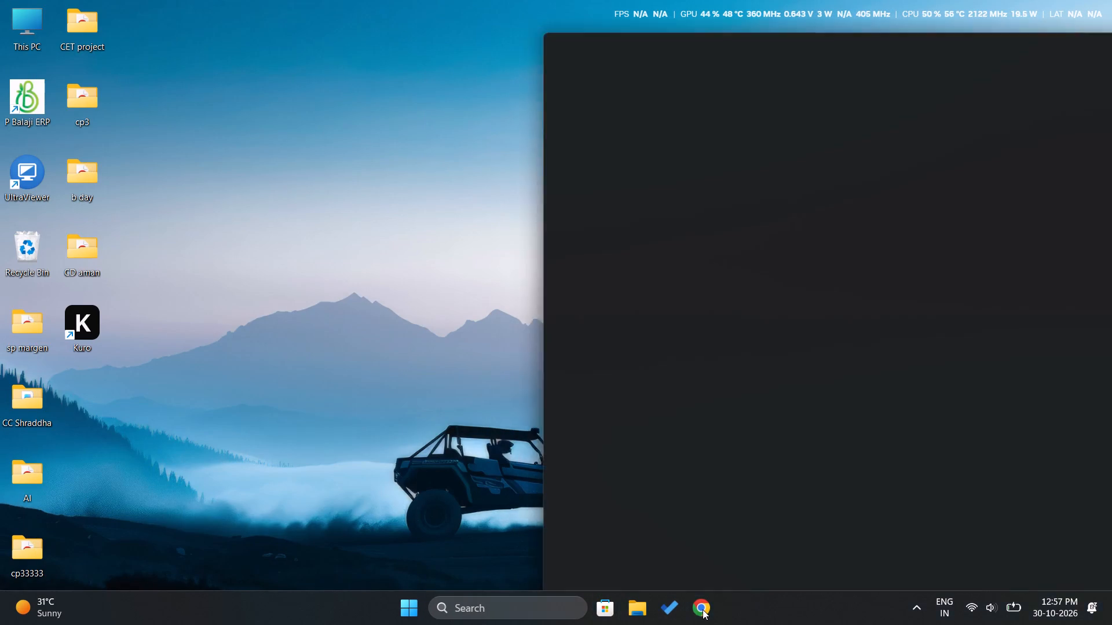
click(1099, 46)
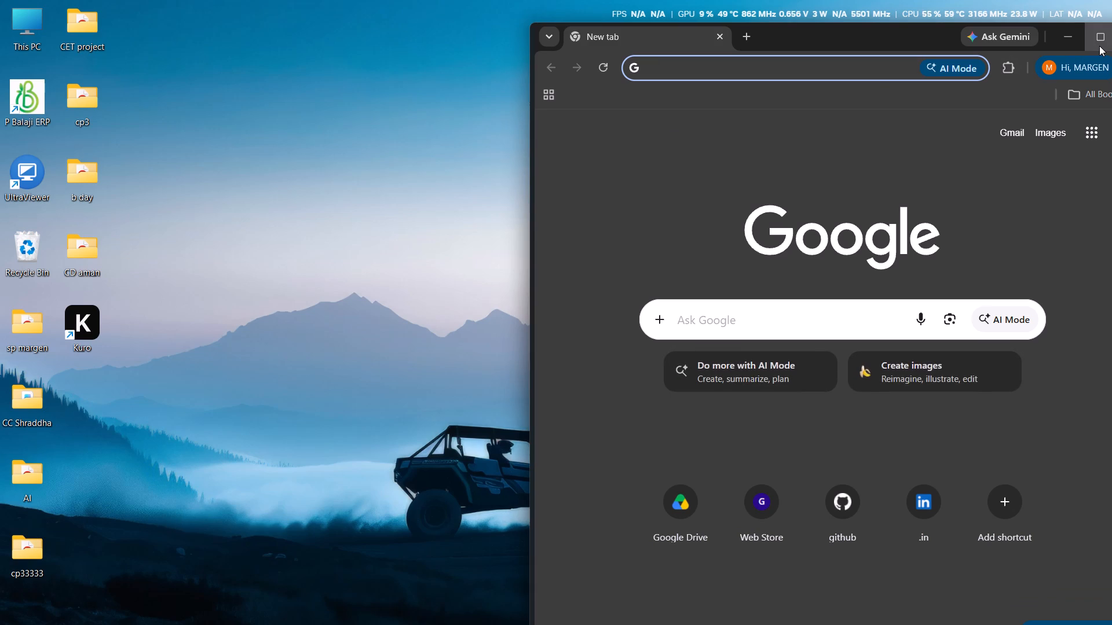
key(f)
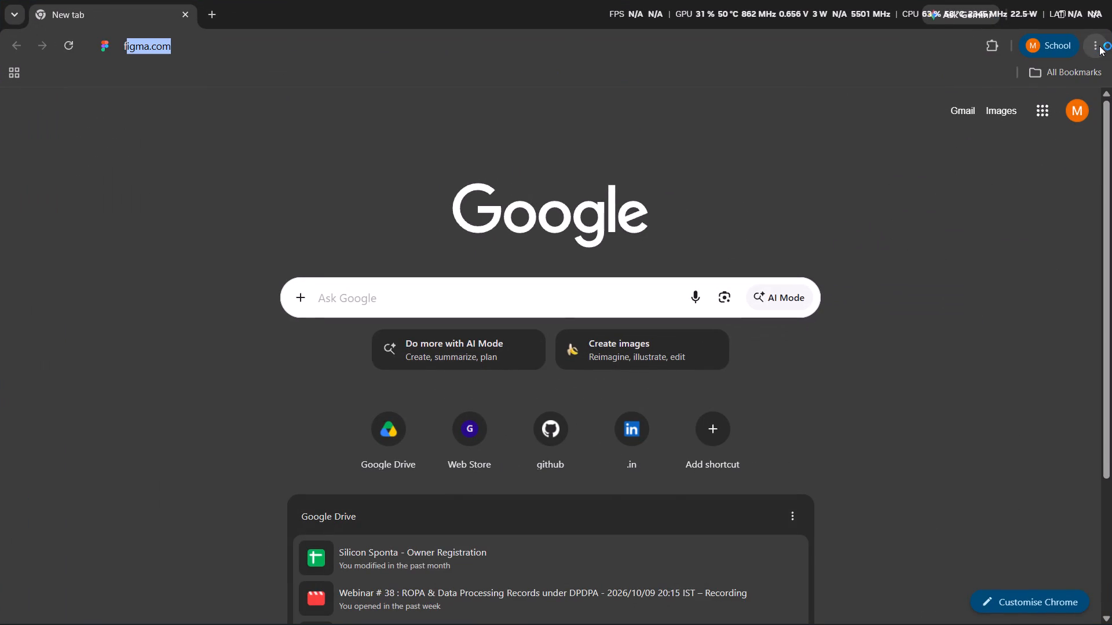
key(Return)
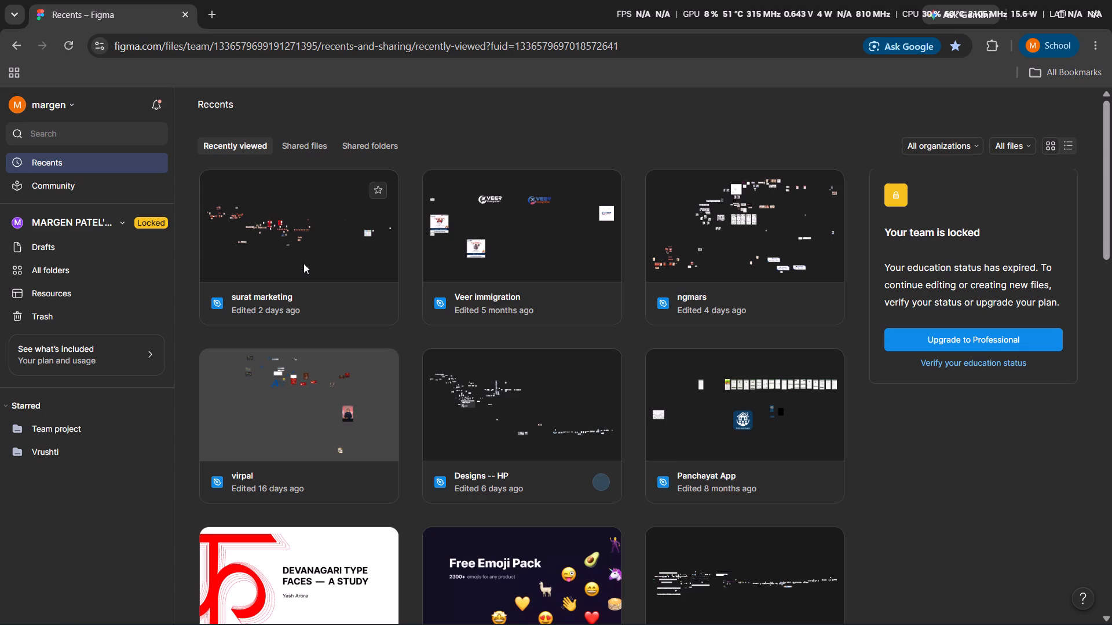
double_click(303, 263)
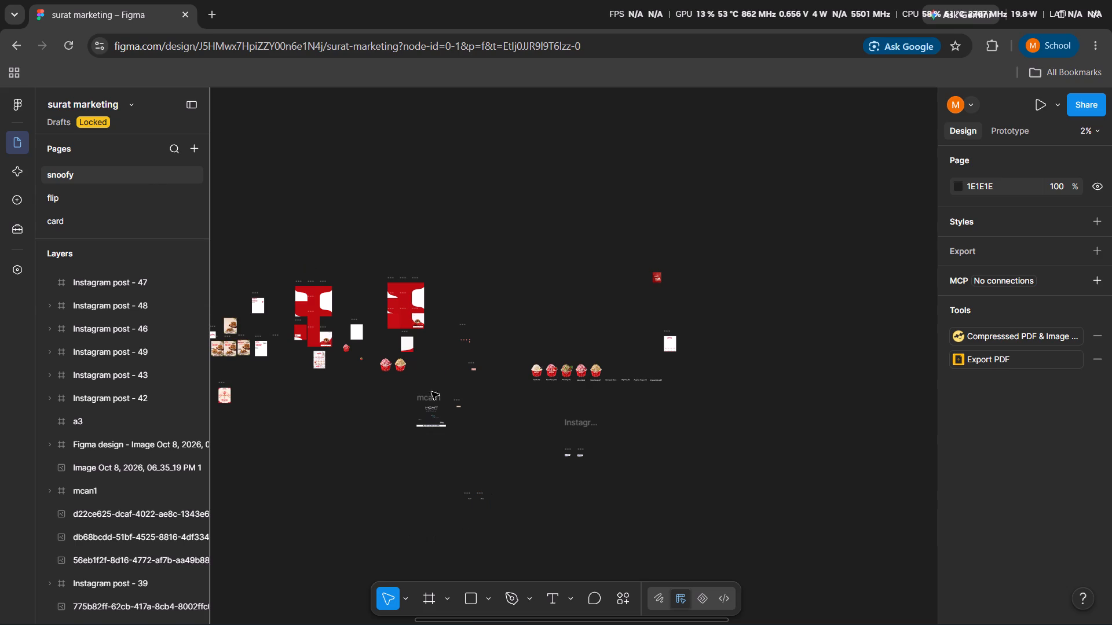
Move the whole mcan1 frame to the empty canvas area beyond the Dussehra post, at about X 23121, Y 8237.
click(387, 388)
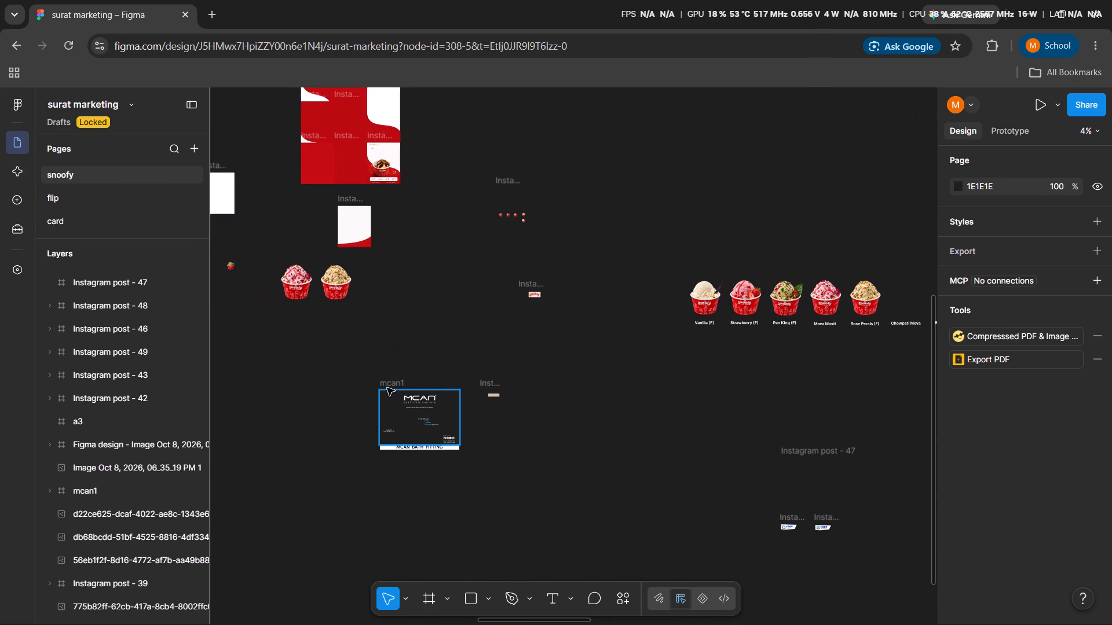
click(310, 400)
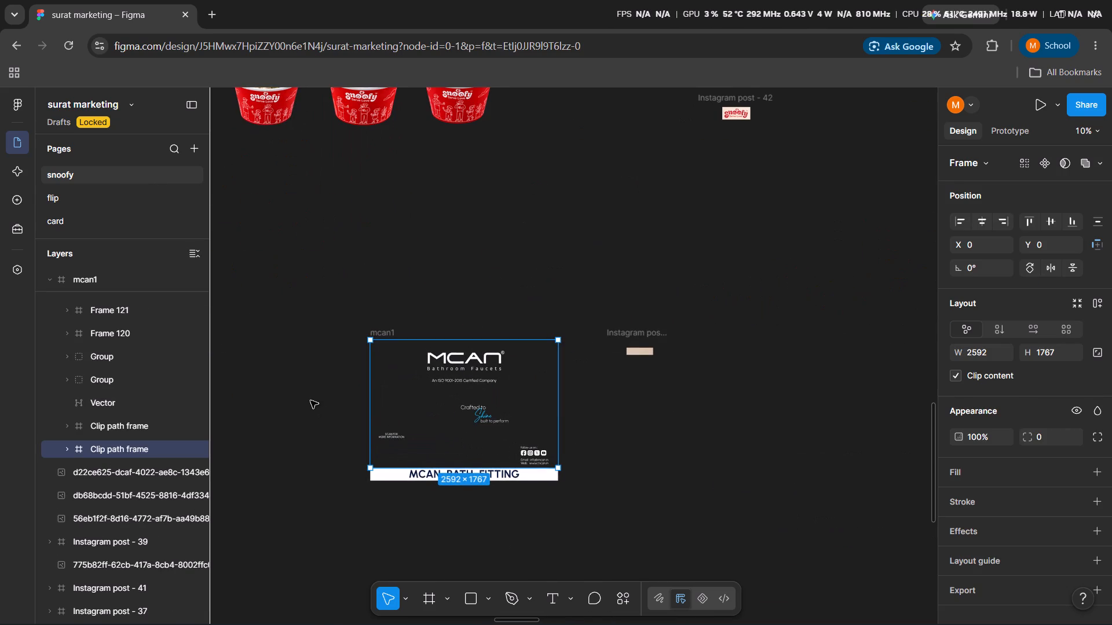
drag(325, 275, 492, 506)
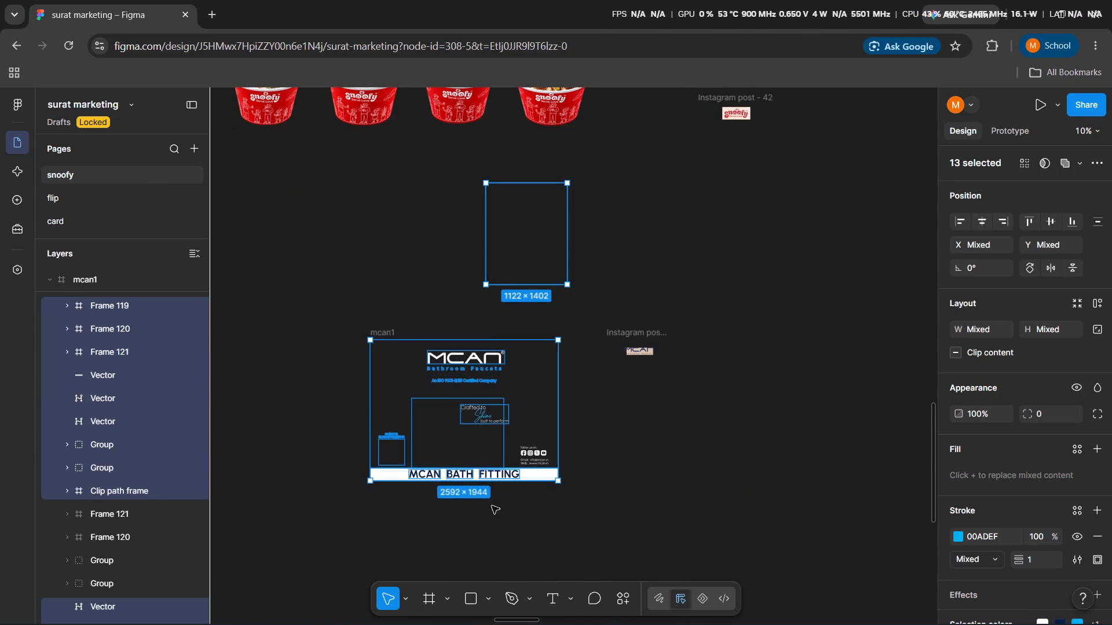
click(408, 340)
click(332, 282)
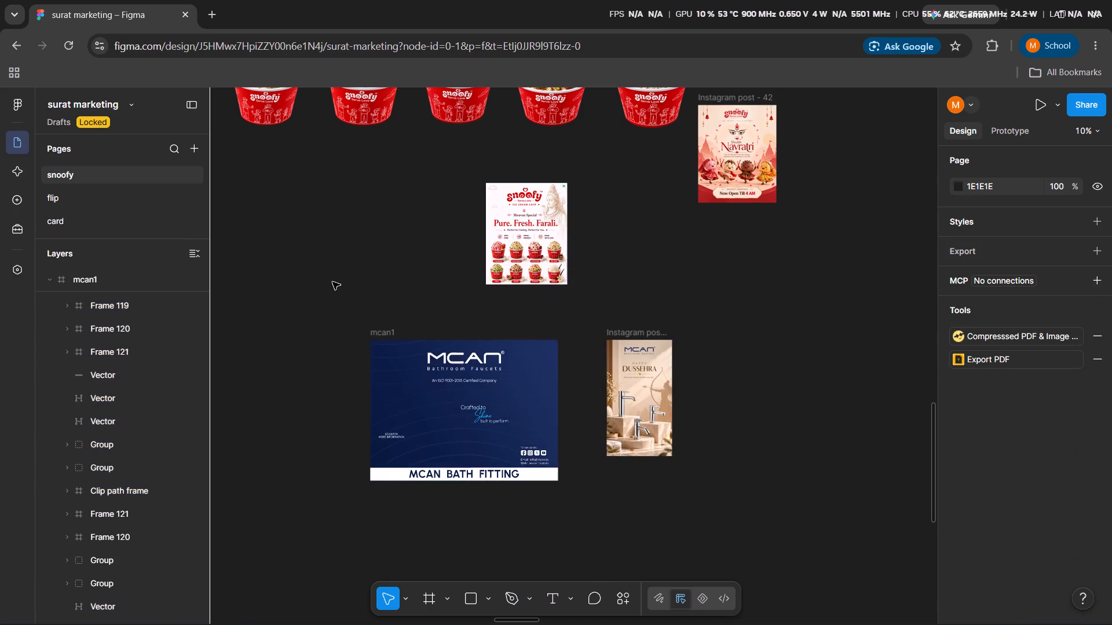
drag(332, 282, 495, 538)
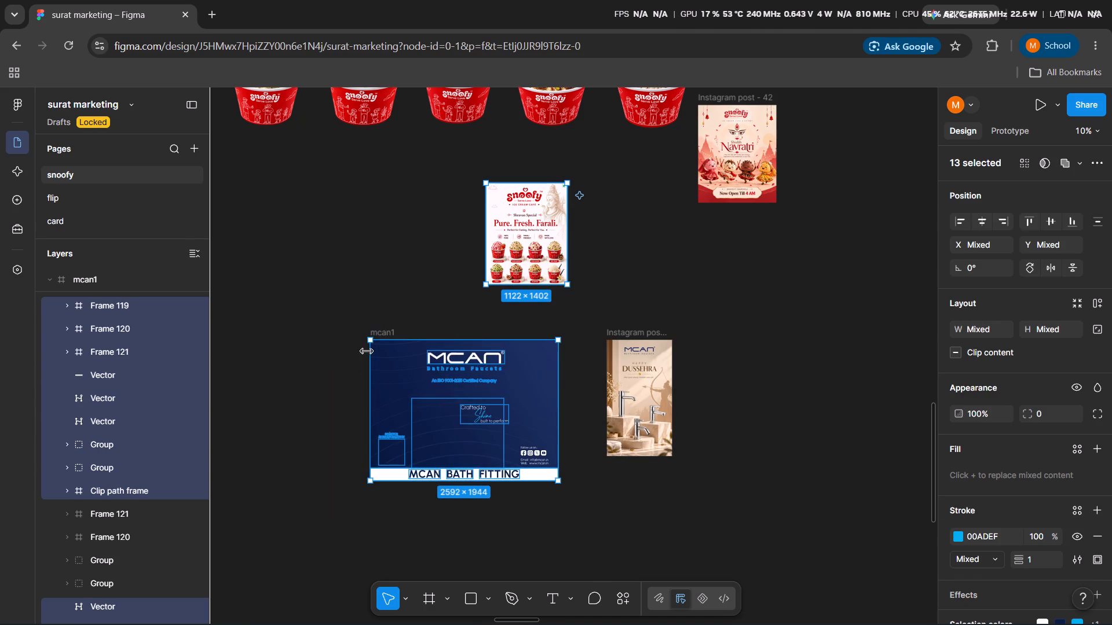
click(379, 333)
drag(379, 328, 297, 327)
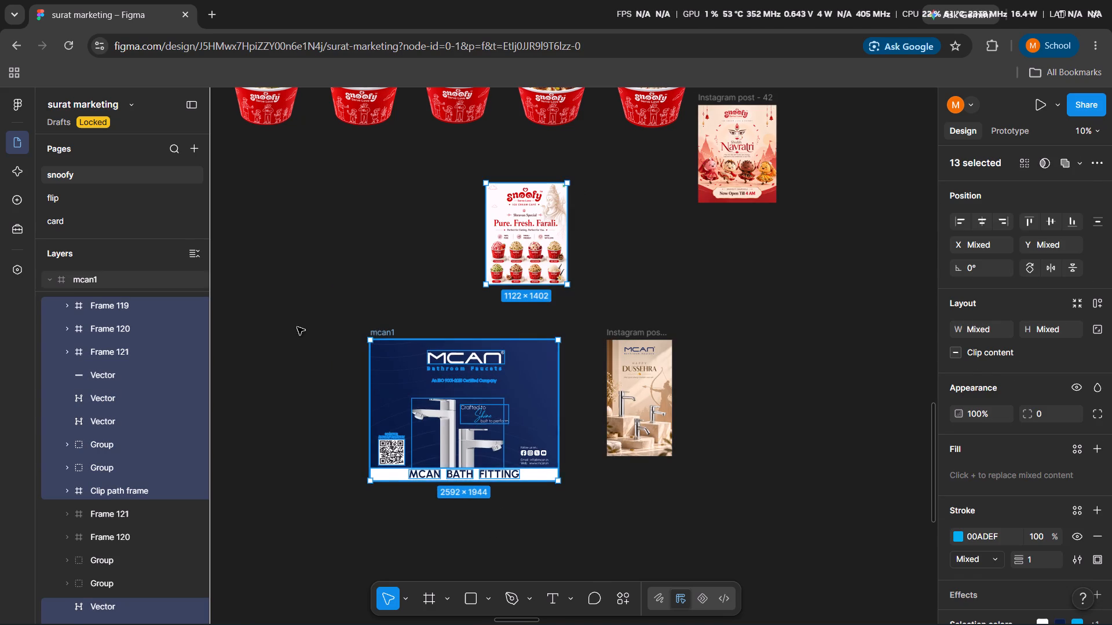
drag(297, 327, 276, 325)
drag(276, 325, 394, 328)
click(394, 328)
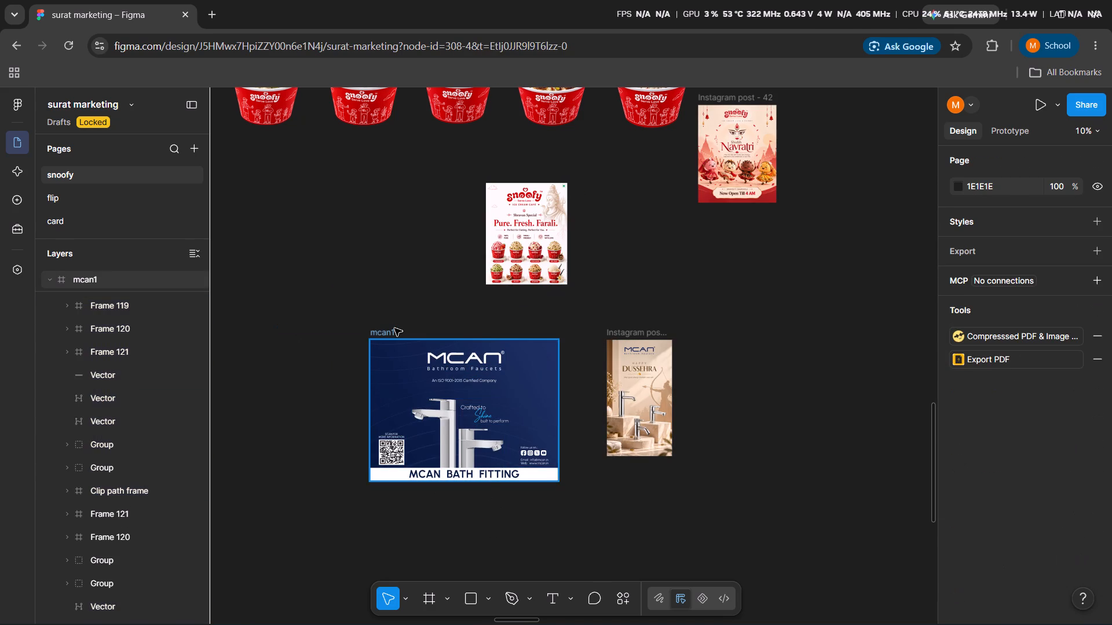
drag(389, 358, 756, 542)
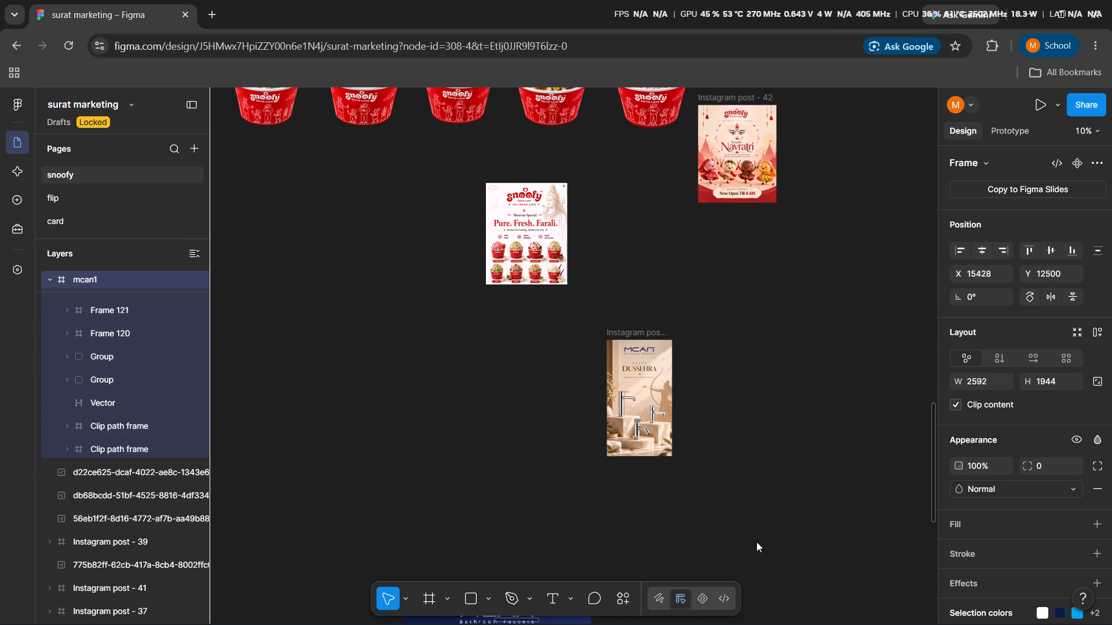
drag(756, 542, 694, 303)
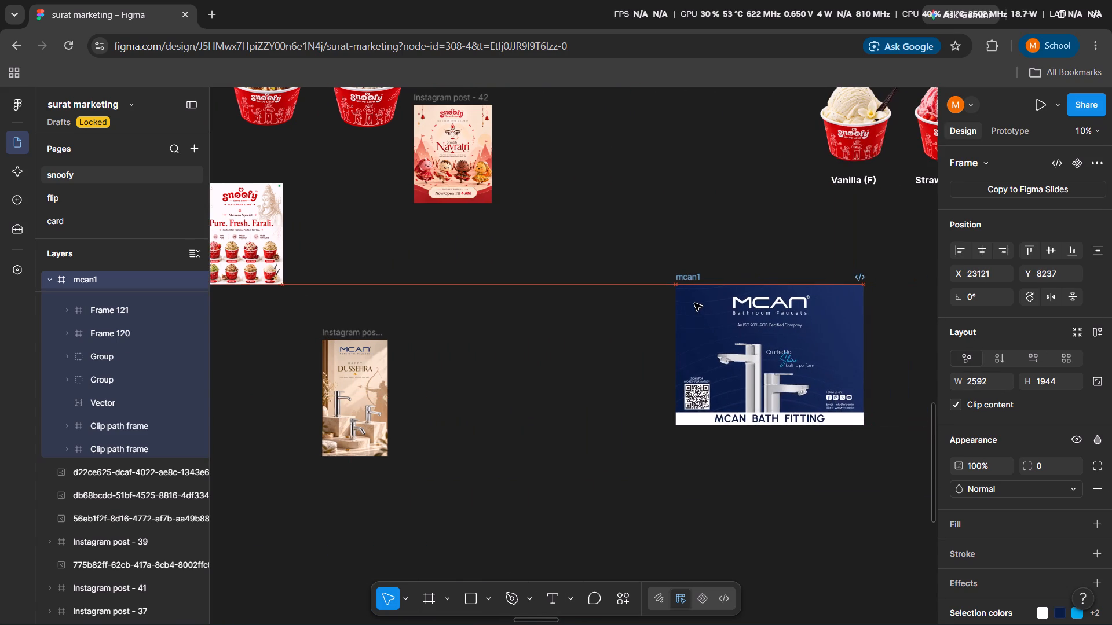
Create a new frame beside the mcan1 artwork and set its size to 900 × 300.
click(429, 602)
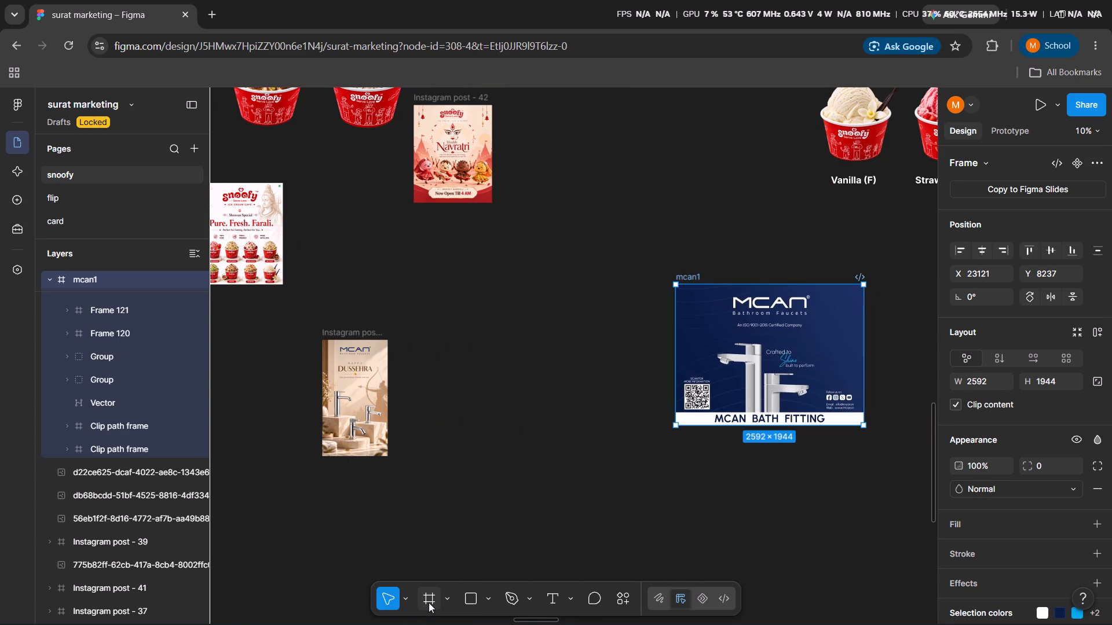
click(919, 353)
scroll(919, 353, left, 3)
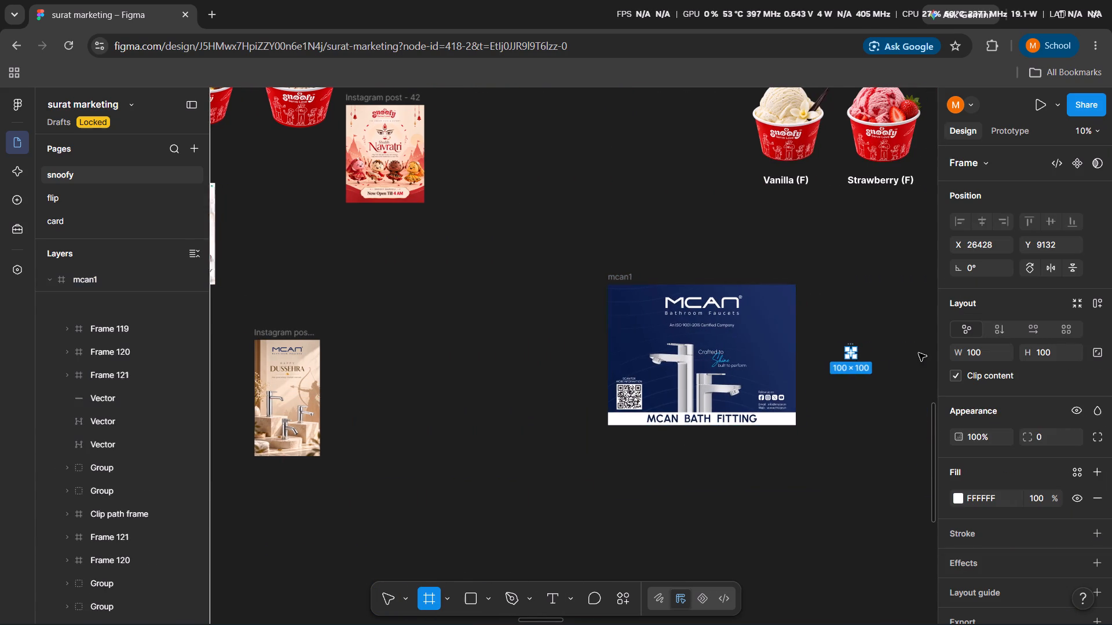
click(994, 354)
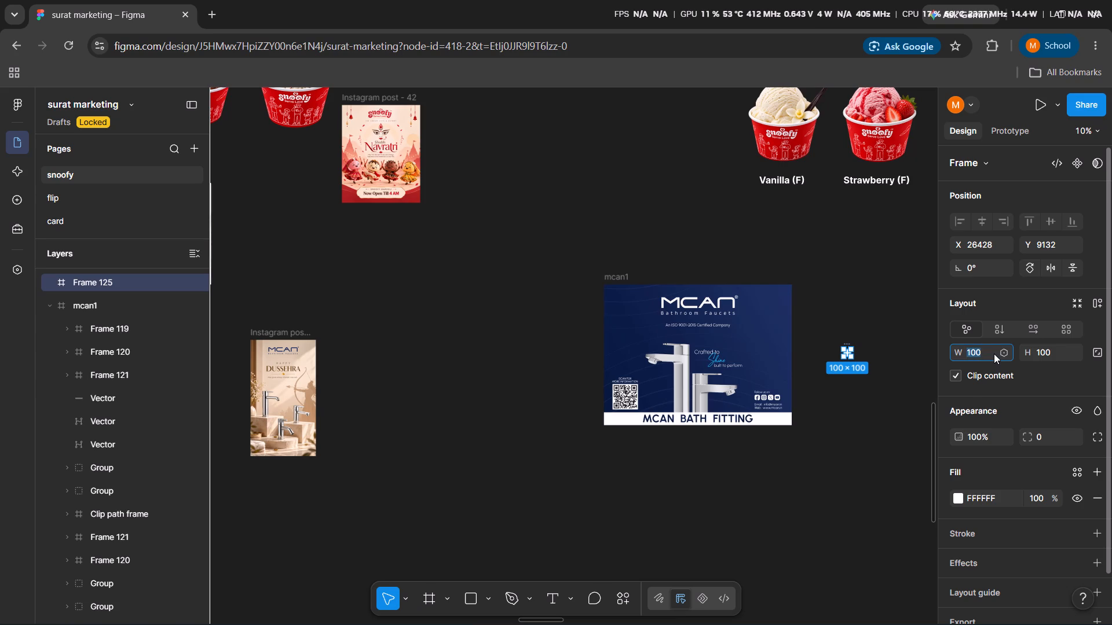
text(900)
key(Return)
double_click(1049, 353)
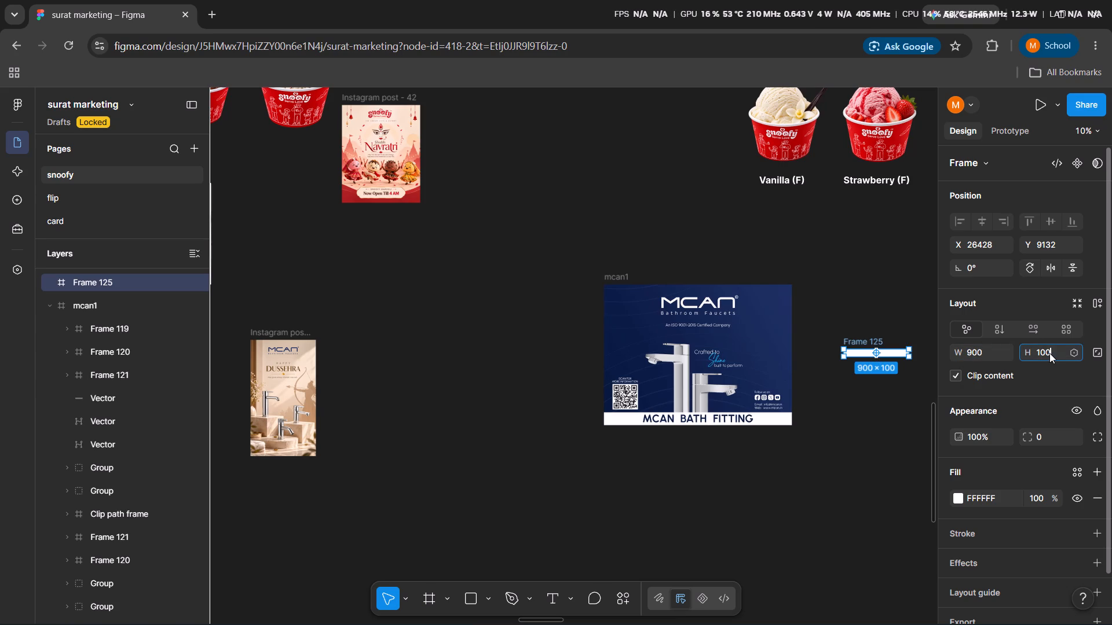
text(300)
key(Return)
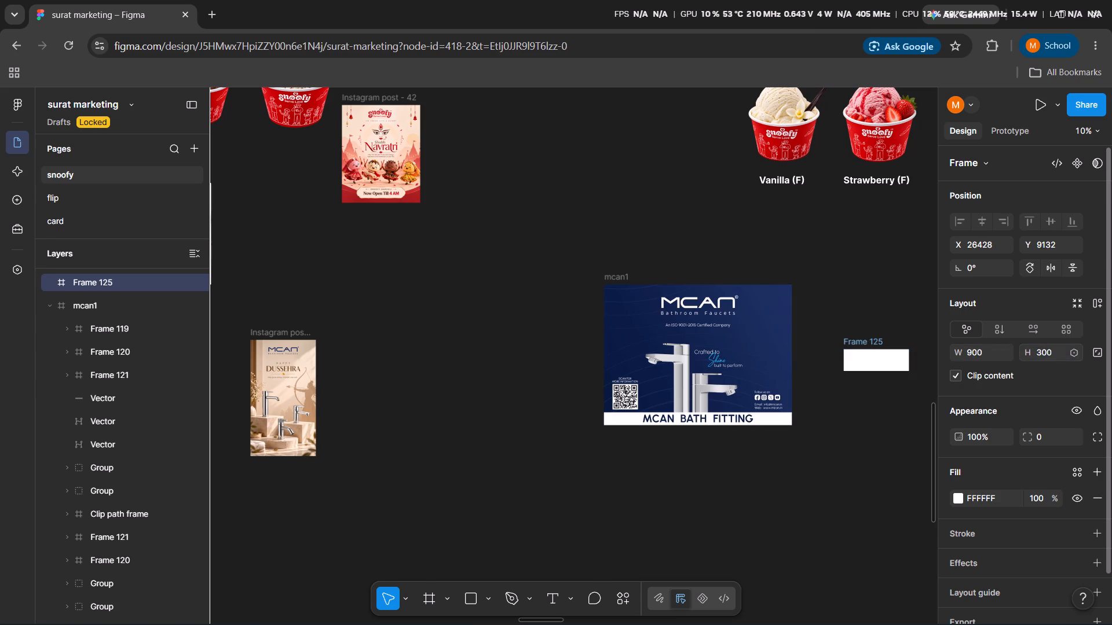
Lock the new frame's aspect ratio and scale it up to about 2668 × 889.
click(1102, 351)
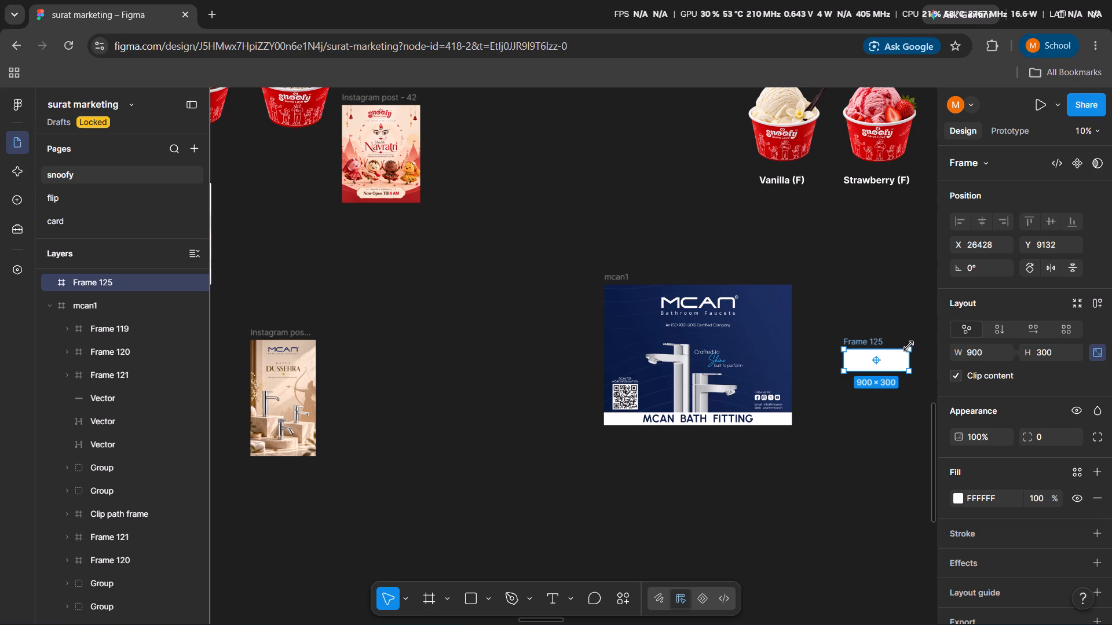
drag(911, 348, 879, 351)
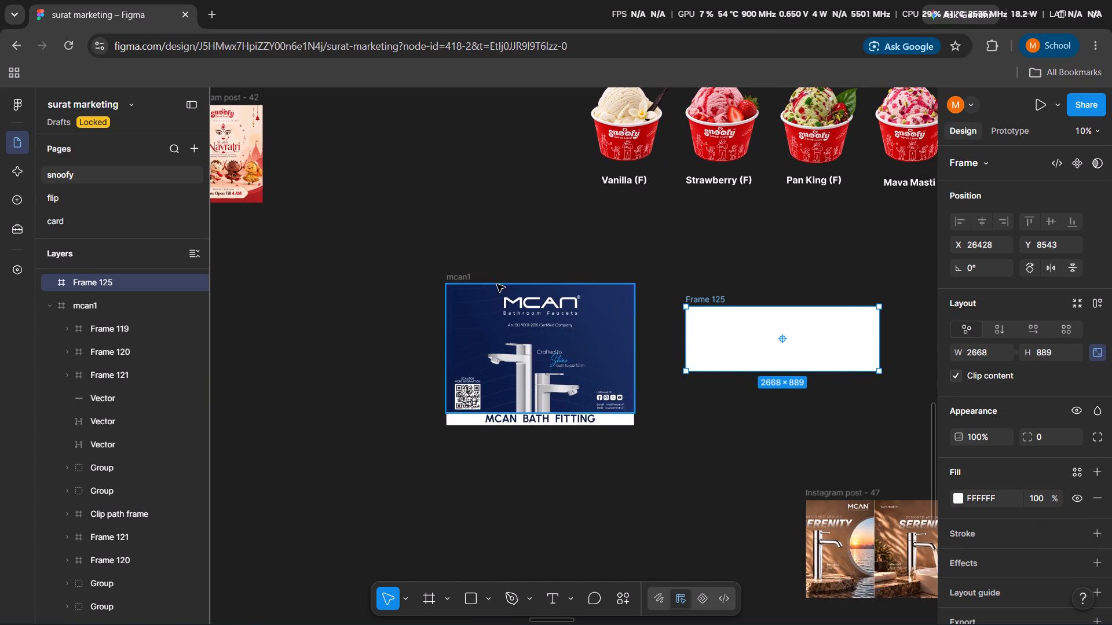
Copy the dark blue background image in the mcan1 artwork and paste a duplicate of it.
click(456, 287)
double_click(459, 311)
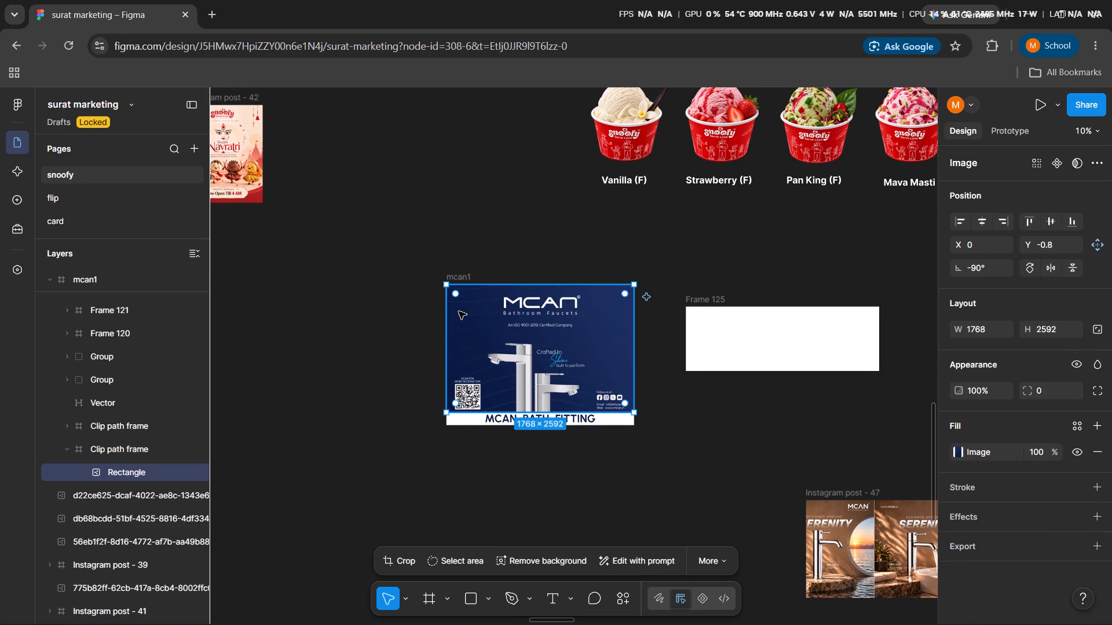
key(ctrl+c)
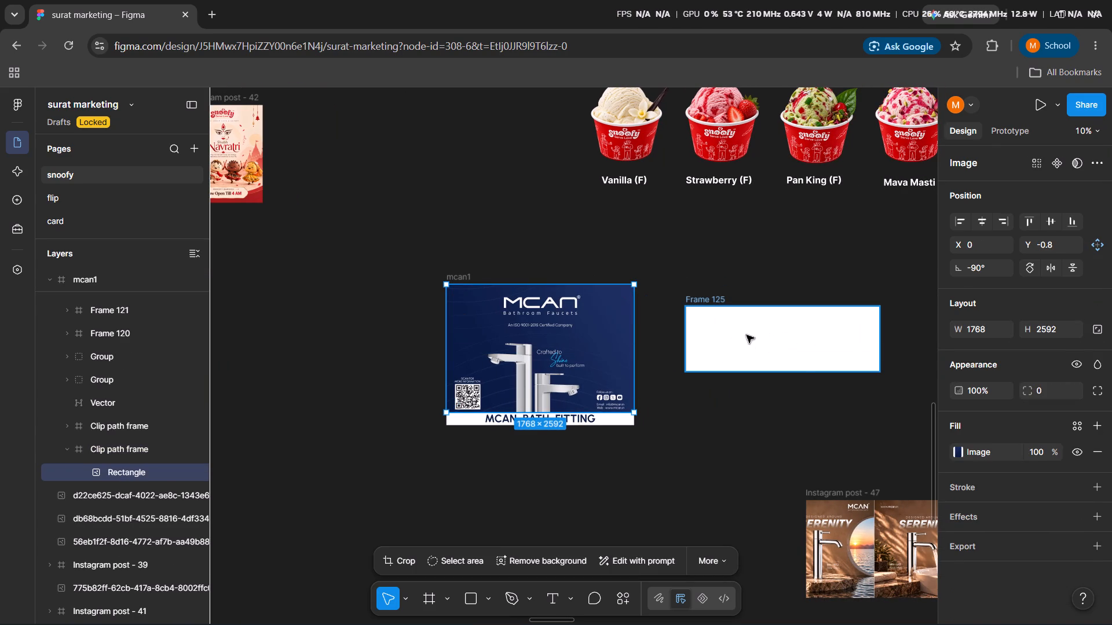
click(747, 335)
key(ctrl+v)
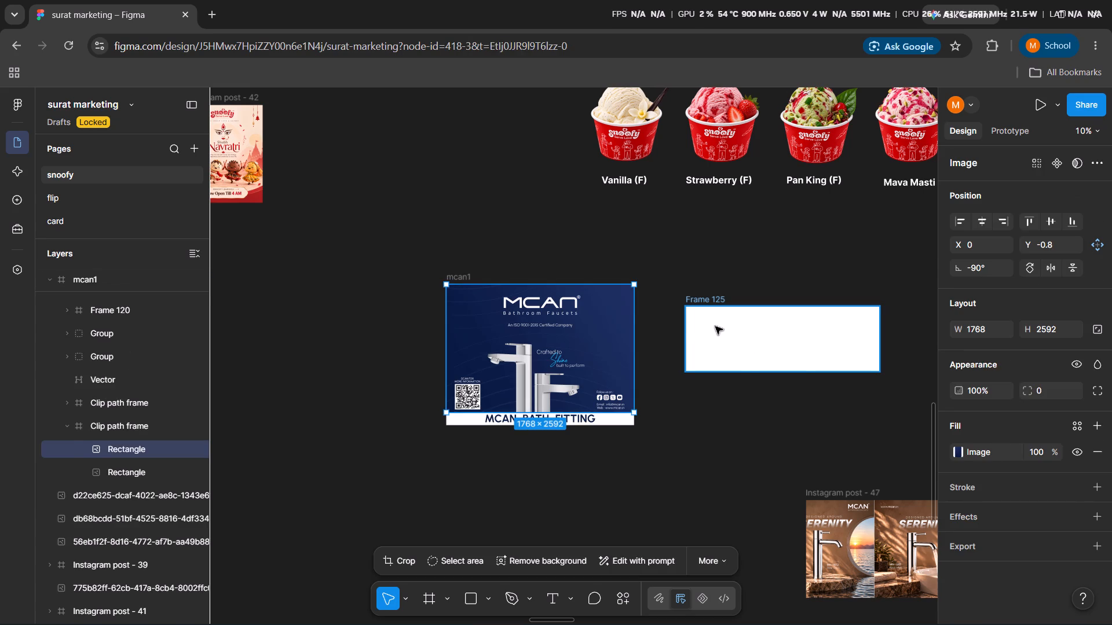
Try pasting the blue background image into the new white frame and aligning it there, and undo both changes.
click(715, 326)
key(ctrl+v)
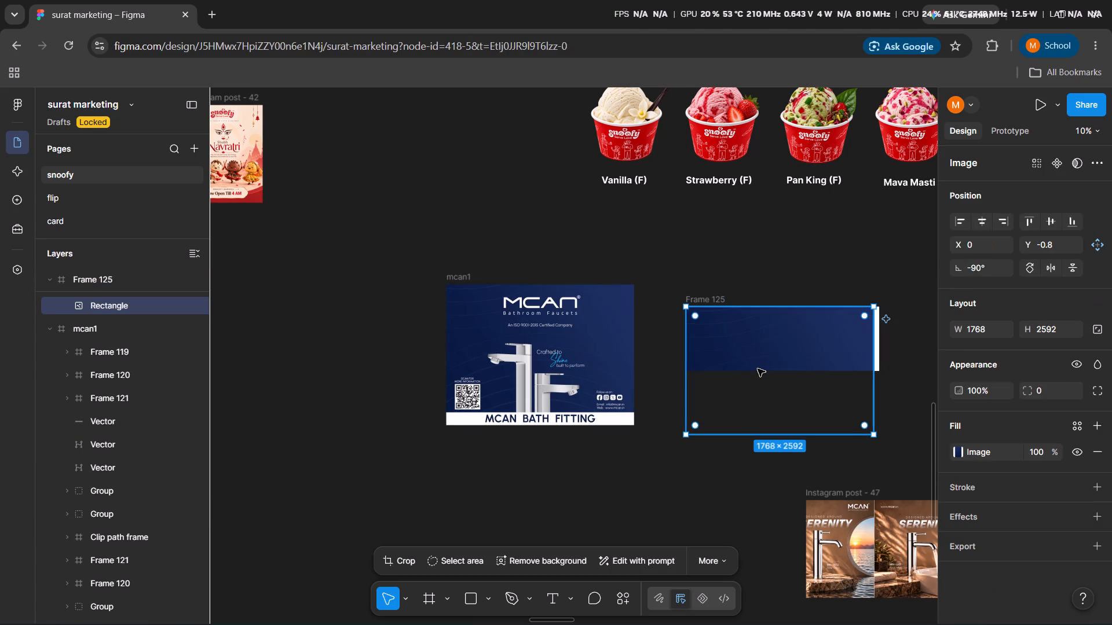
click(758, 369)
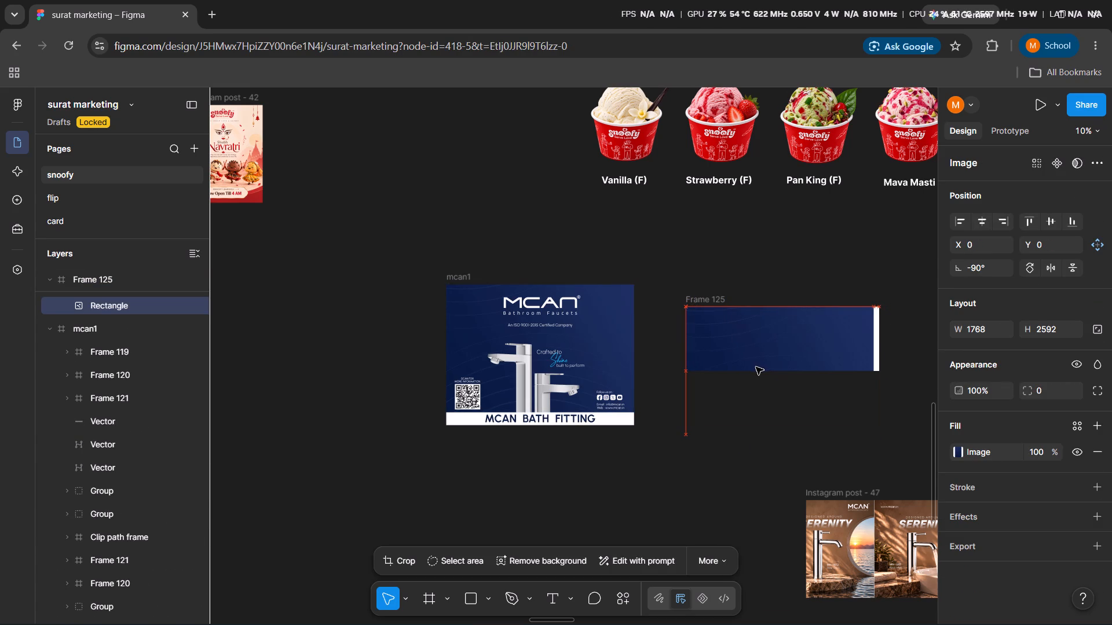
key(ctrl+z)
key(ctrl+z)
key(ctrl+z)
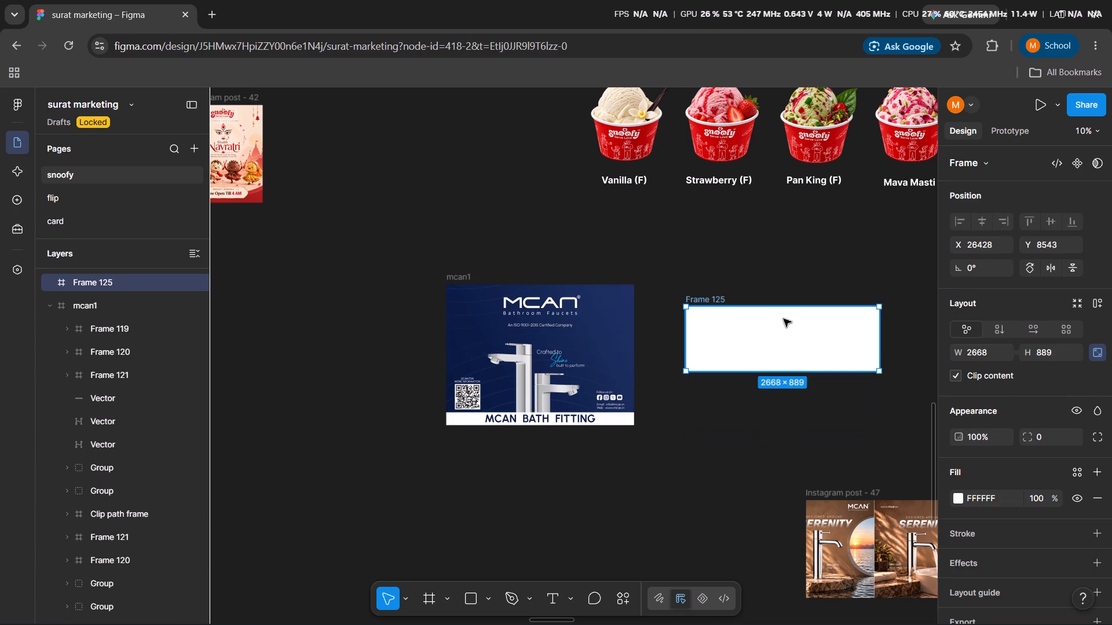
Move the duplicate blue background onto the empty canvas beside mcan1 and paste a copy of it into Frame 125.
drag(464, 323, 258, 403)
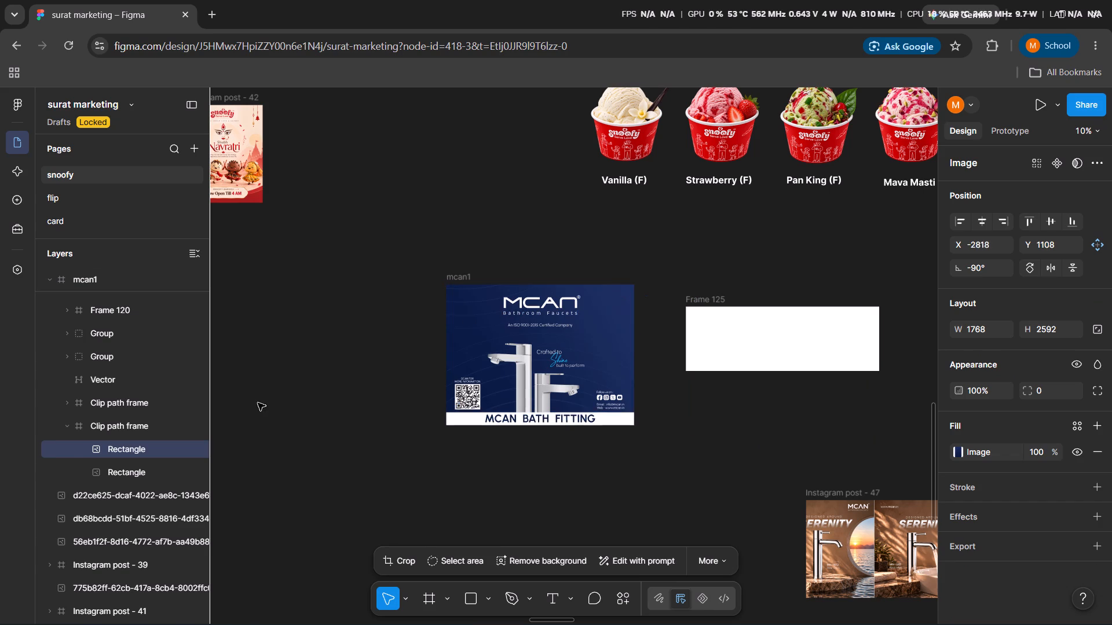
drag(258, 403, 304, 397)
drag(304, 397, 251, 400)
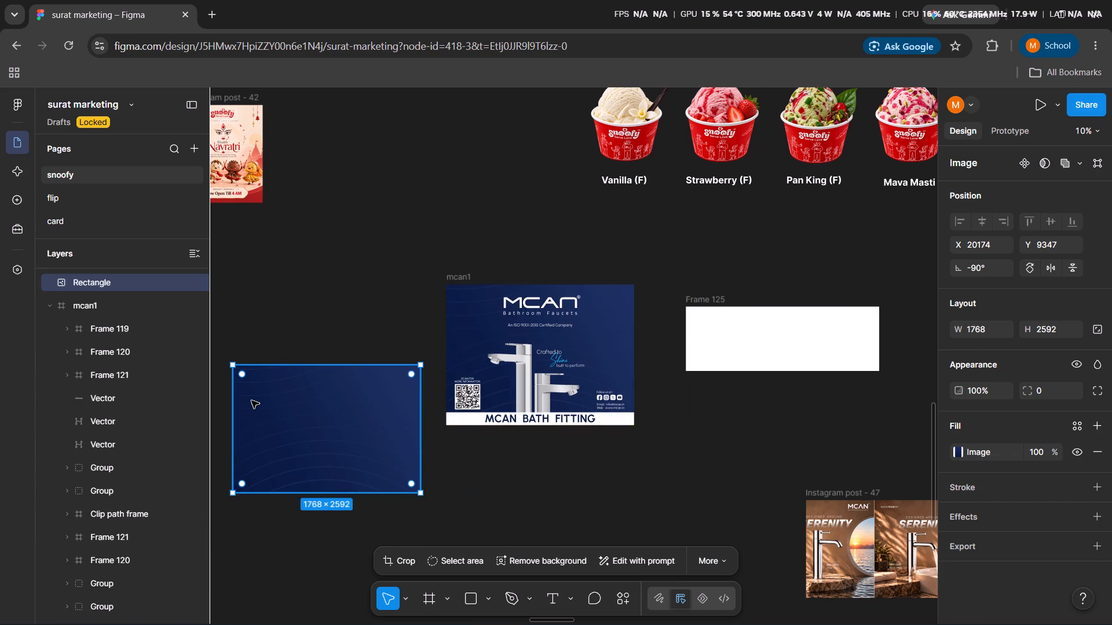
key(ctrl+c)
click(720, 294)
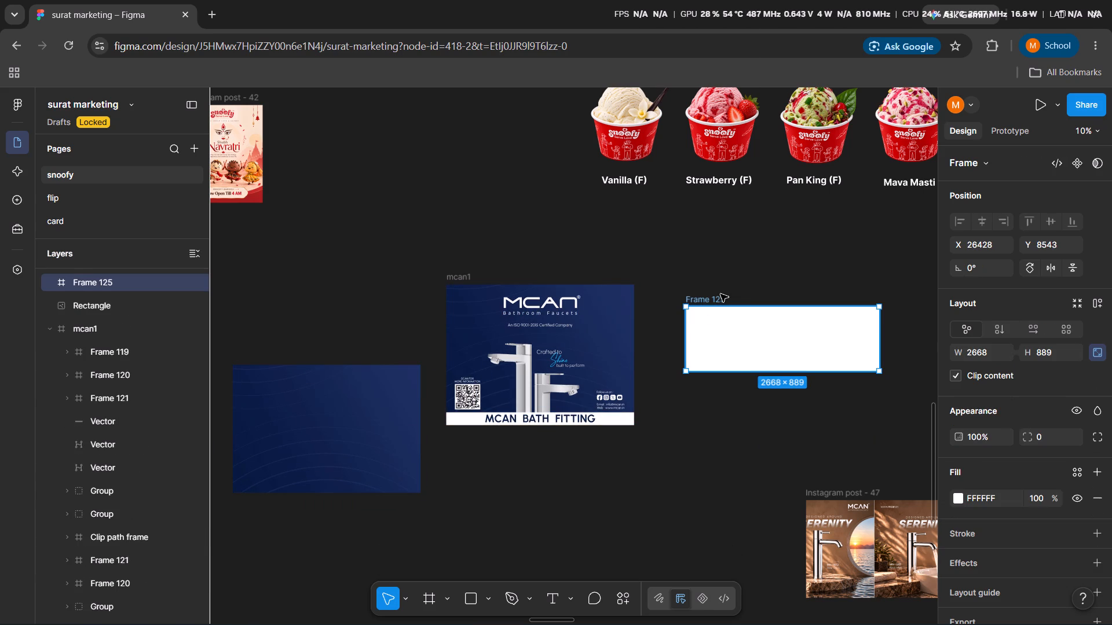
key(ctrl+v)
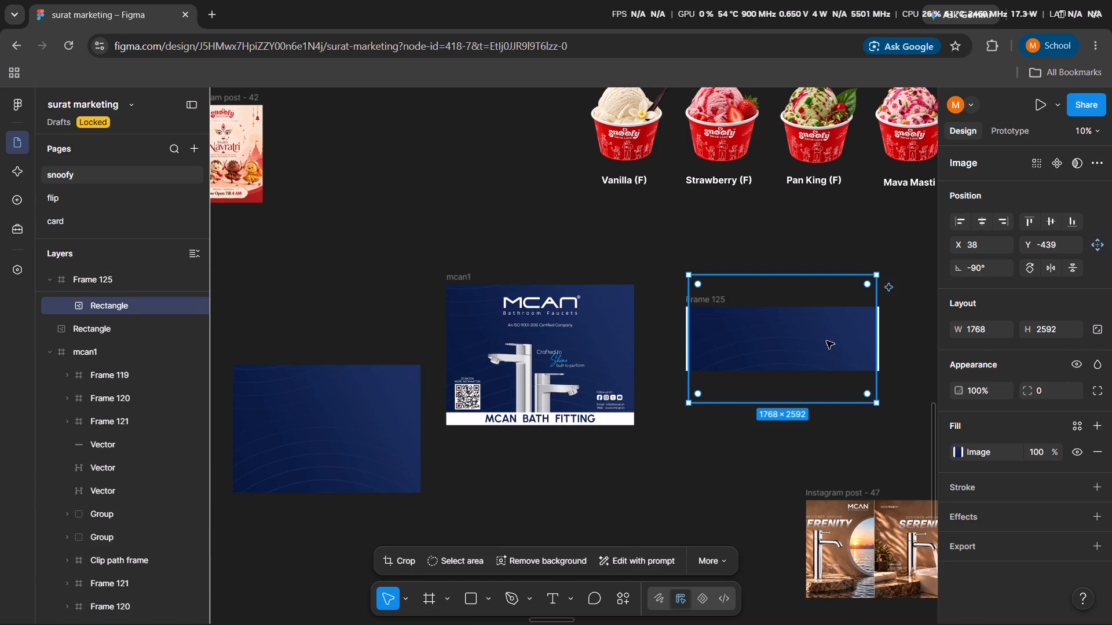
Stretch the pasted background to Frame 125's full 2668 width and shift it up to about Y -611.
click(875, 325)
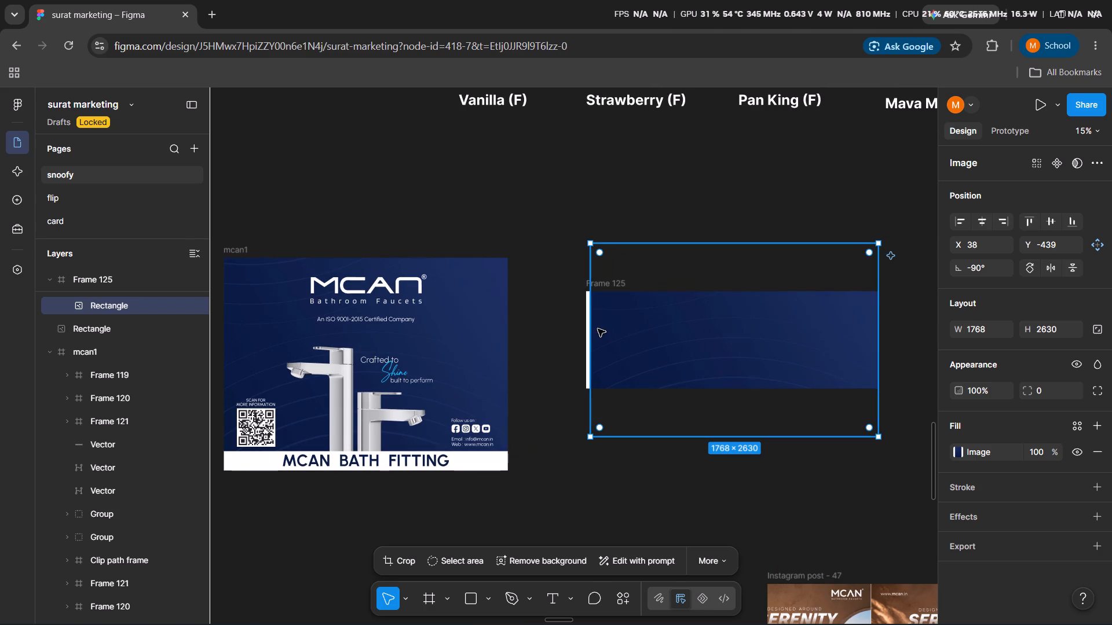
drag(591, 332, 584, 332)
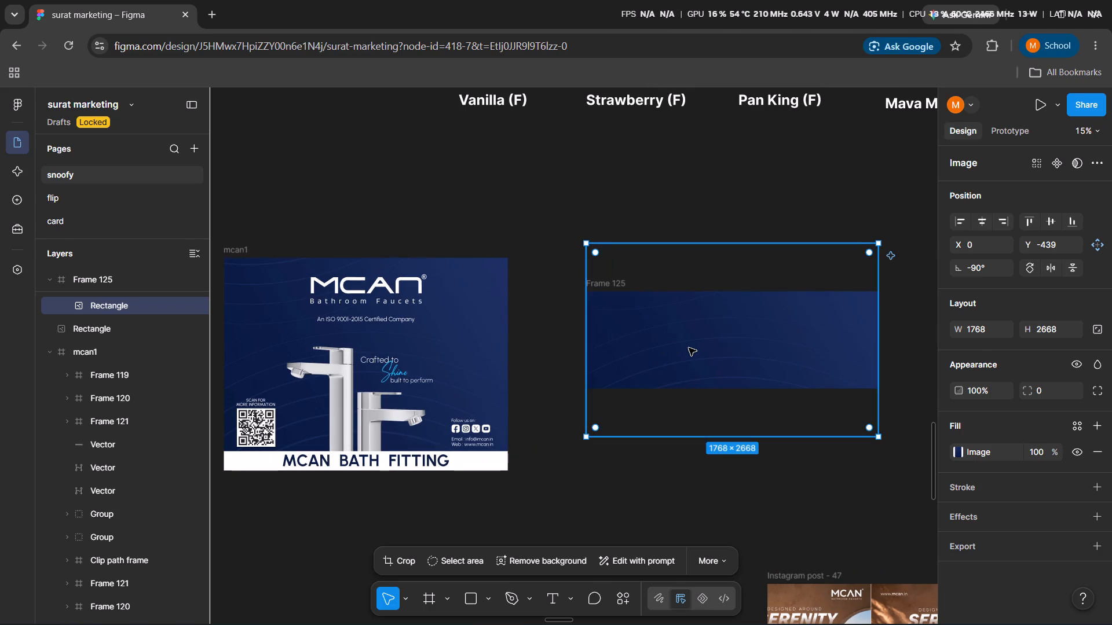
drag(690, 348, 687, 342)
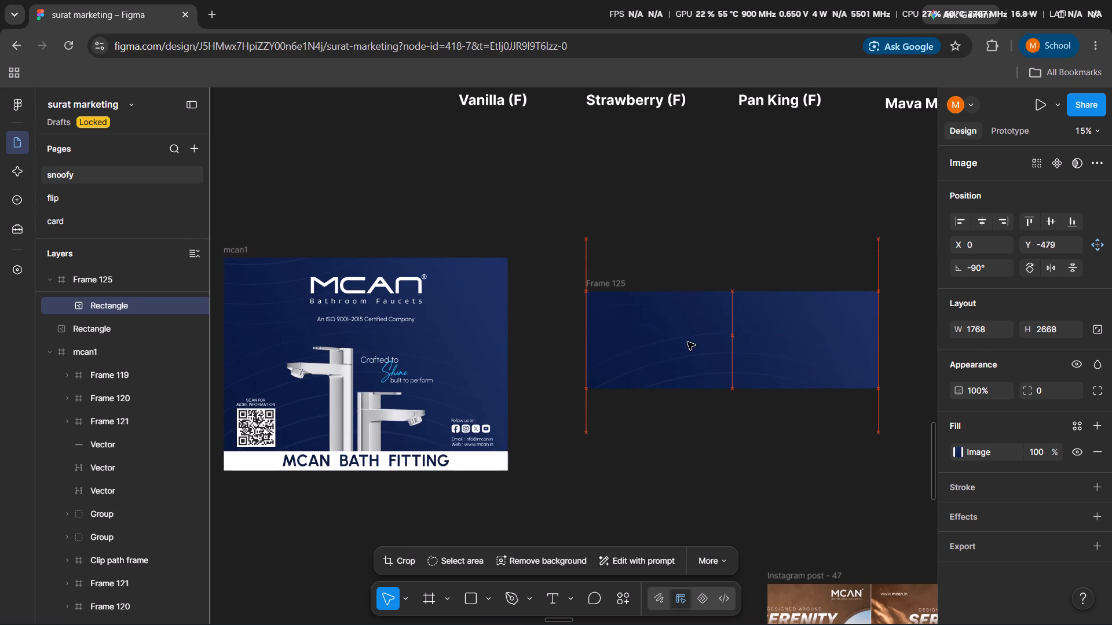
drag(687, 342, 688, 329)
click(906, 319)
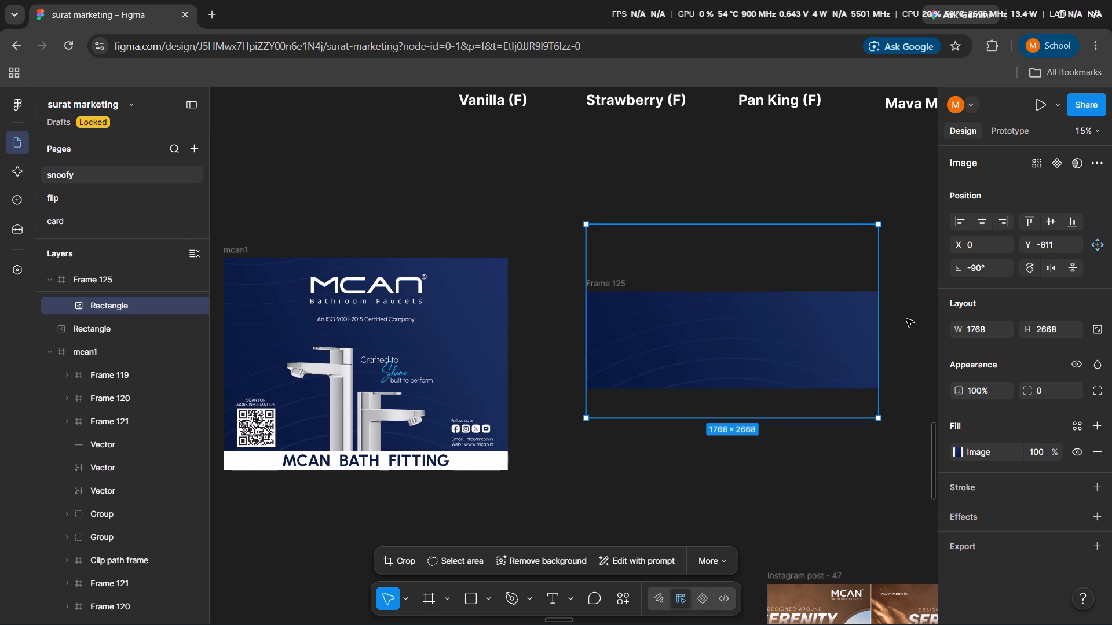
Copy the two-faucet image from the mcan1 artwork and paste it into Frame 125.
click(352, 412)
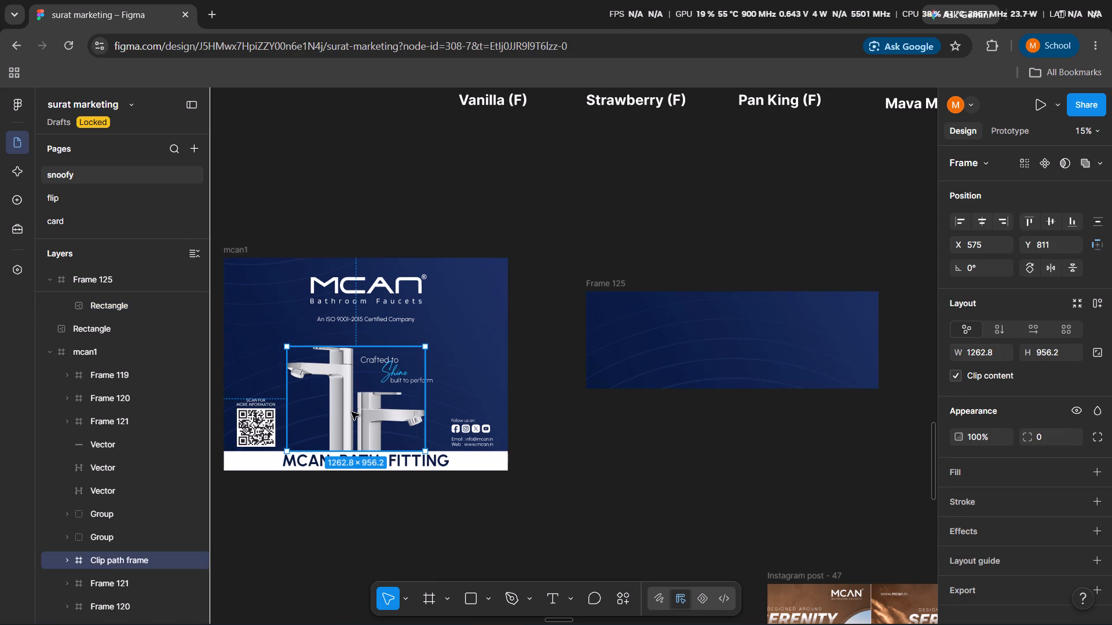
key(ctrl+c)
click(692, 295)
key(ctrl+v)
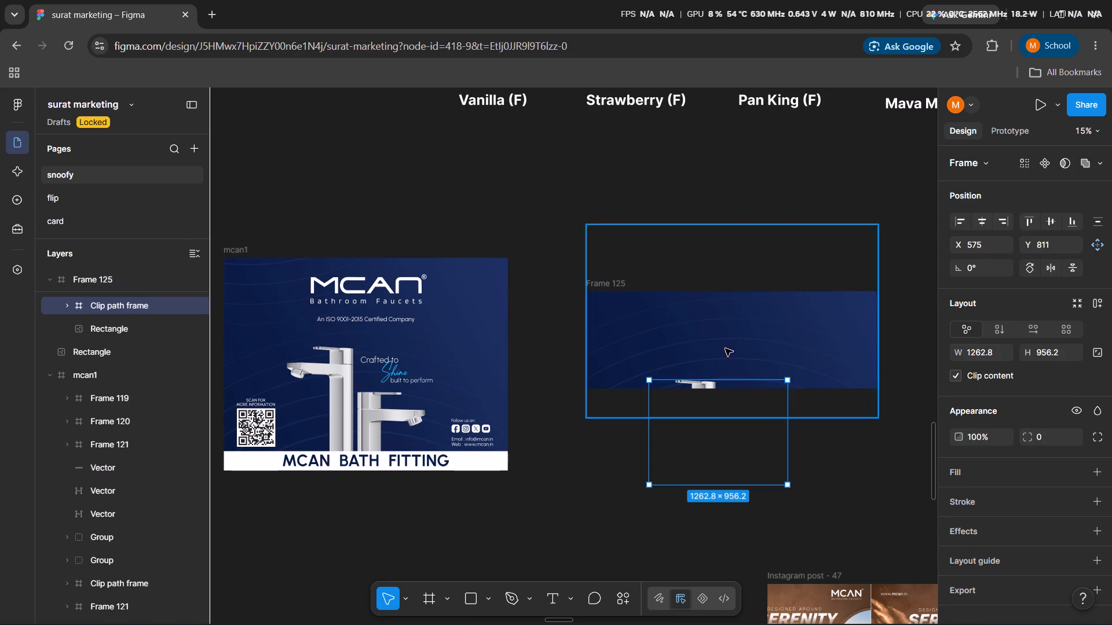
Nudge the pasted faucets up and to the right within Frame 125, to about X 665, Y 91.
key(shift+Up)
key(shift+Up)
key(shift+Up)
key(shift+Up)
key(shift+Up)
key(shift+Up)
key(shift+Up)
key(shift+Up)
key(shift+Up)
key(shift+Up)
key(shift+Up)
key(shift+Up)
key(shift+Up)
key(shift+Up)
key(shift+Up)
key(shift+Up)
key(shift+Up)
key(shift+Up)
key(shift+Up)
key(shift+Up)
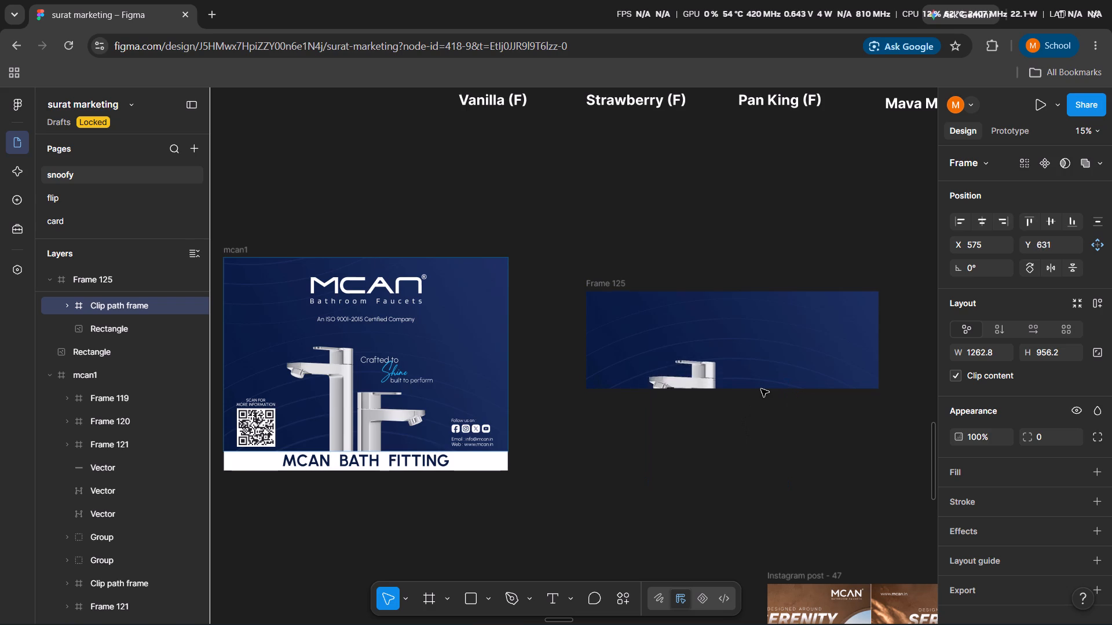
key(shift+Right)
key(shift+Right)
key(shift+Right)
key(shift+Right)
key(shift+Right)
key(shift+Right)
key(shift+Right)
key(shift+Right)
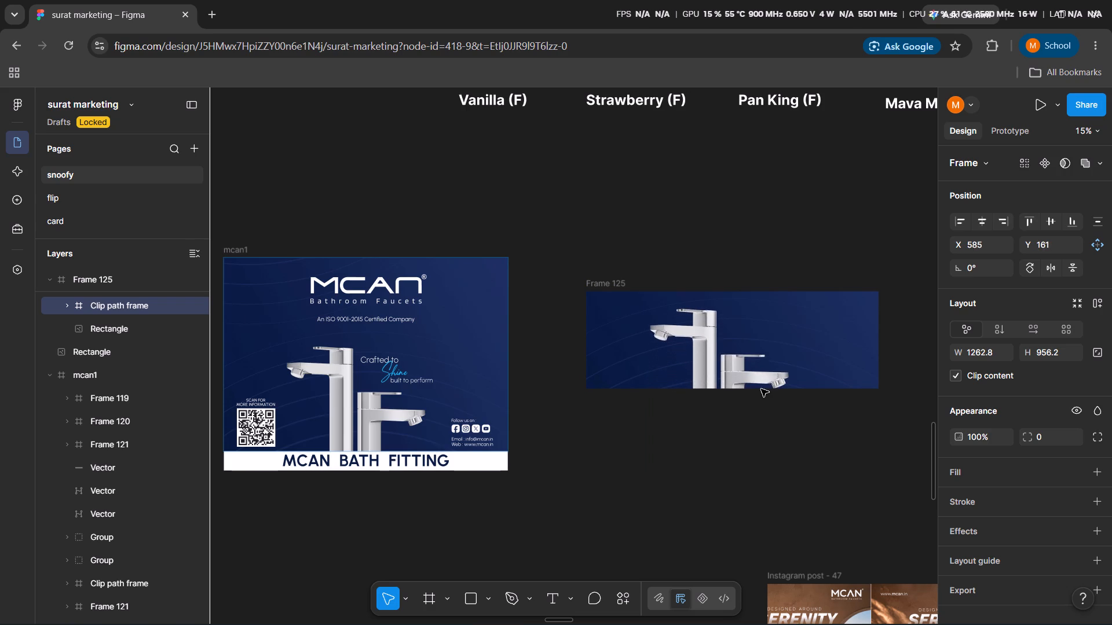
key(shift+Right)
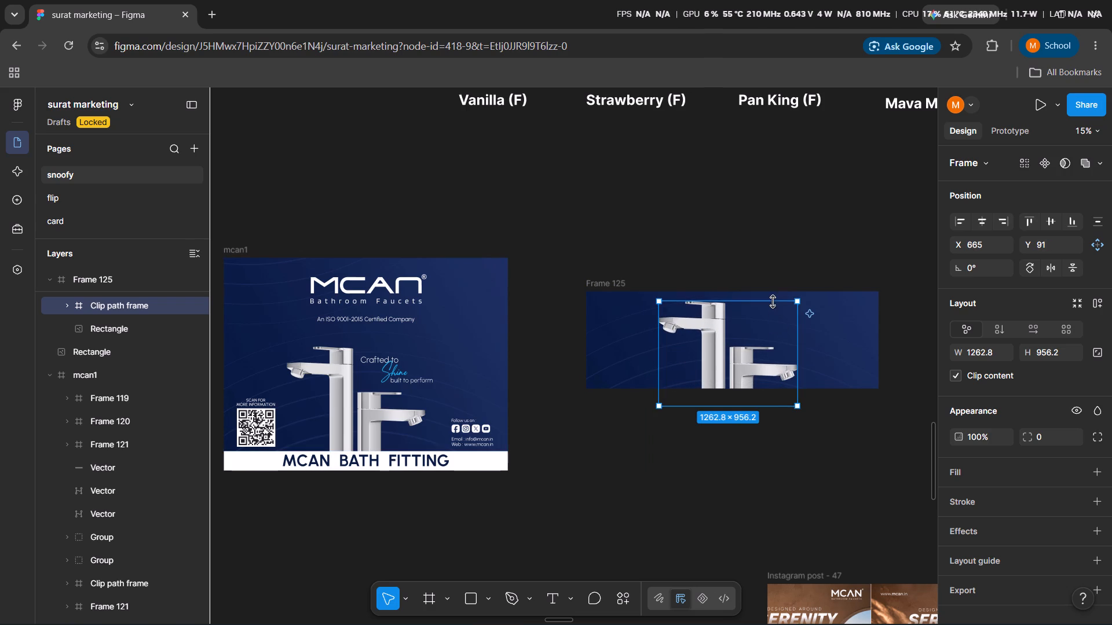
Lock the faucets' aspect ratio, scale them to about 919 × 696, and place them at about X 874, Y 273 in Frame 125.
click(772, 301)
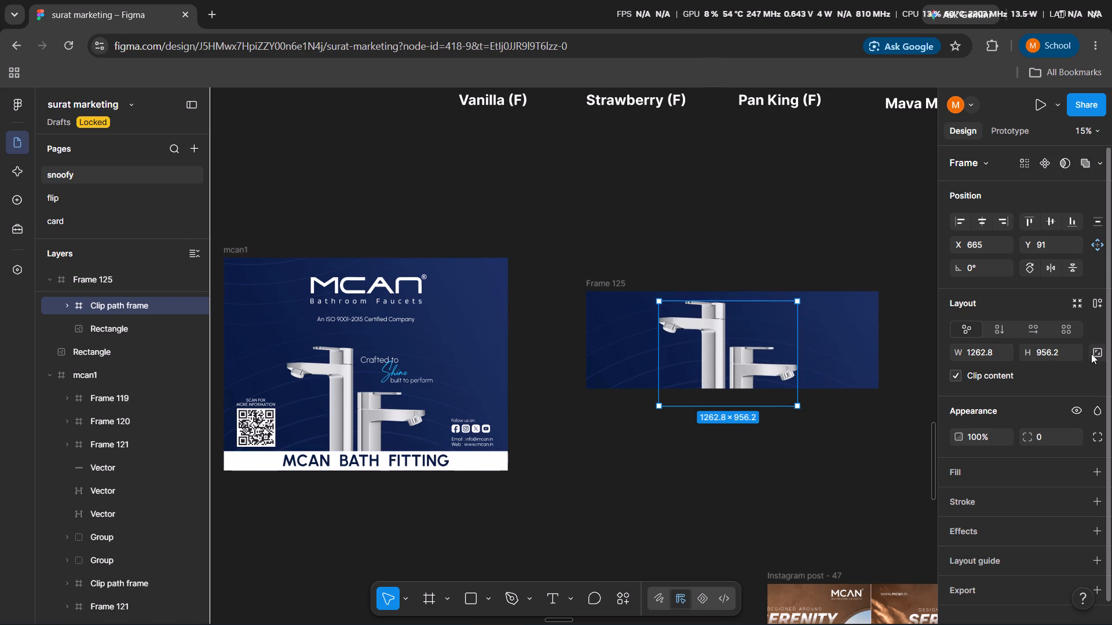
click(1091, 354)
drag(801, 302, 756, 325)
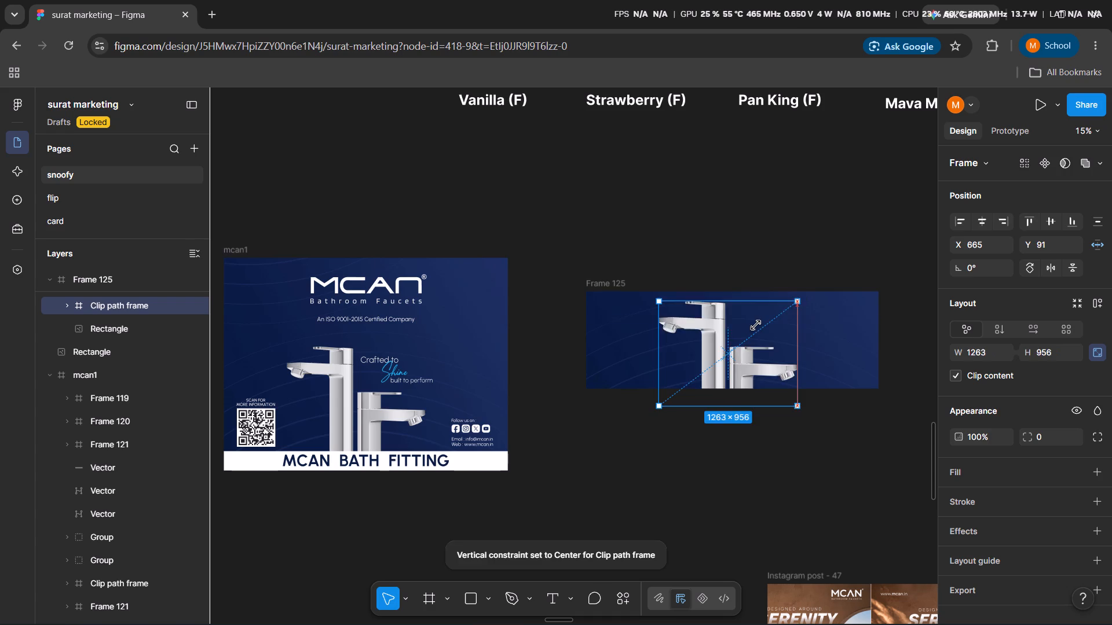
drag(756, 325, 731, 345)
drag(705, 384, 730, 358)
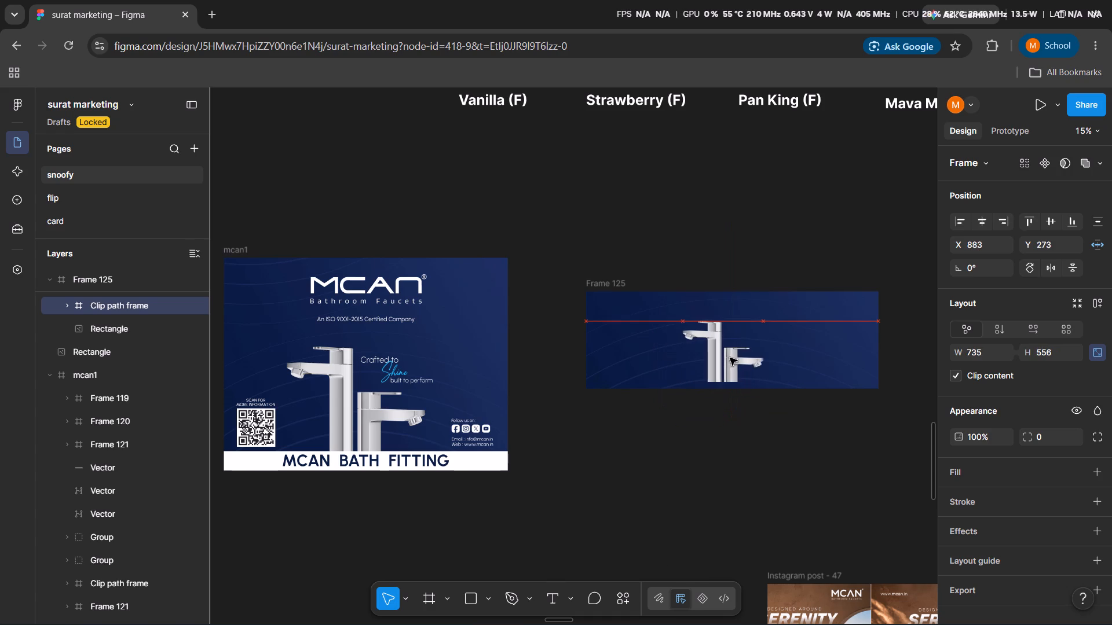
drag(730, 358, 730, 370)
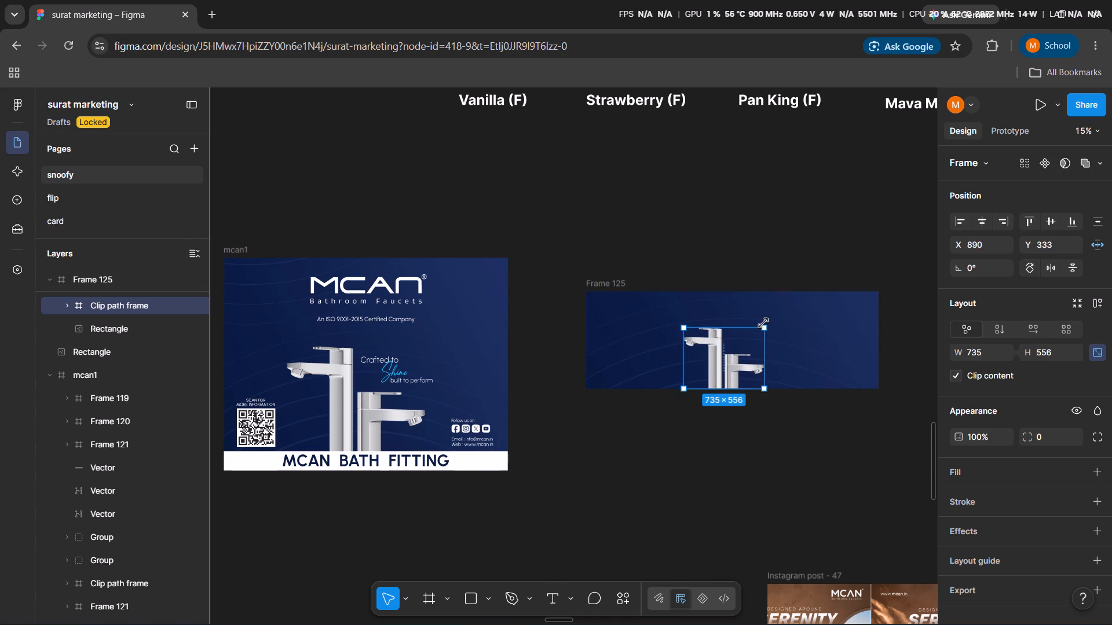
drag(763, 325, 784, 314)
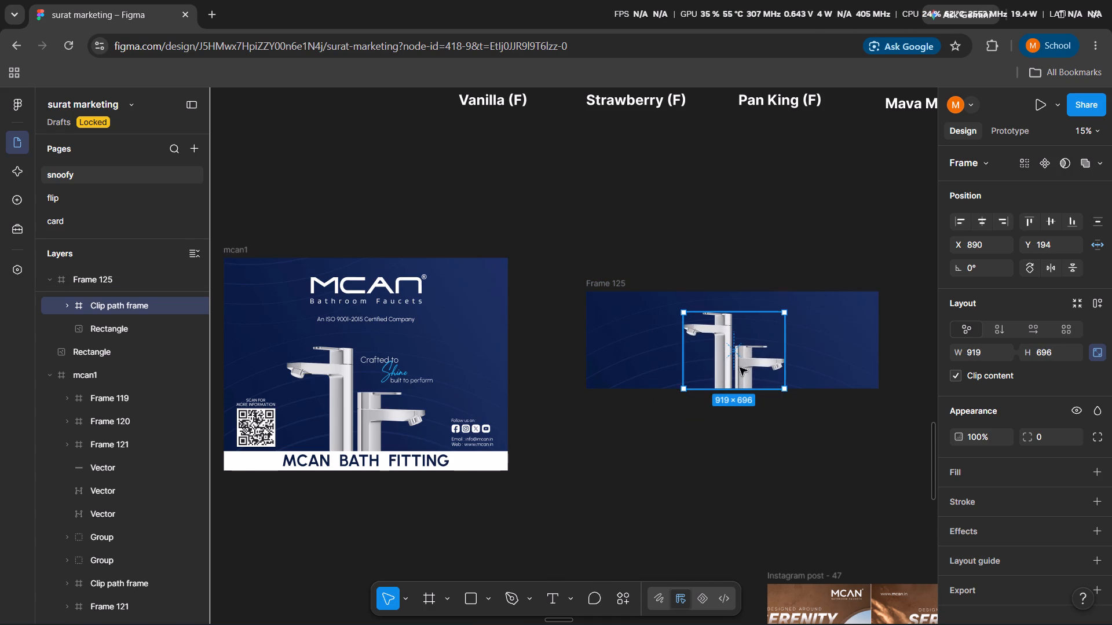
drag(740, 367, 740, 373)
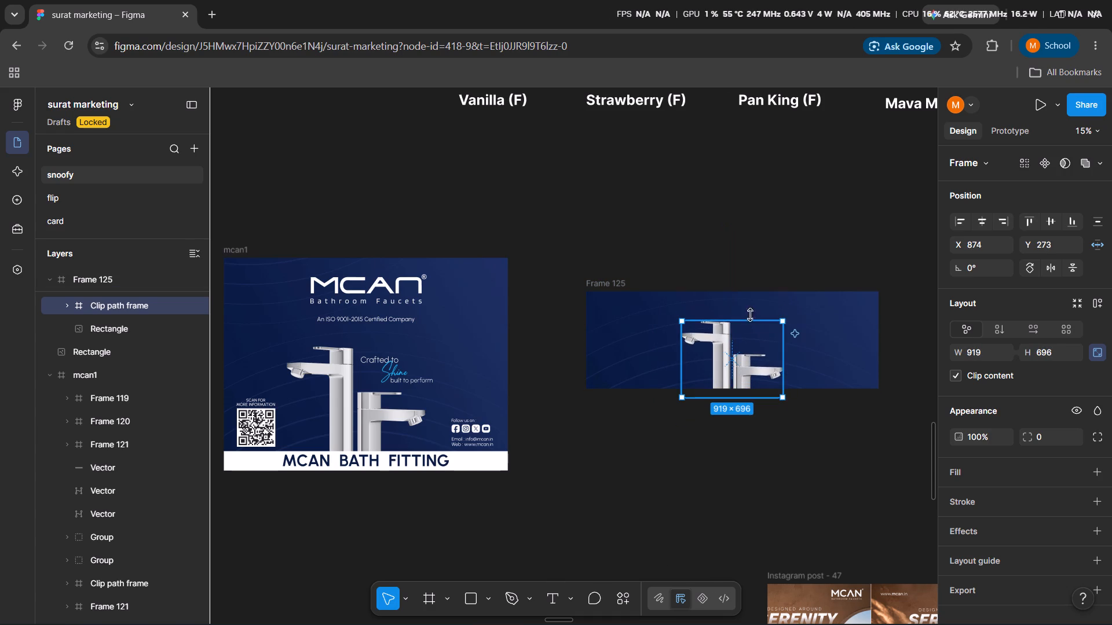
click(750, 244)
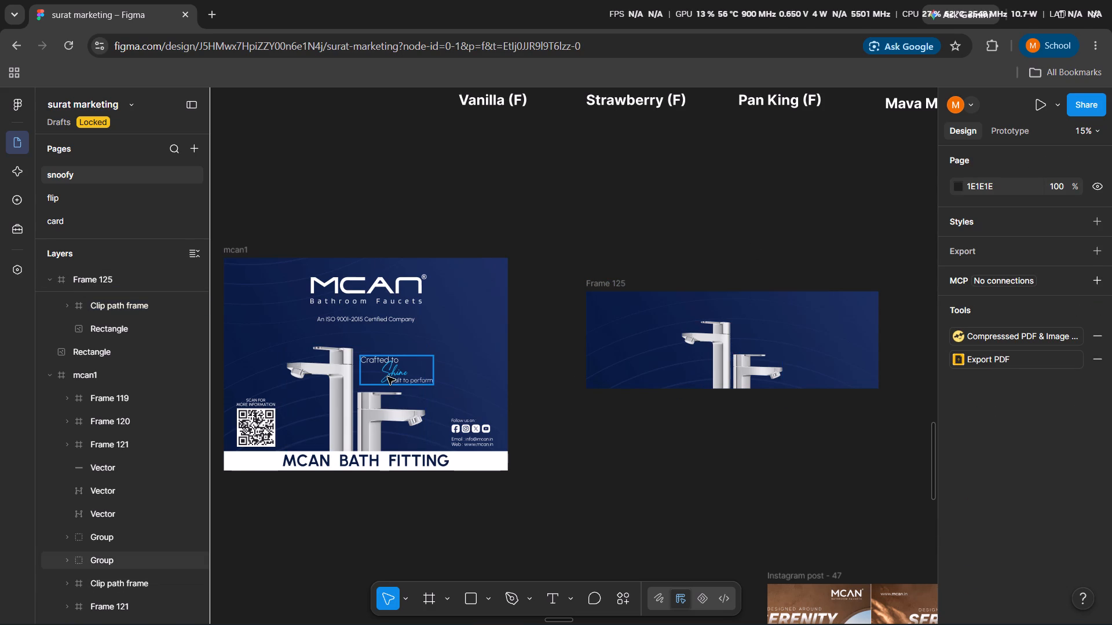
Copy the "Crafted to Shine built to perform" slogan from mcan1 into Frame 125, placing it above the shorter faucet at about X 1334, Y 192.
click(387, 376)
key(ctrl+c)
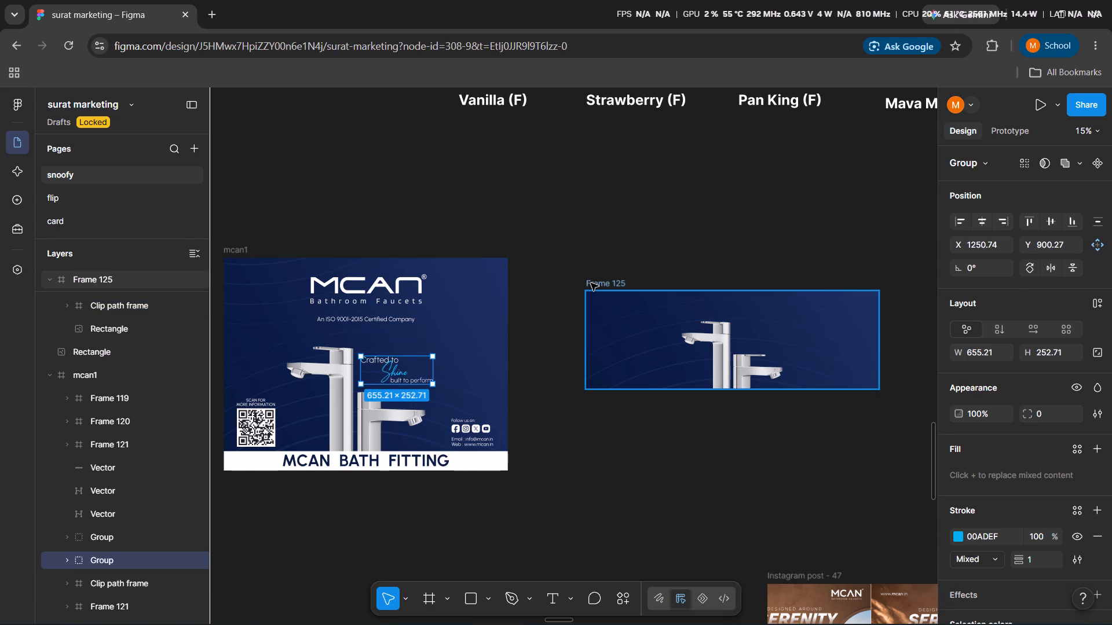
click(591, 283)
key(ctrl+v)
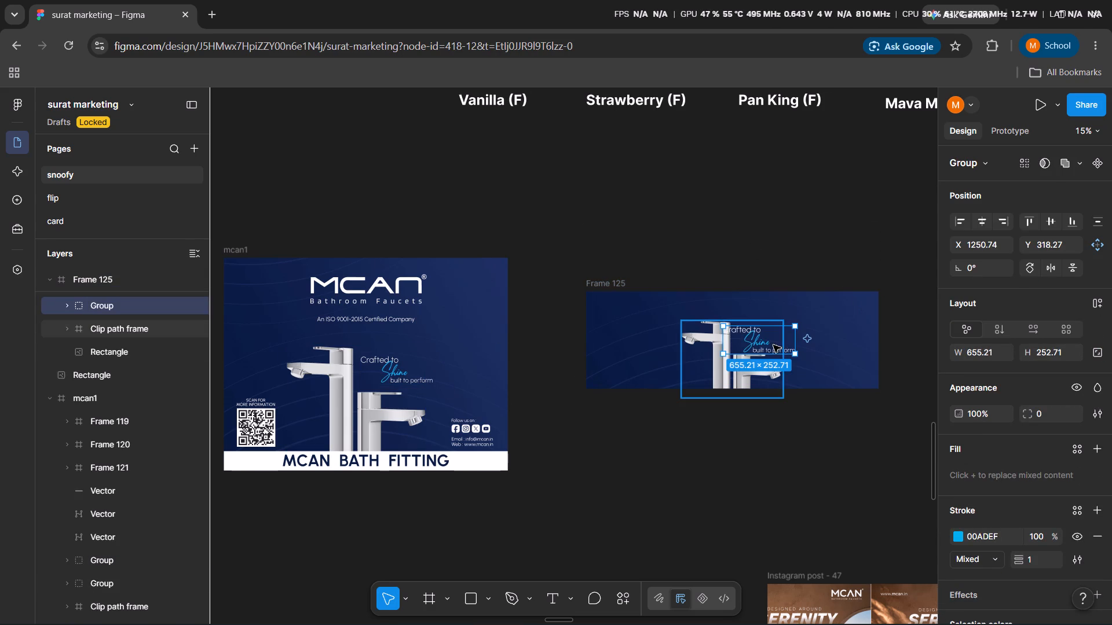
drag(773, 345, 784, 334)
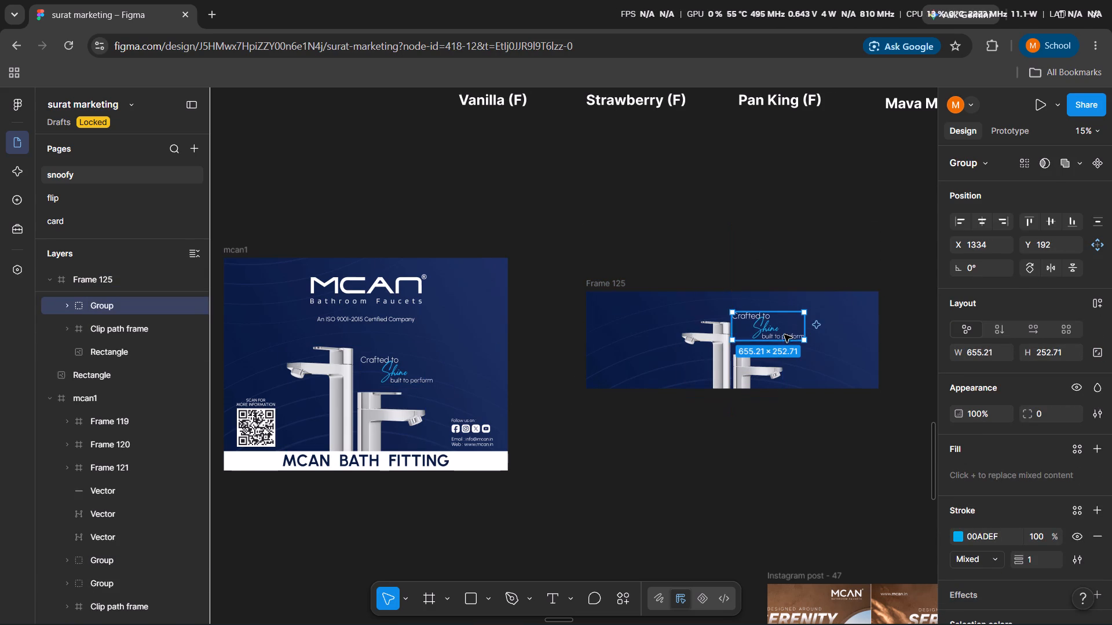
click(795, 226)
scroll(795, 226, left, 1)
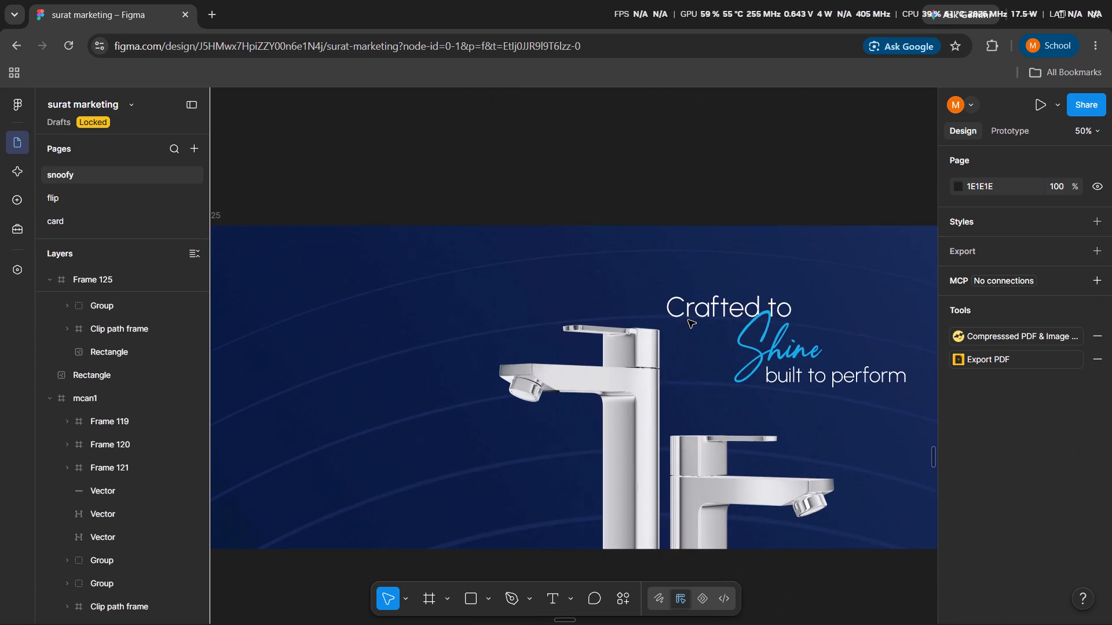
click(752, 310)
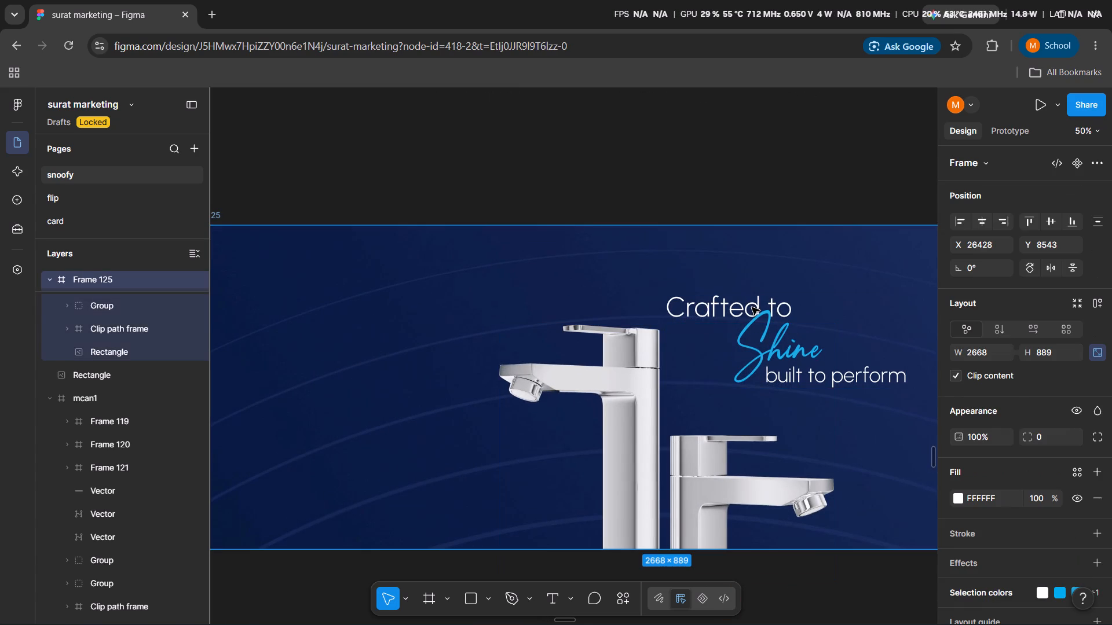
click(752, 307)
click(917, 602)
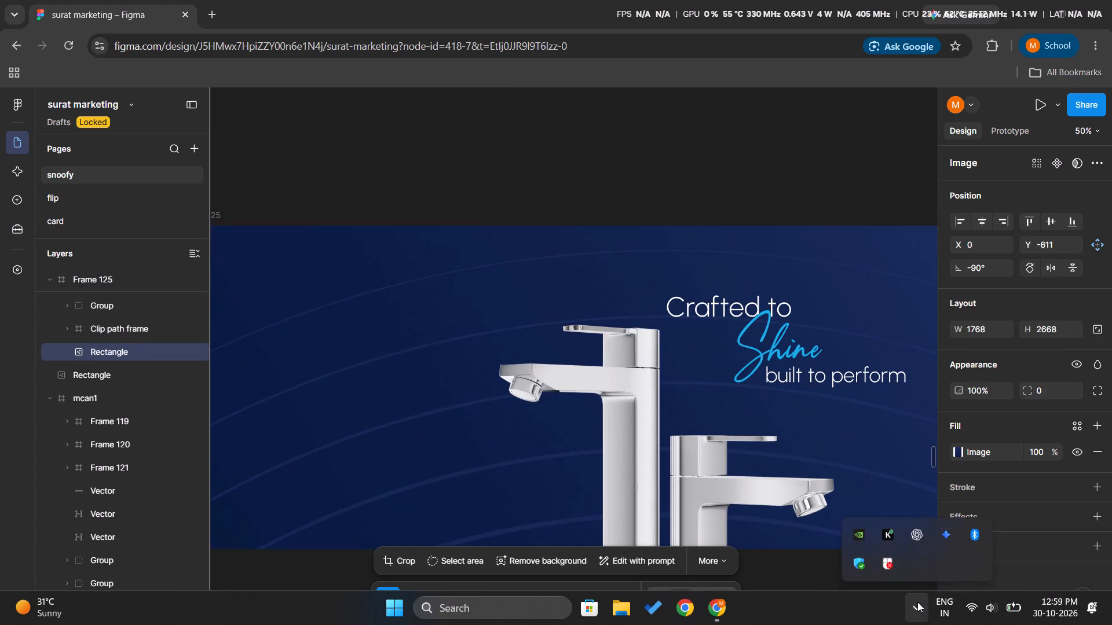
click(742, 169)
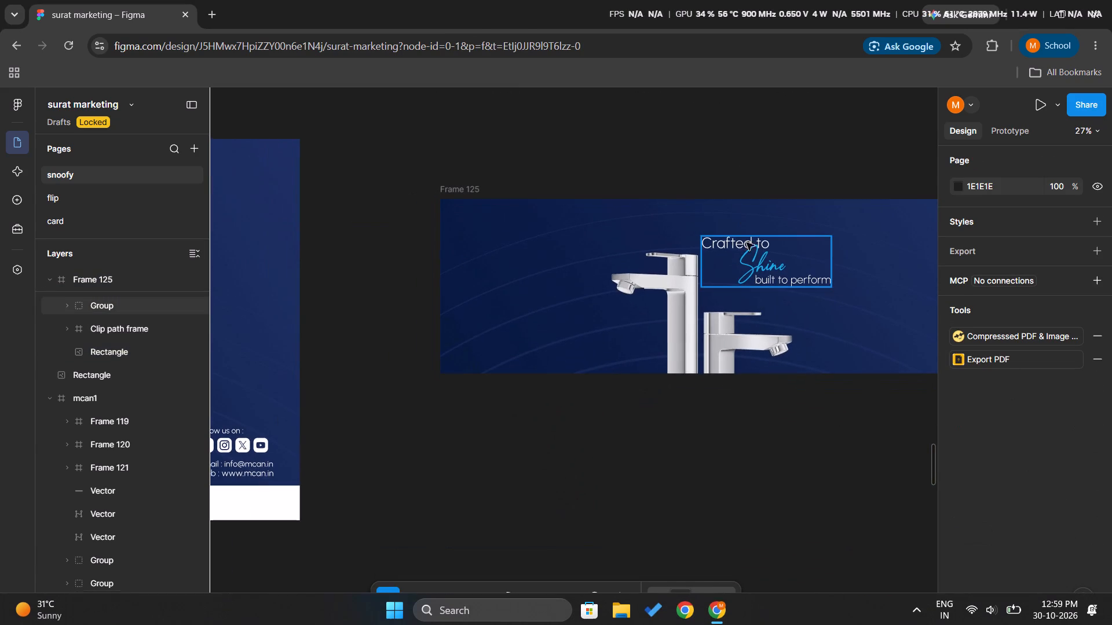
Nudge the slogan in Frame 125 down closer to the shorter faucet, to X 1334, Y 252.
click(767, 245)
key(shift+Down)
key(shift+Down)
key(shift+Down)
key(shift+Down)
key(shift+Down)
key(shift+Down)
key(shift+Down)
key(shift+Down)
key(shift+Down)
key(shift+Down)
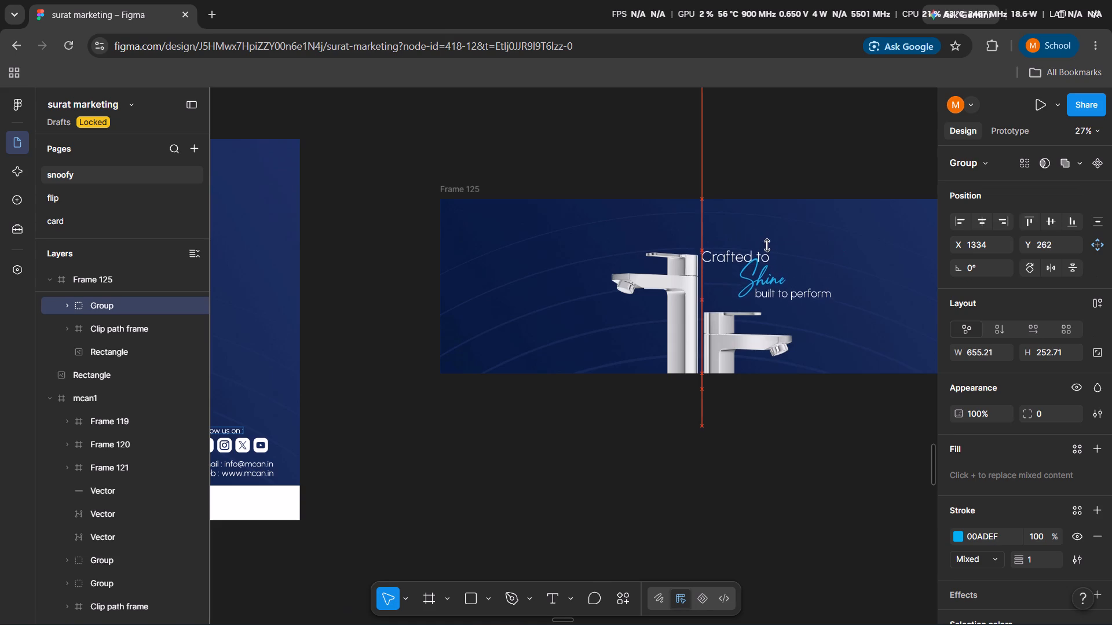
key(shift+Up)
key(shift+Up)
key(shift+Left)
key(shift+Up)
key(shift+Up)
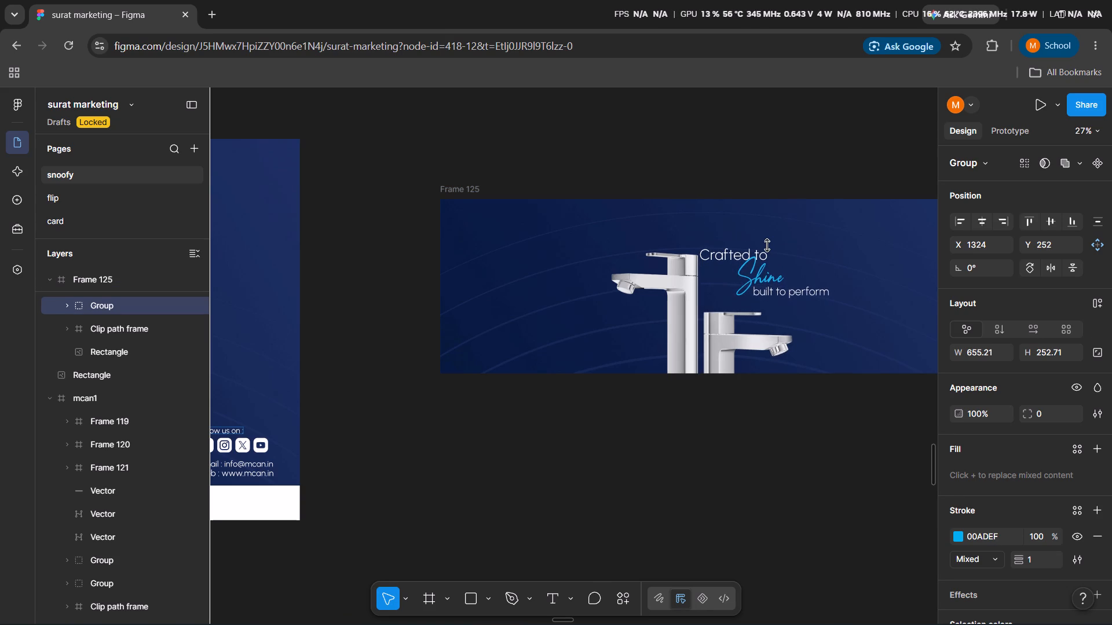
key(shift+Right)
key(shift+Right)
key(shift+Left)
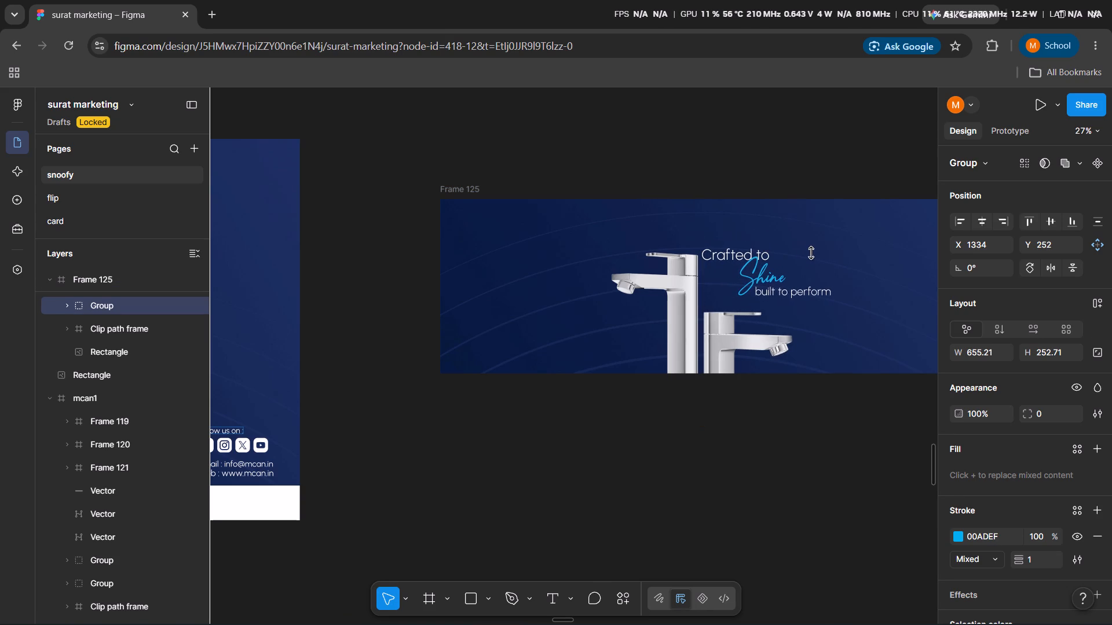
Lock the slogan's aspect ratio and scale it down to about 519 × 200.
click(1100, 347)
drag(834, 252, 809, 266)
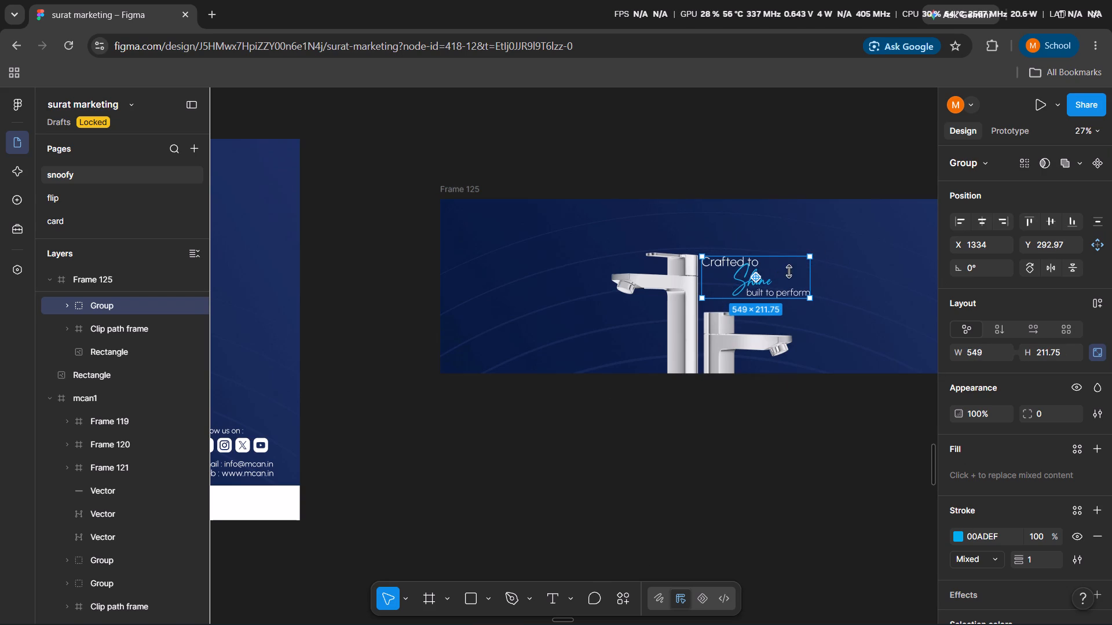
drag(811, 256, 803, 259)
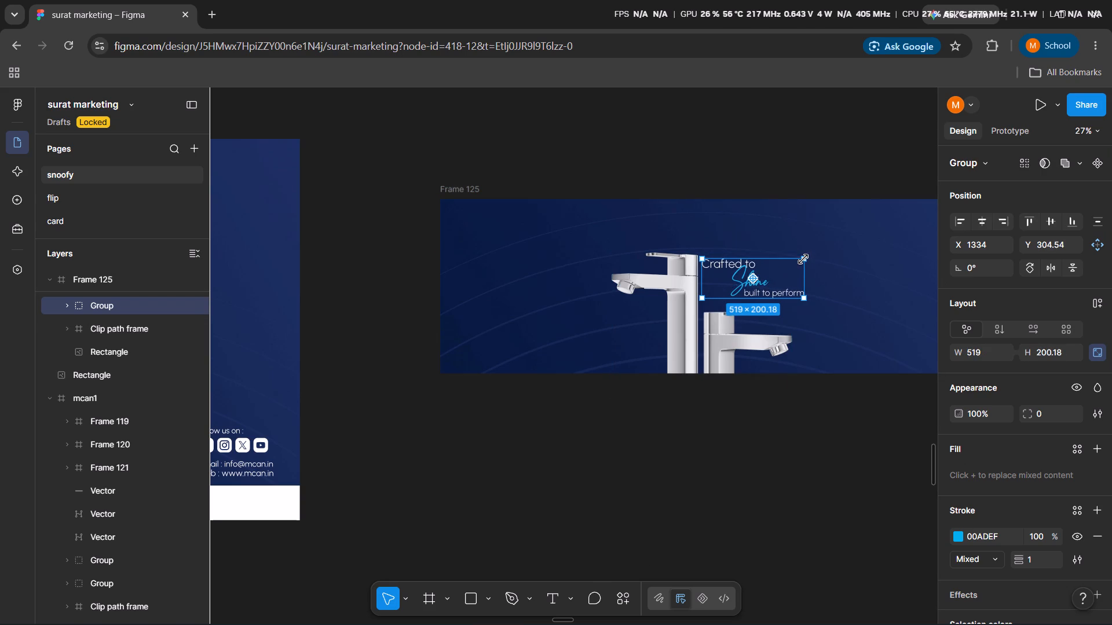
Nudge the slogan into the space between the tall and short faucets, to about X 1354, Y 295.
key(shift+Right)
key(shift+Up)
key(shift+Up)
key(shift+Right)
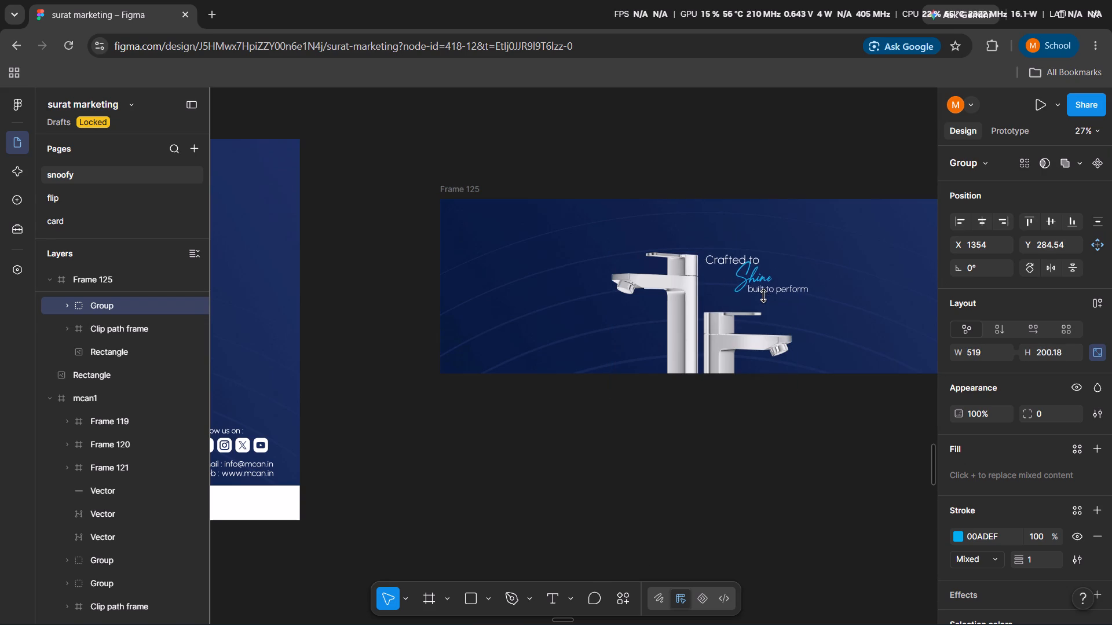
key(shift+Right)
key(shift+Up)
key(shift+Up)
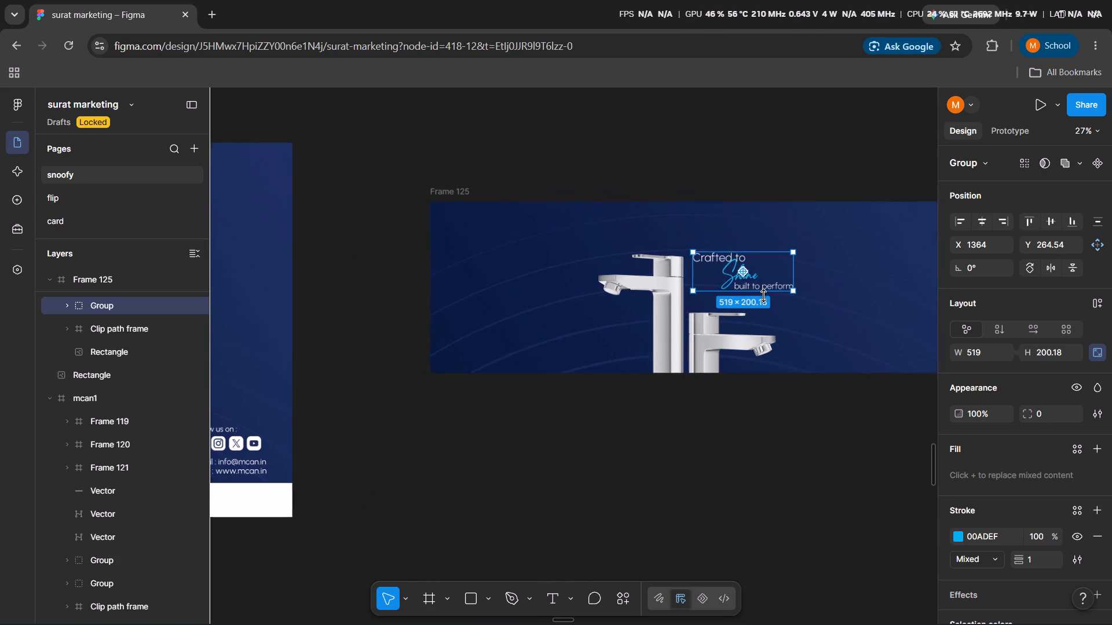
key(shift+Down)
key(shift+Down)
key(shift+Down)
key(shift+Left)
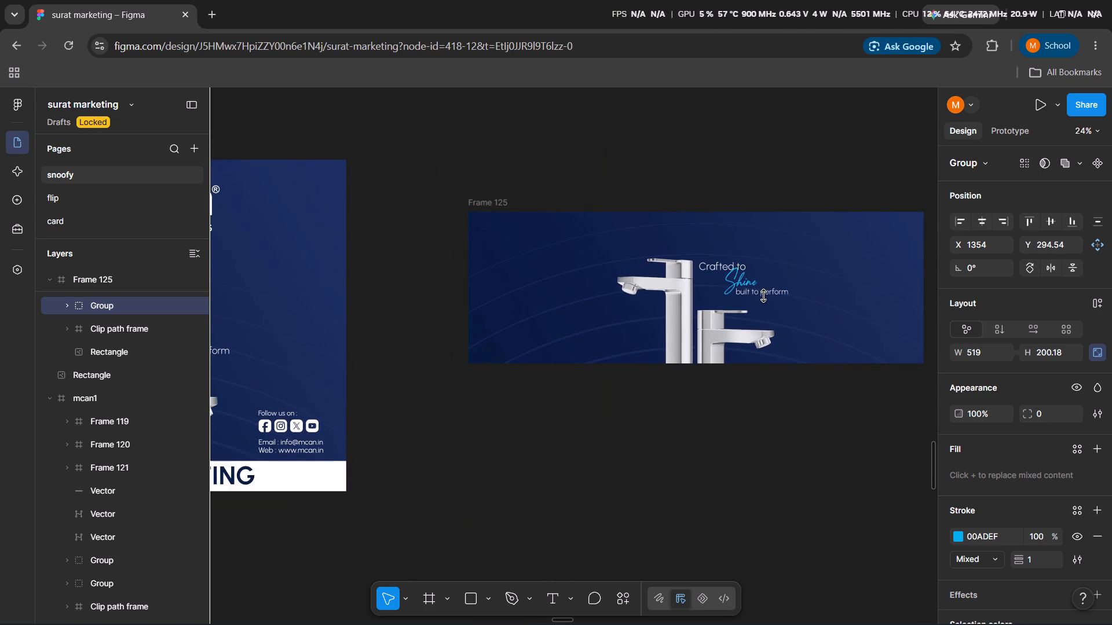
Nudge the slogan in Frame 125 slightly lower, closer to the shorter faucet.
key(shift+Down)
click(708, 161)
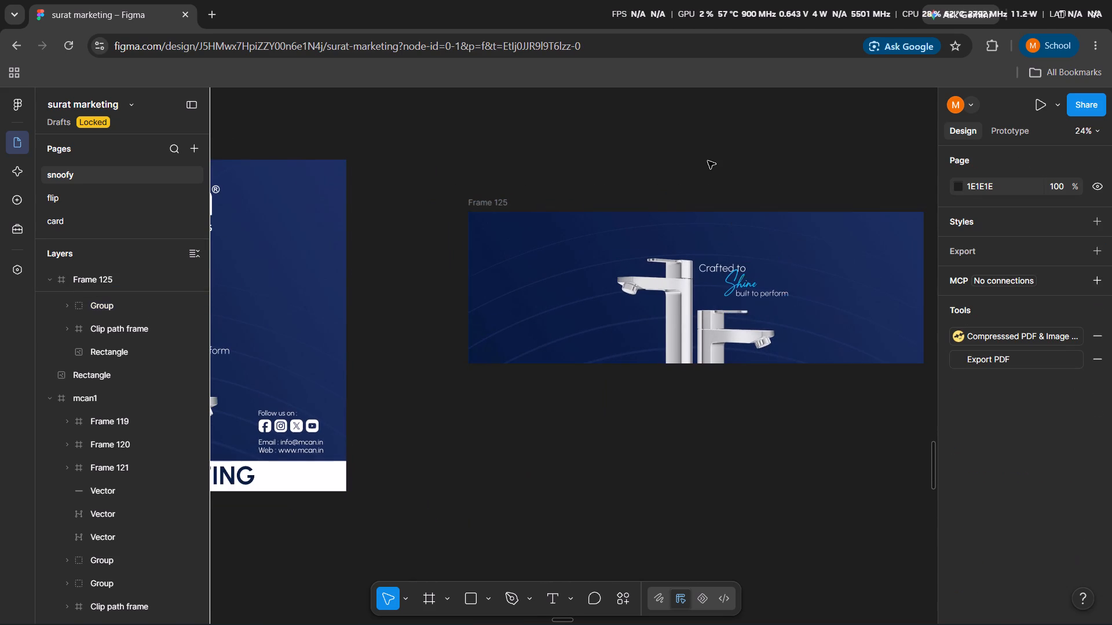
Copy the MCAN logo, "Bathroom Faucets" tagline and ISO 9001-2015 line from mcan1 into Frame 125, placing them beside the tall faucet at the banner's left.
scroll(708, 161, right, 1)
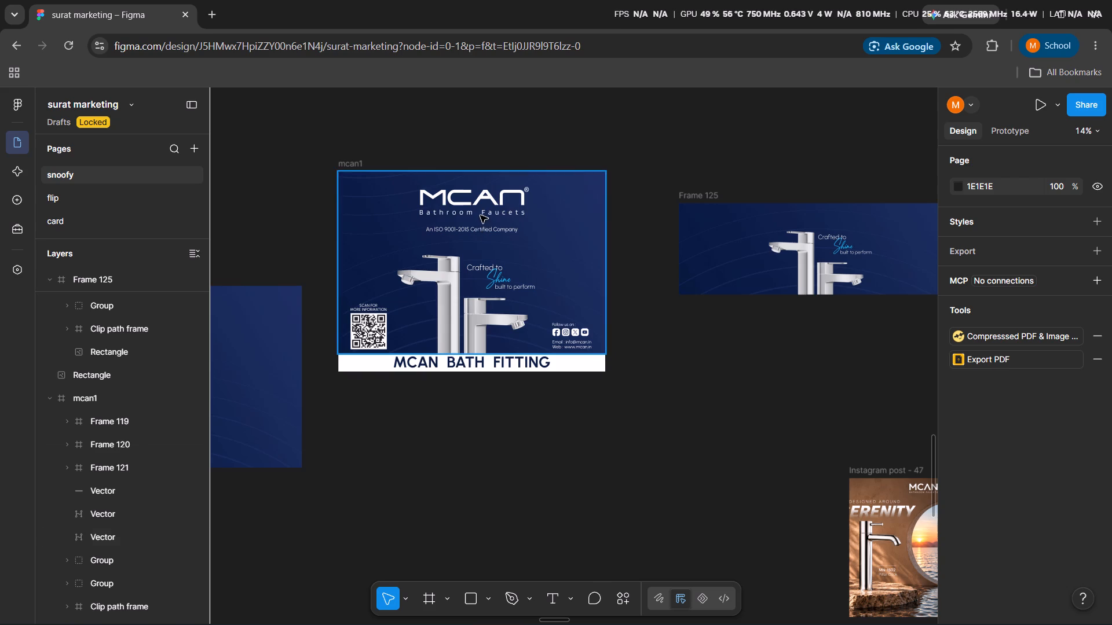
click(487, 204)
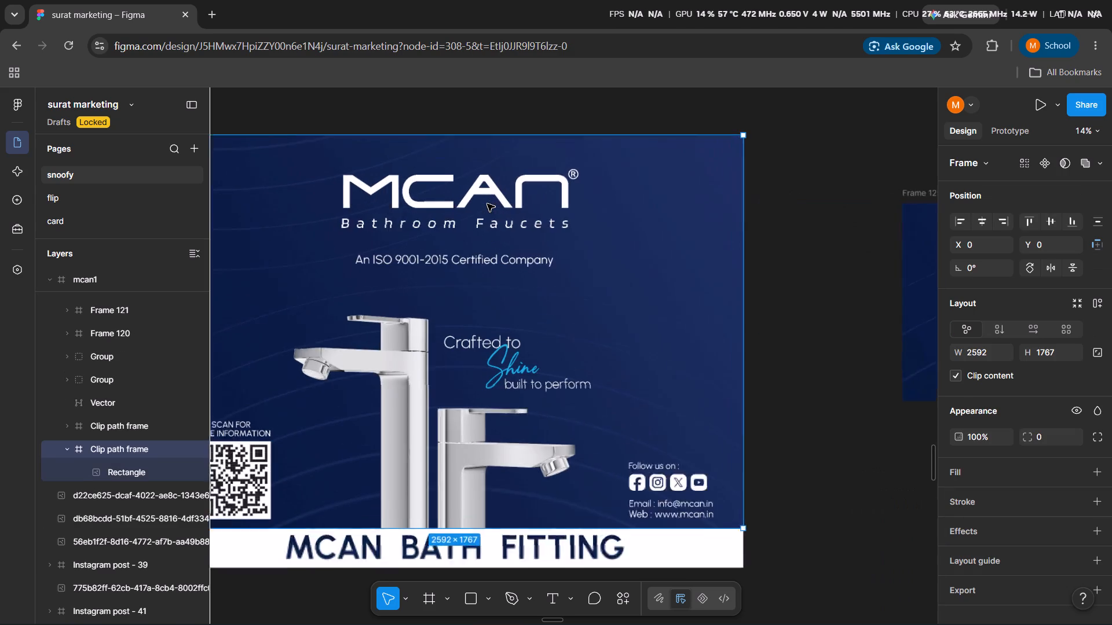
click(495, 193)
click(473, 227)
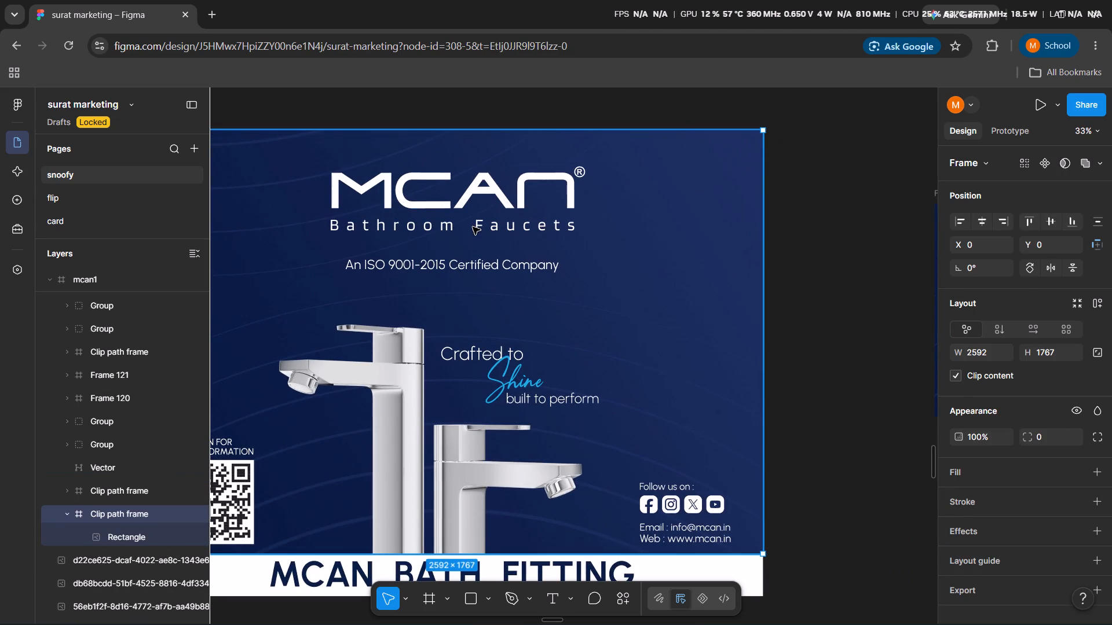
click(496, 226)
shift+click(493, 183)
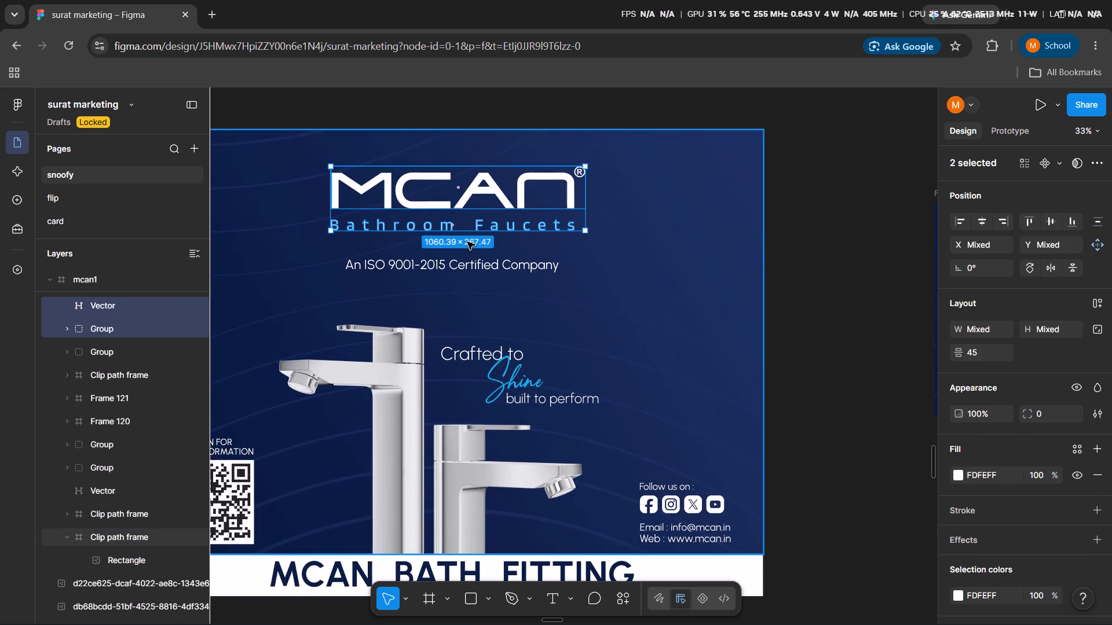
shift+click(459, 266)
key(ctrl+c)
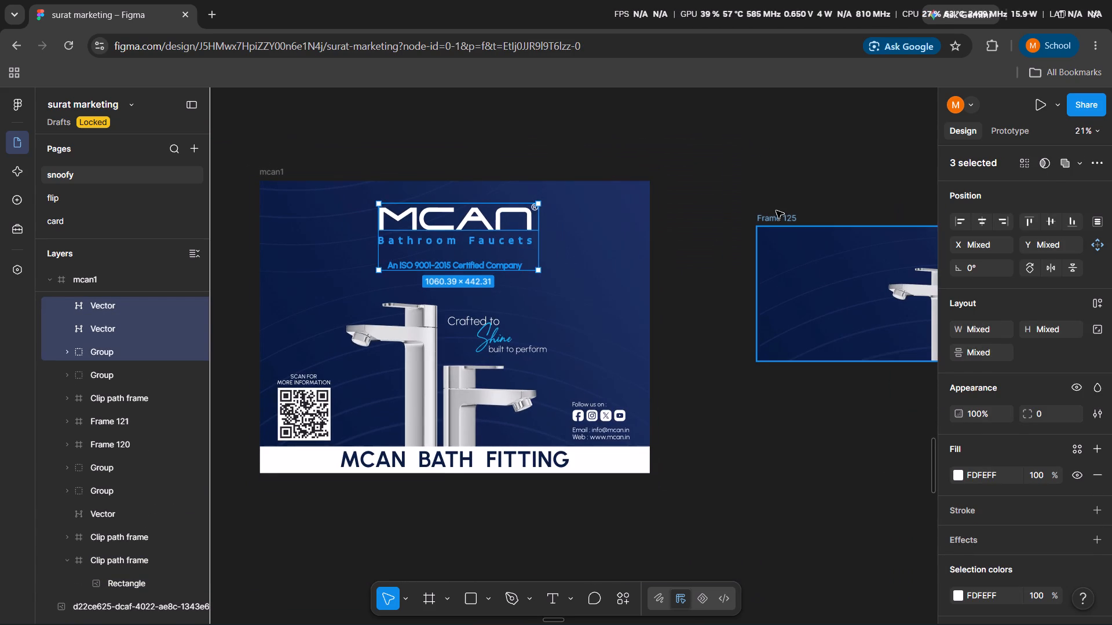
click(777, 212)
key(ctrl+v)
scroll(777, 212, left, 1)
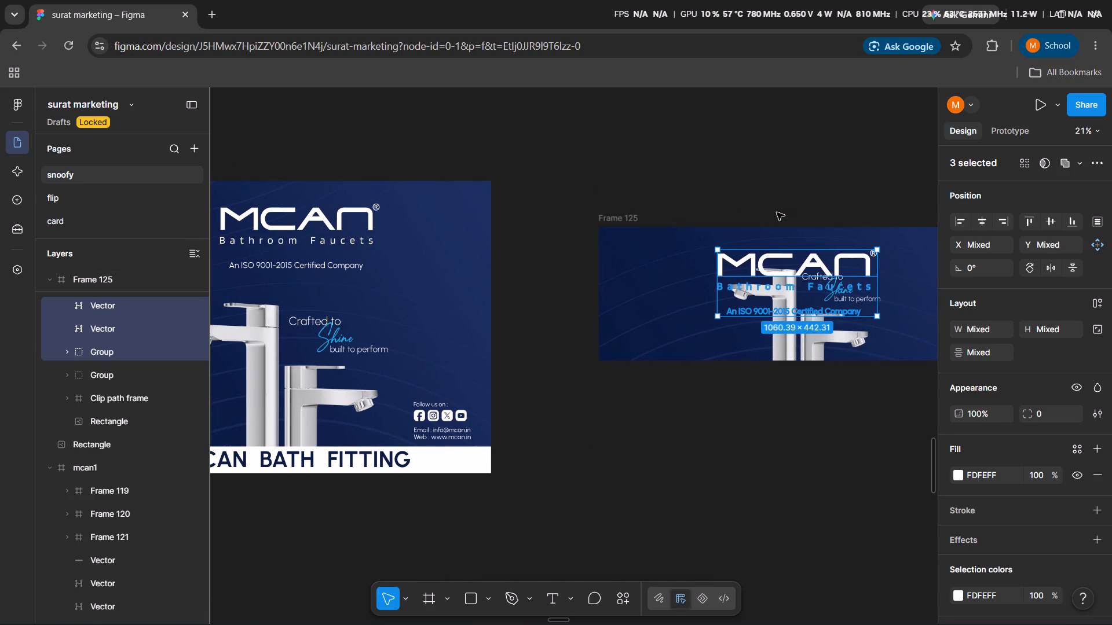
drag(807, 265, 694, 258)
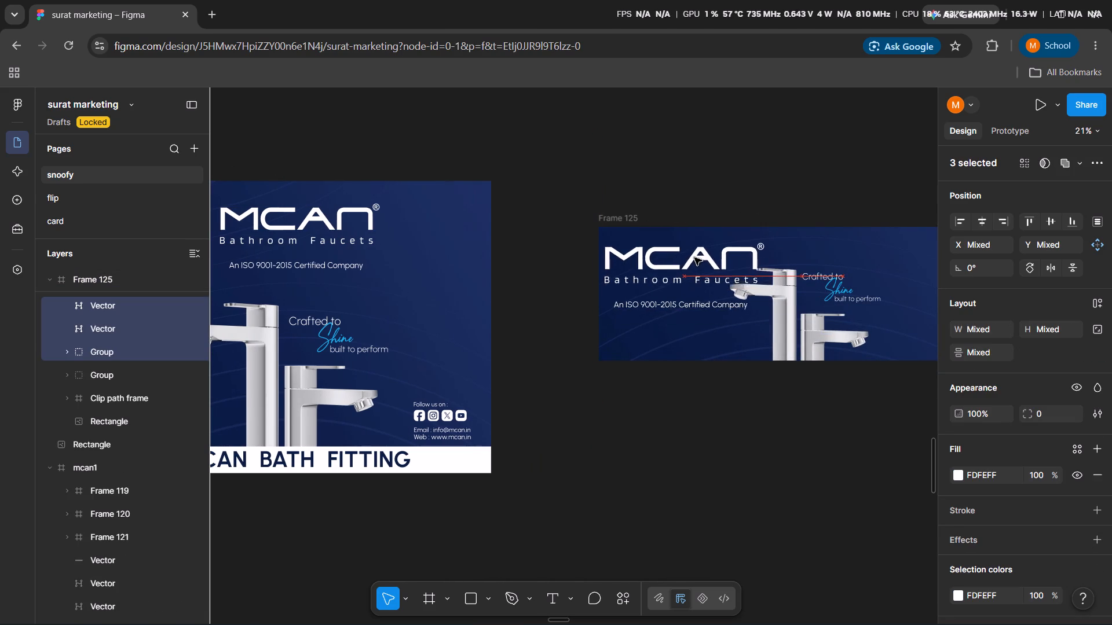
drag(694, 258, 693, 261)
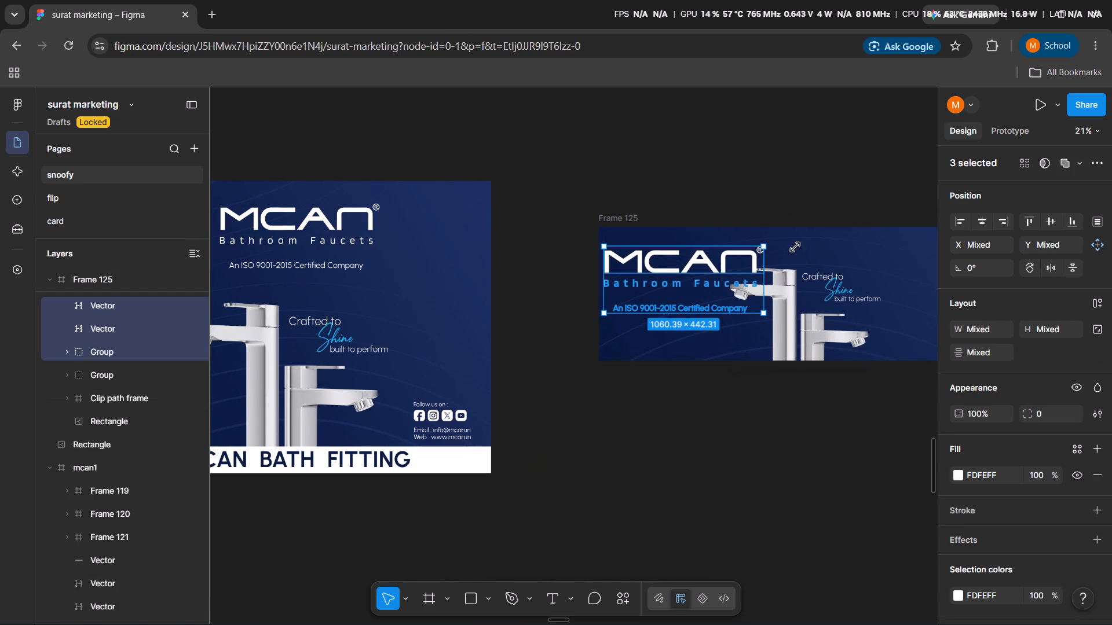
Lock the logo block's aspect ratio, scale it down to about 771 × 340 and move it into Frame 125's upper-left corner.
click(1097, 321)
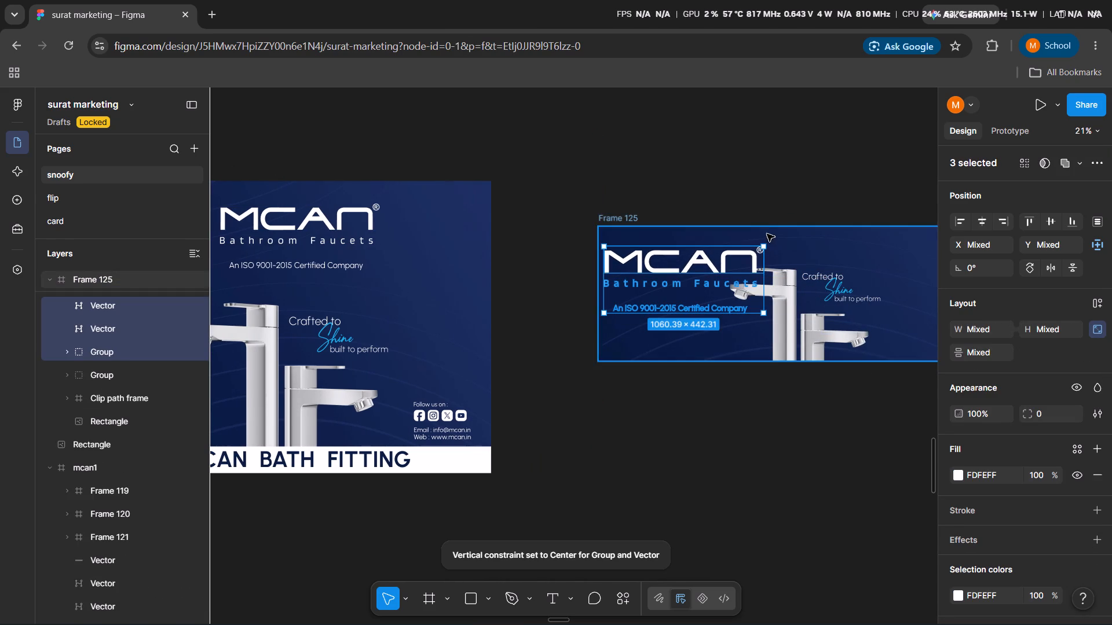
drag(764, 247, 720, 262)
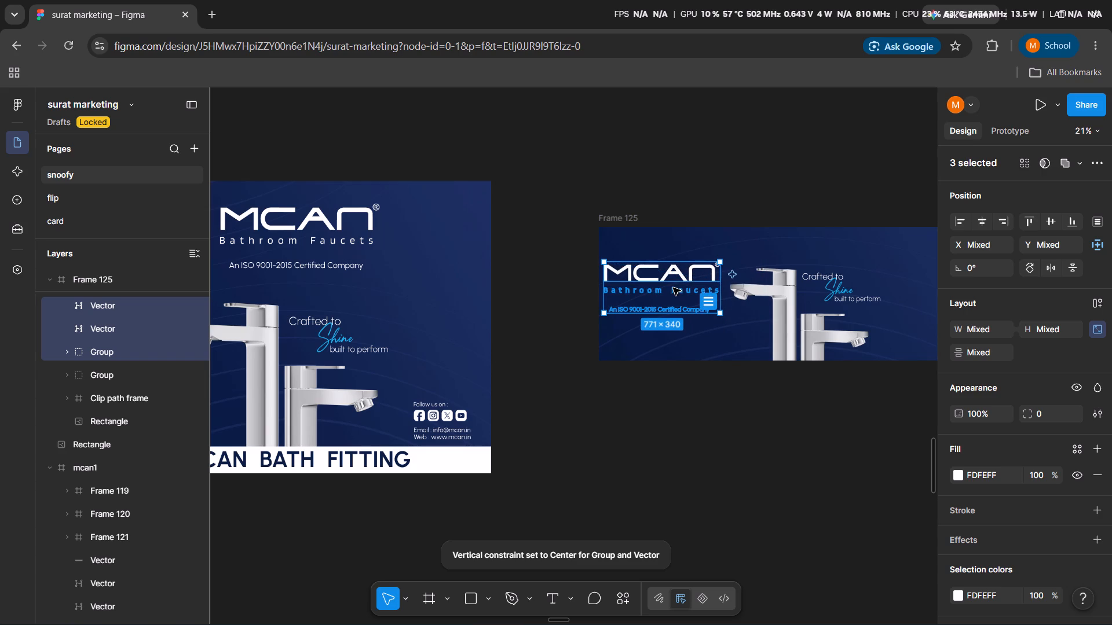
drag(673, 288, 677, 270)
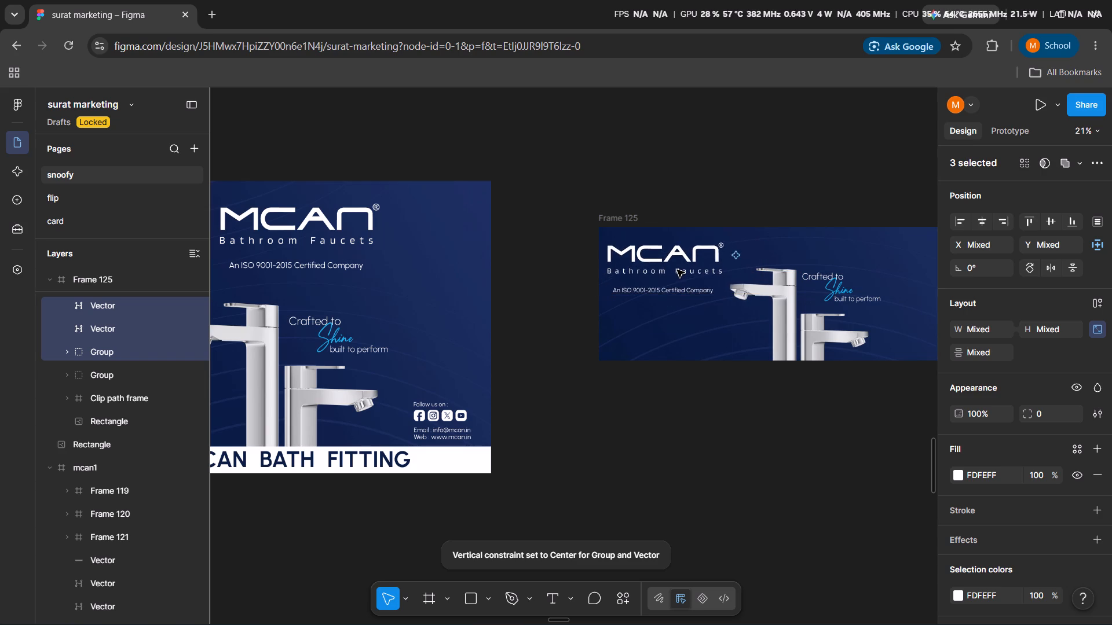
click(692, 169)
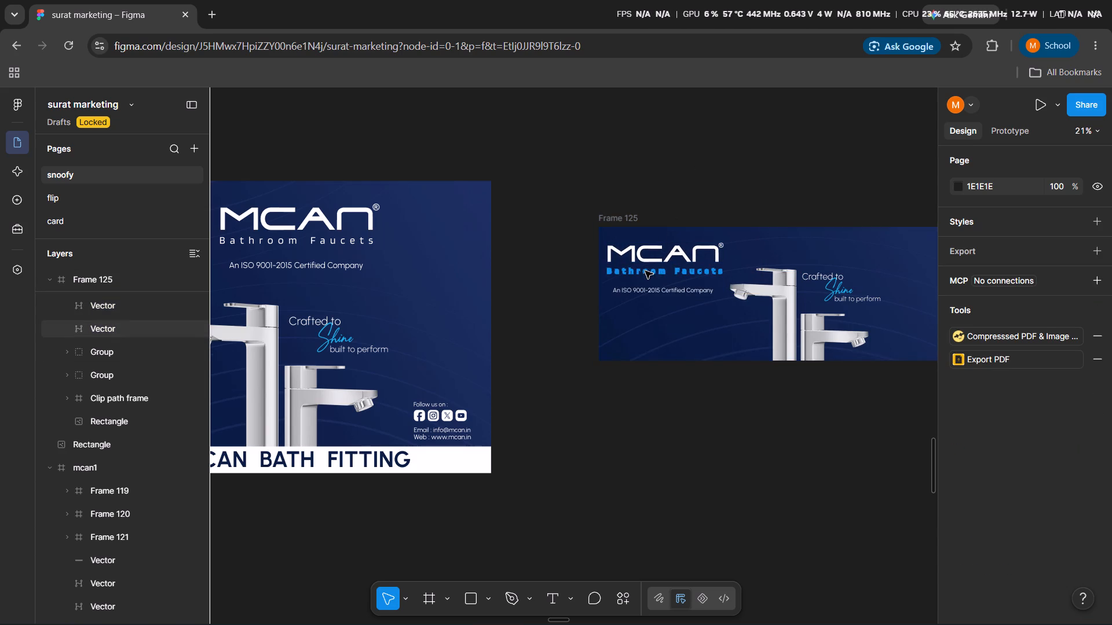
click(688, 213)
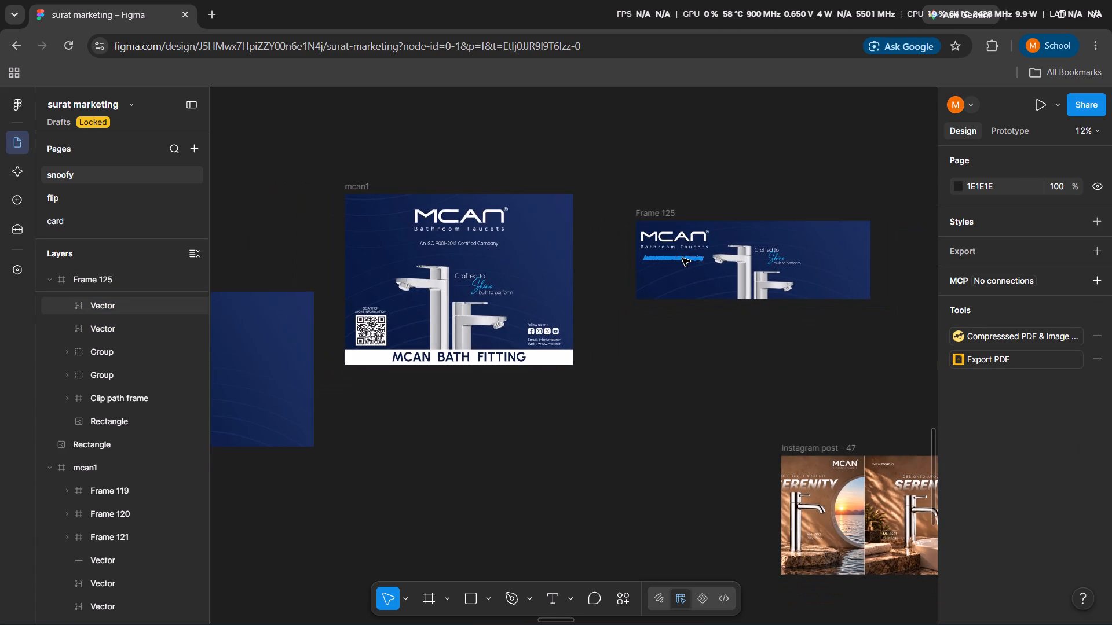
Move the "An ISO 9001-2015 Certified Company" line to the bottom-left of Frame 125, at about X 133, Y 774.
click(682, 258)
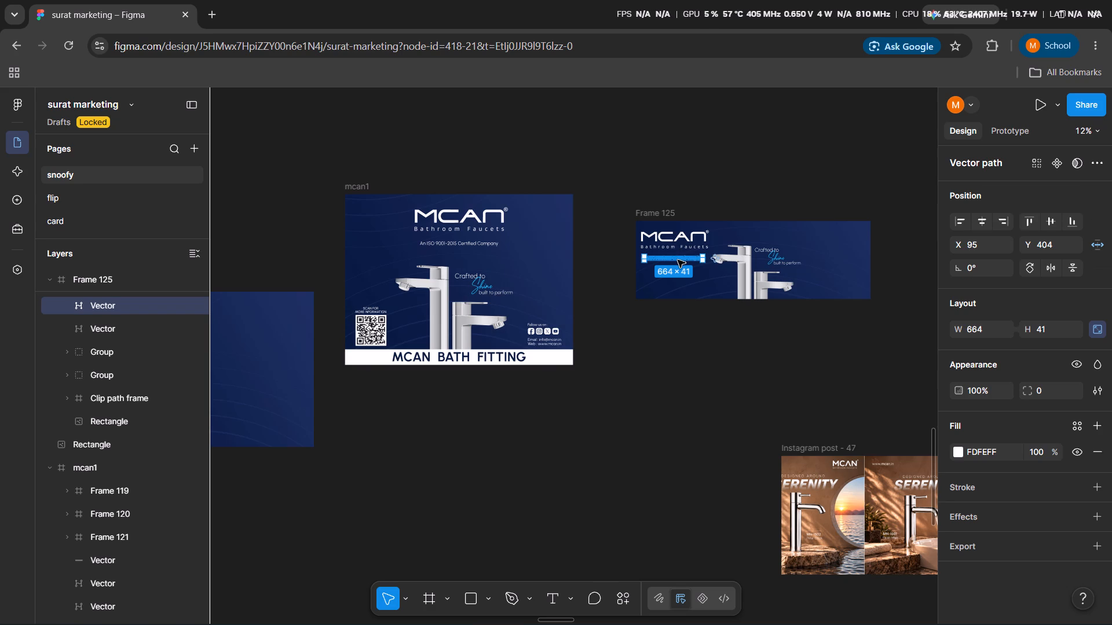
drag(678, 260, 828, 293)
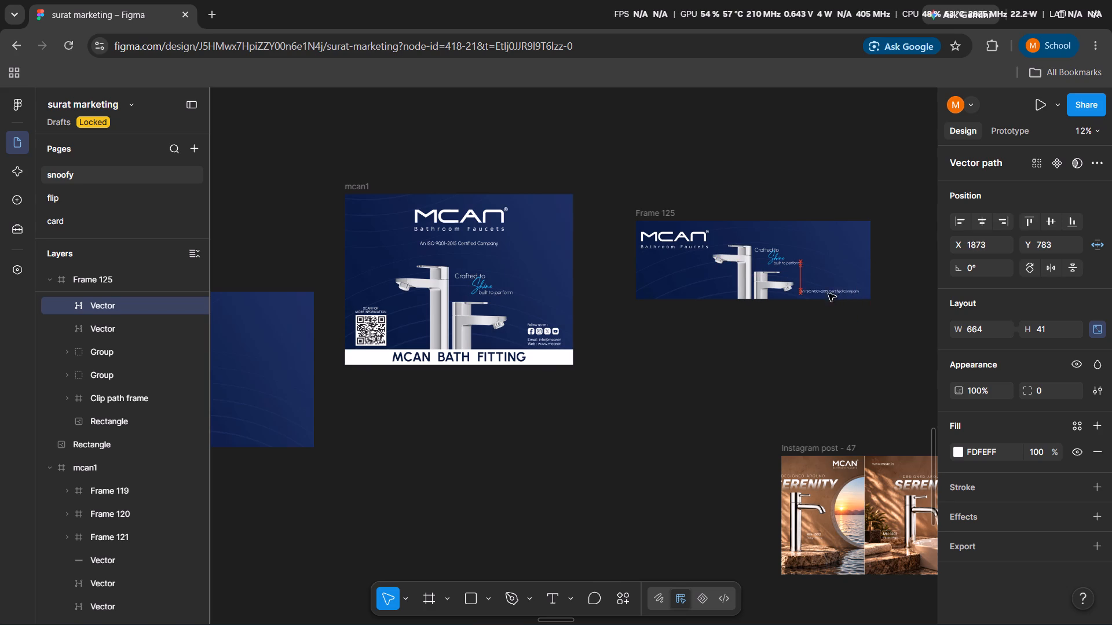
drag(828, 293, 683, 293)
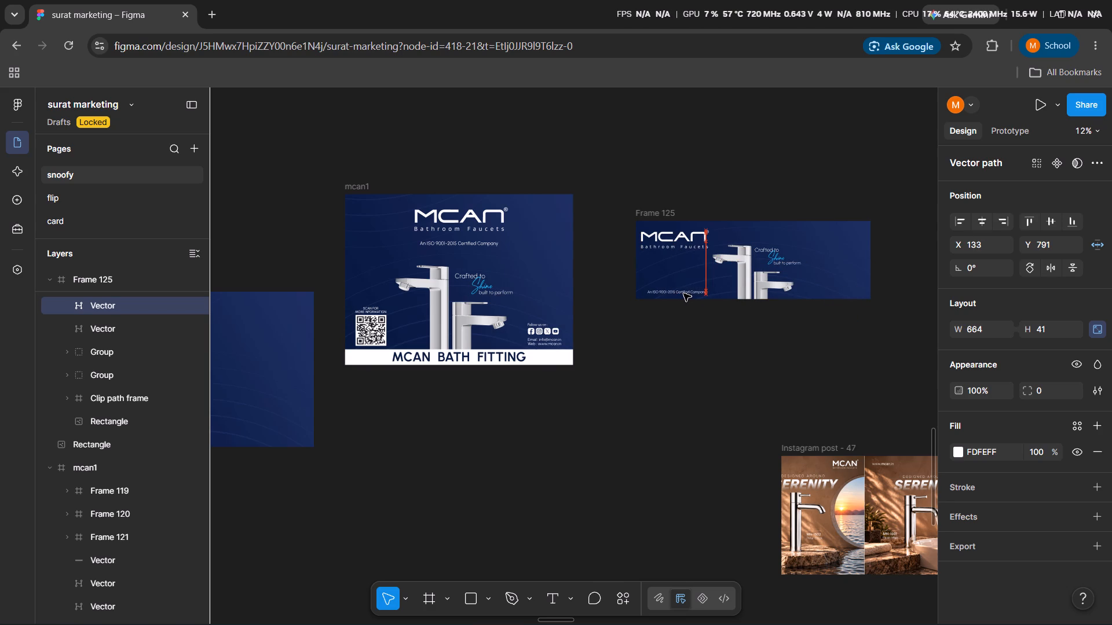
drag(683, 293, 681, 292)
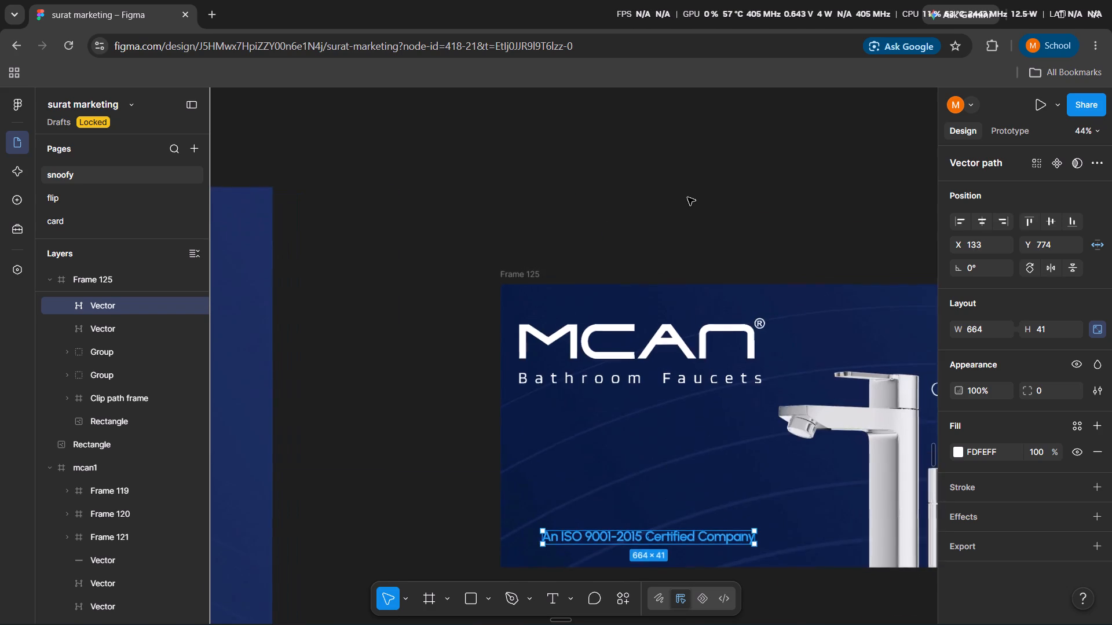
Compare the sizes and alignment of the MCAN wordmark and the "Bathroom Faucets" tagline in Frame 125.
scroll(687, 197, down, 1)
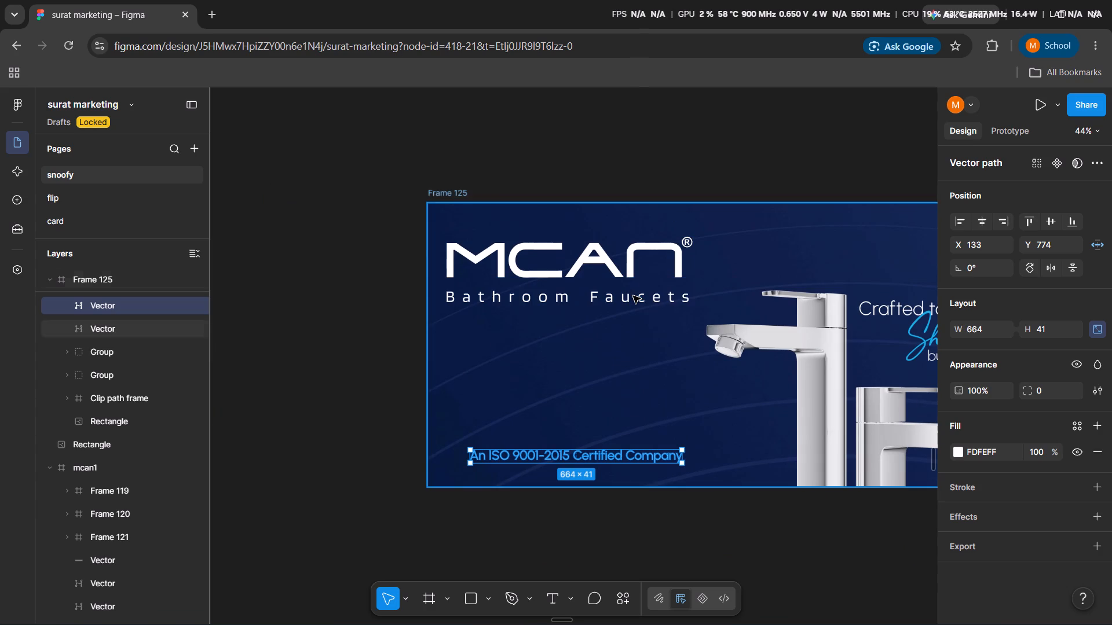
click(633, 297)
click(605, 297)
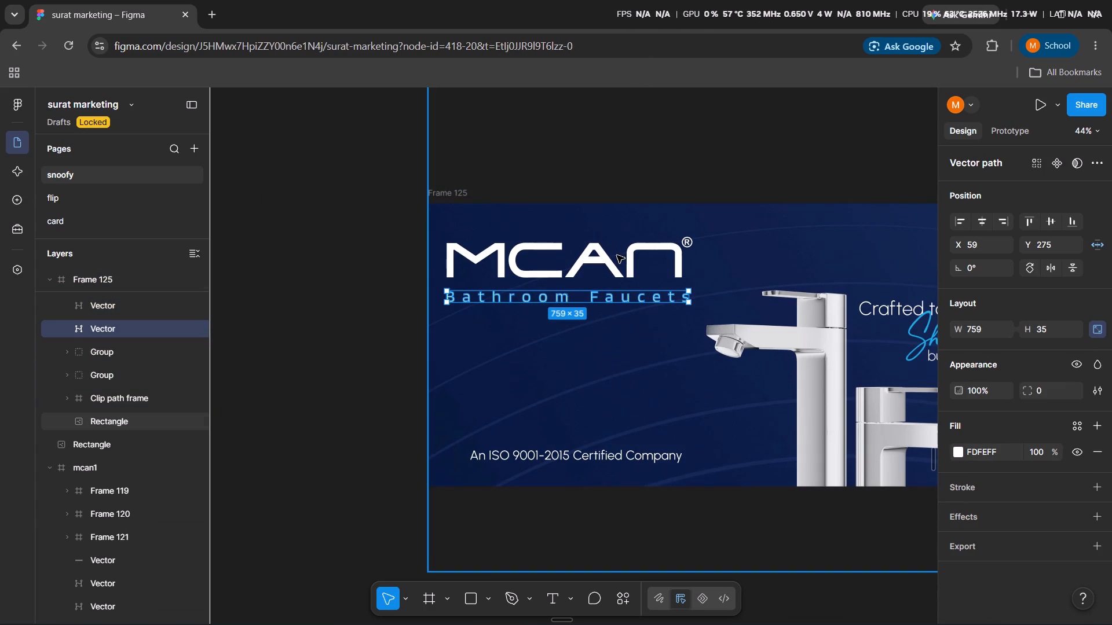
ctrl+click(617, 255)
click(633, 266)
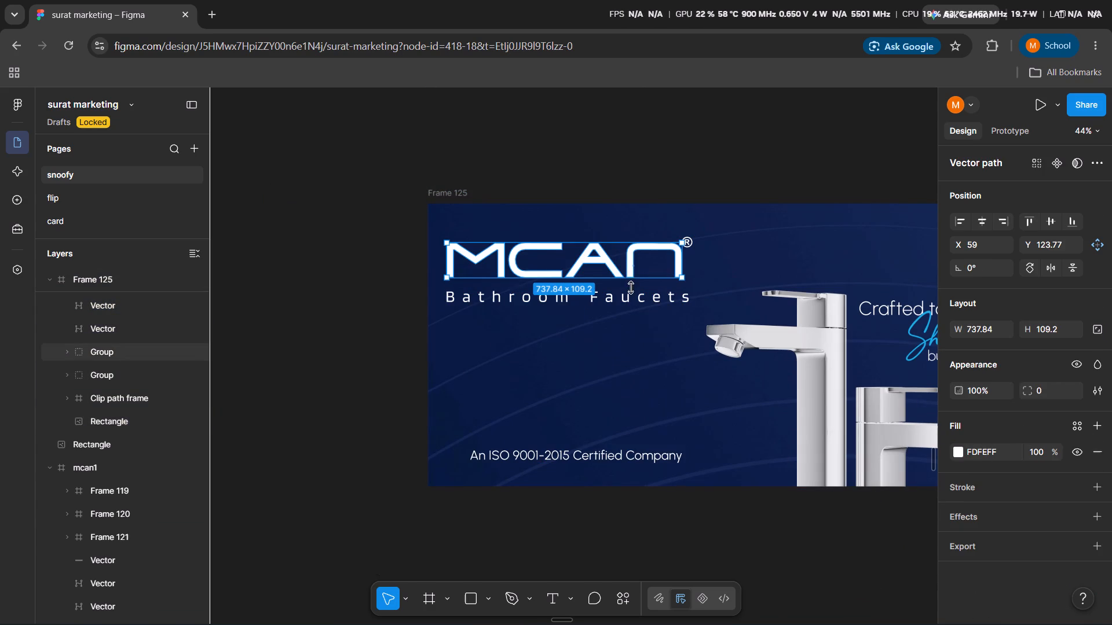
ctrl+click(629, 299)
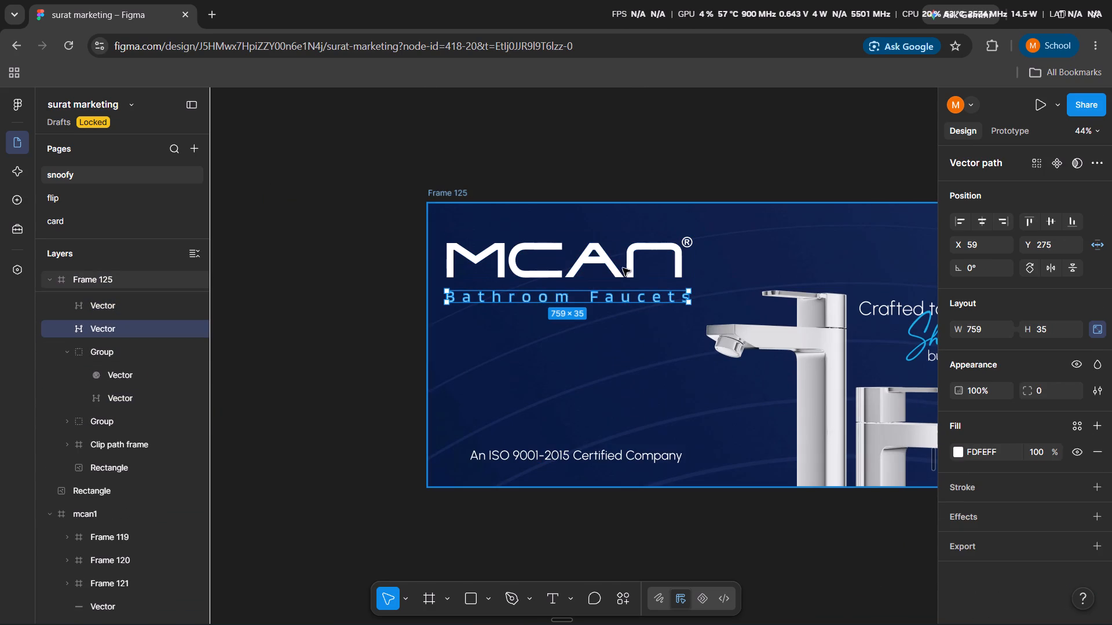
ctrl+click(628, 270)
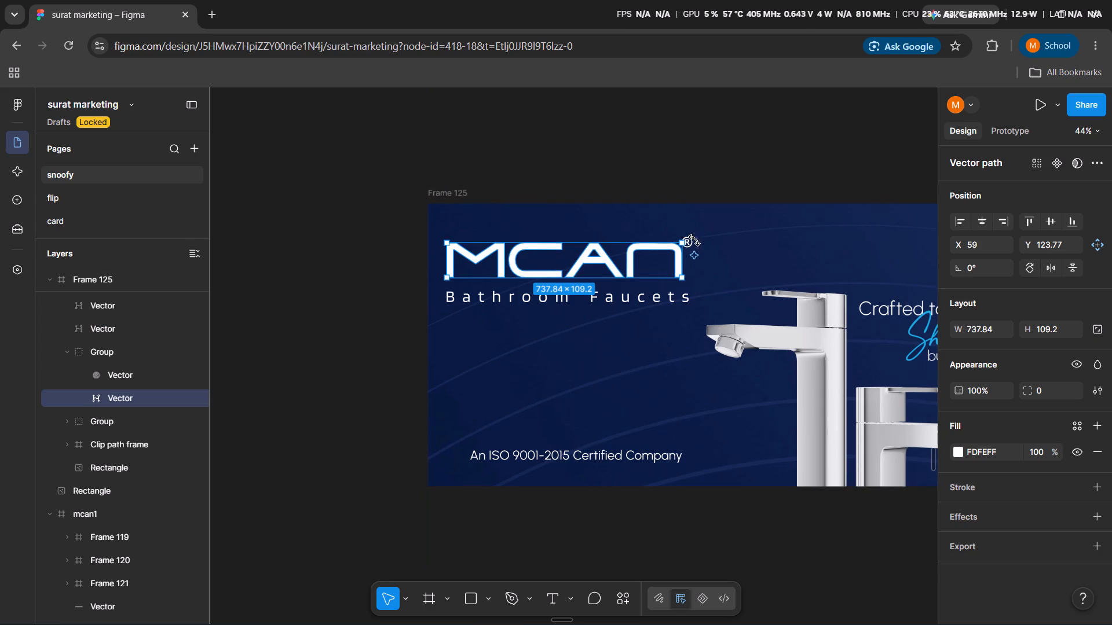
click(717, 180)
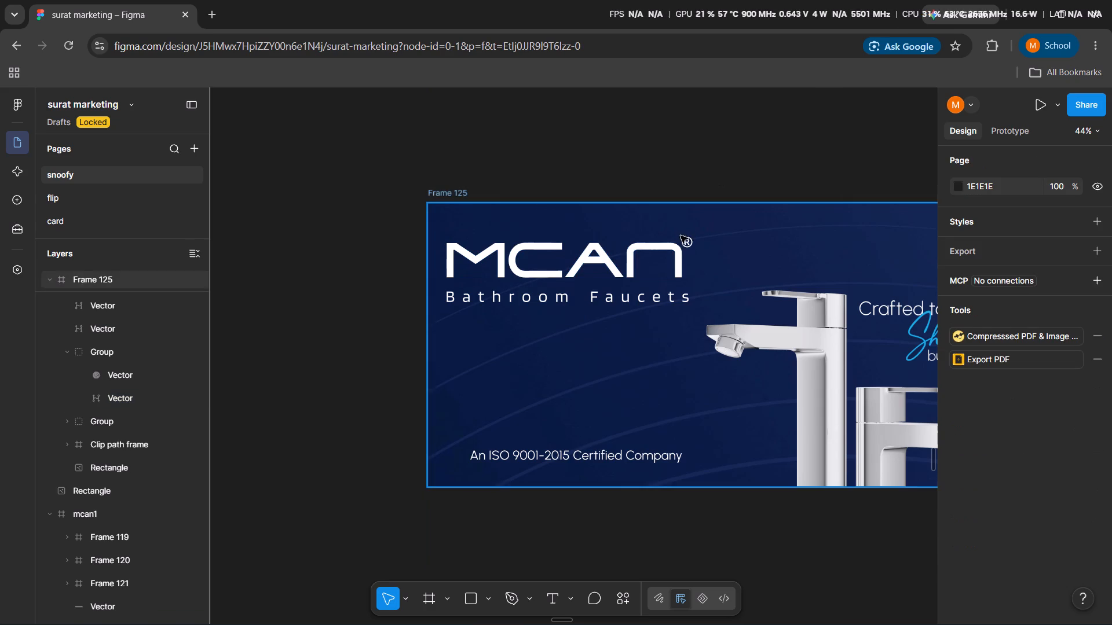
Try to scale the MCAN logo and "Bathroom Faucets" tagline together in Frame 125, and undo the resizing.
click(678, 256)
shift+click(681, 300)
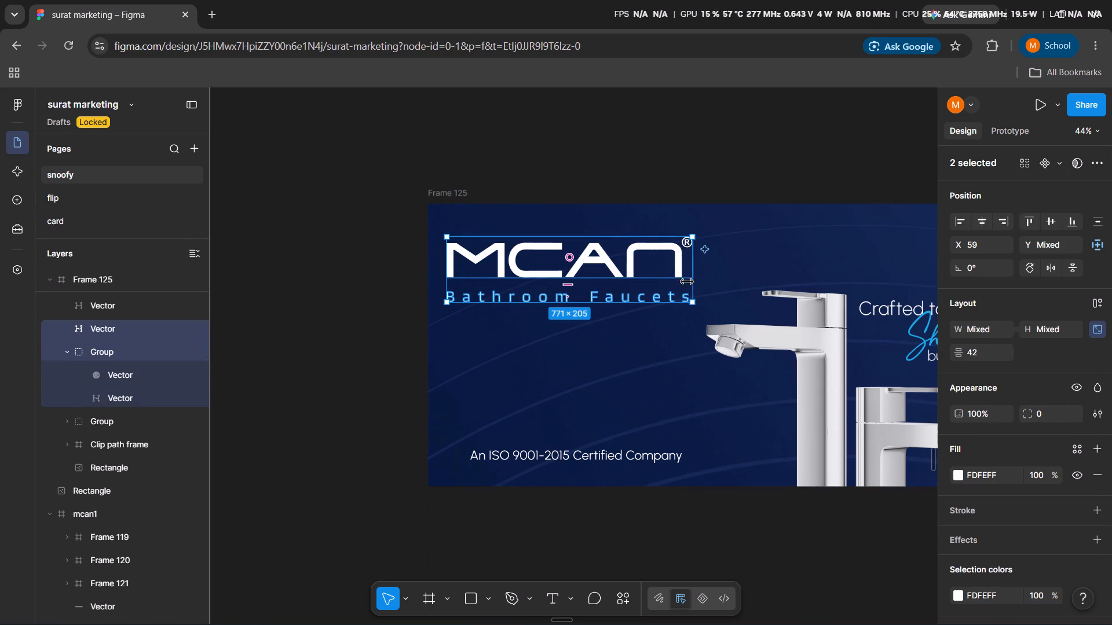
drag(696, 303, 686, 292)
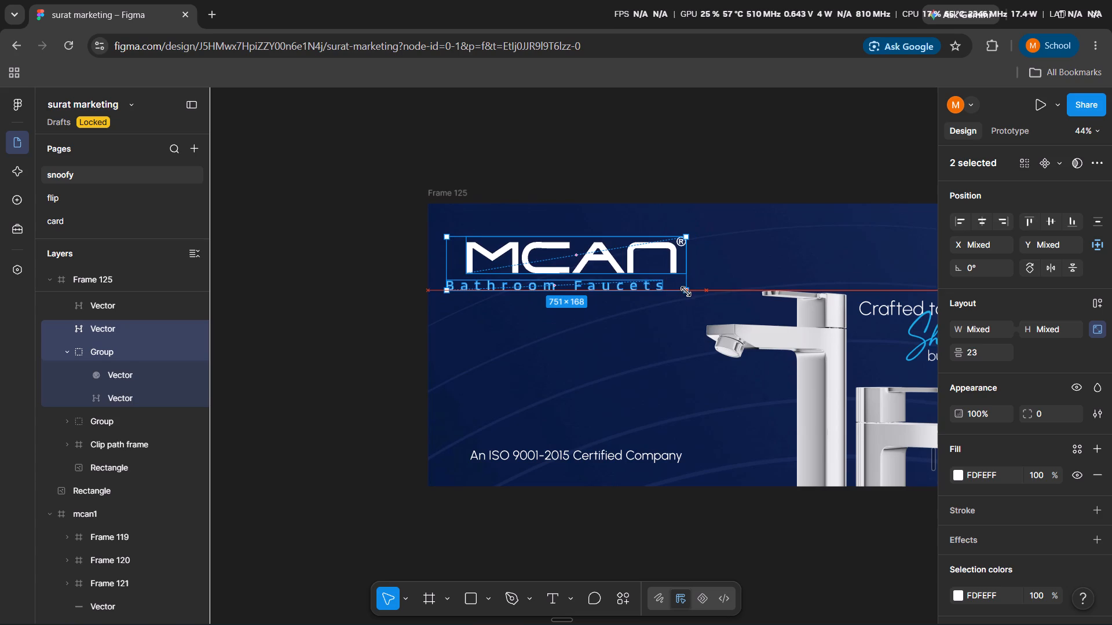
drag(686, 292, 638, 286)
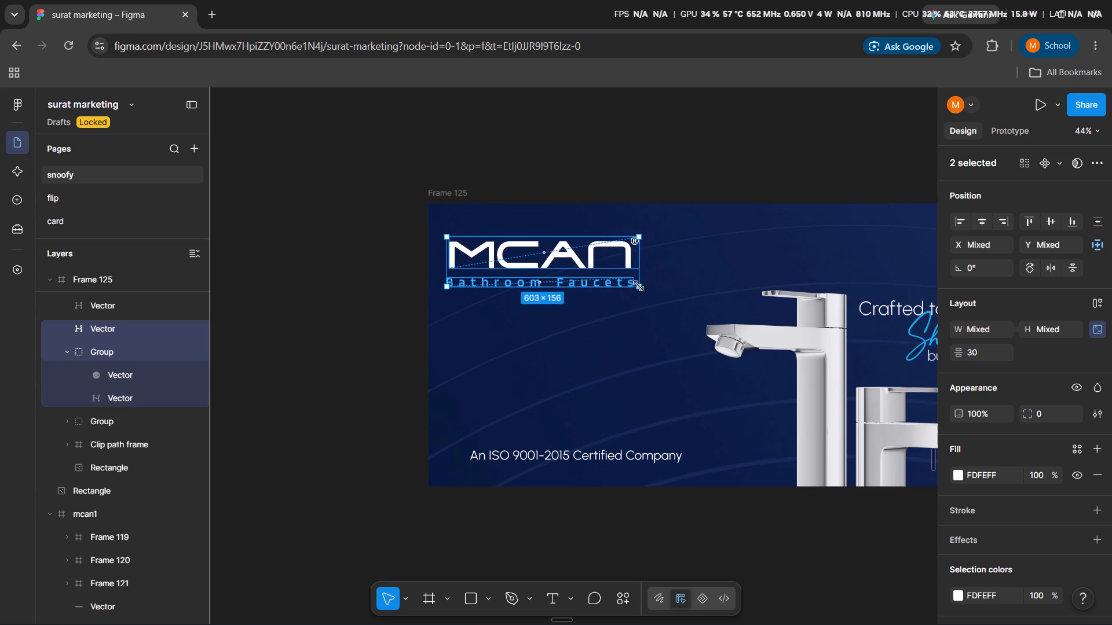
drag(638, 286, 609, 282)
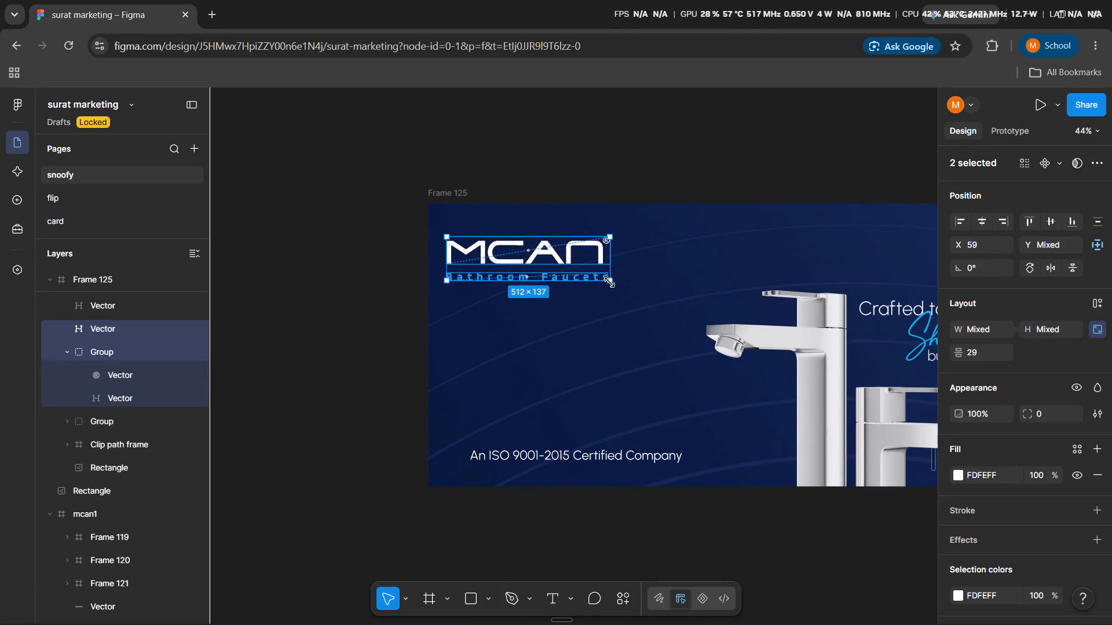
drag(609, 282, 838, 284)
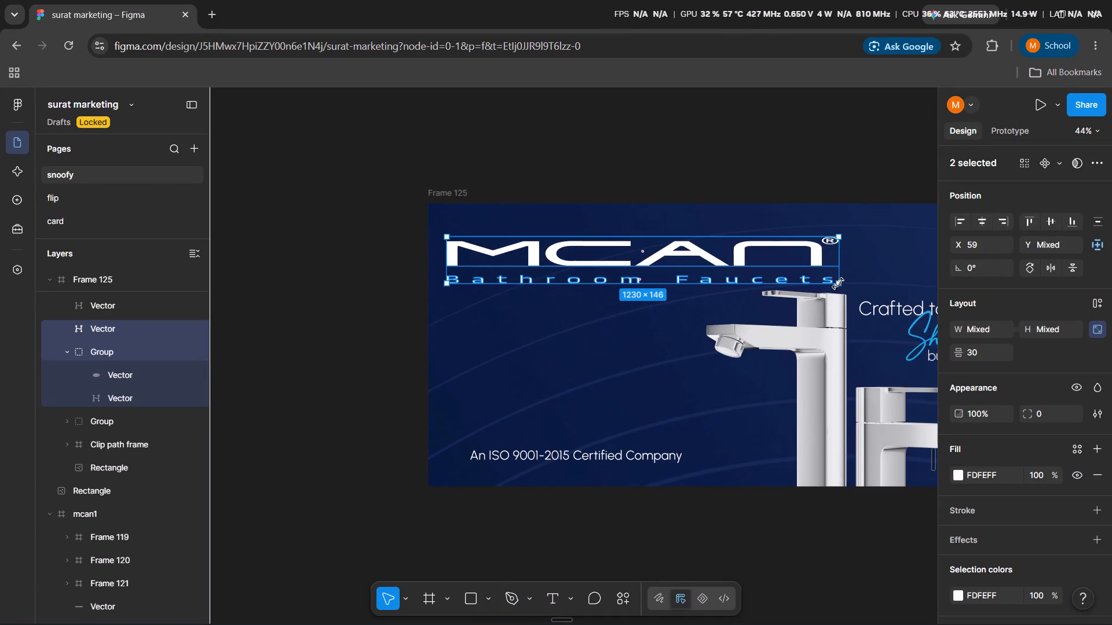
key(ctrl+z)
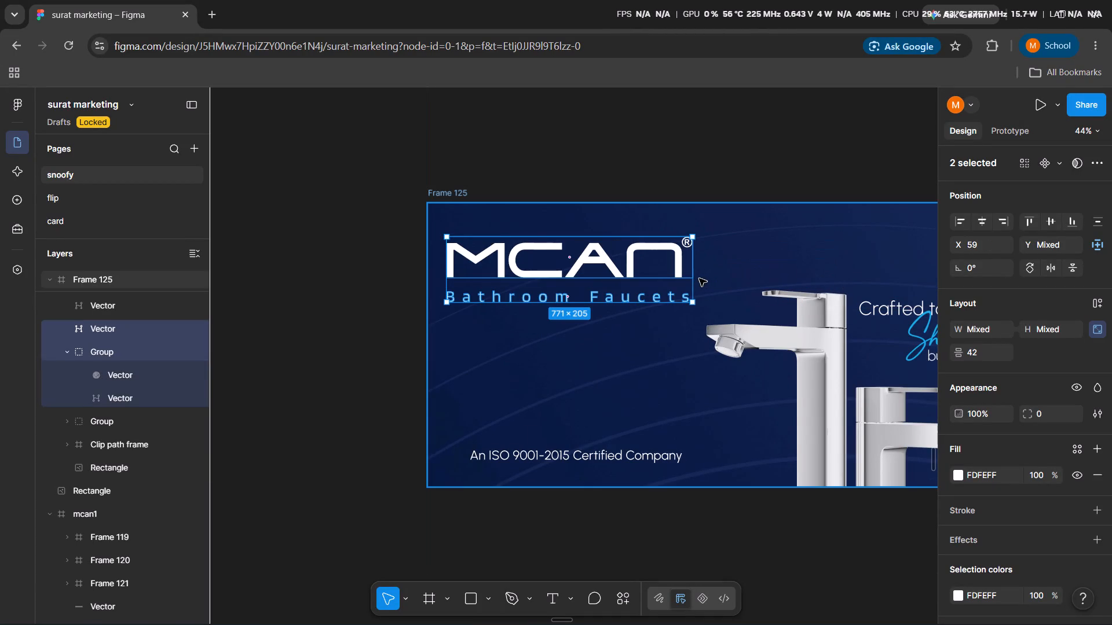
Resize the MCAN logo and tagline together to about 760 wide and tighten the vertical gap between them to 26.
drag(694, 281, 701, 282)
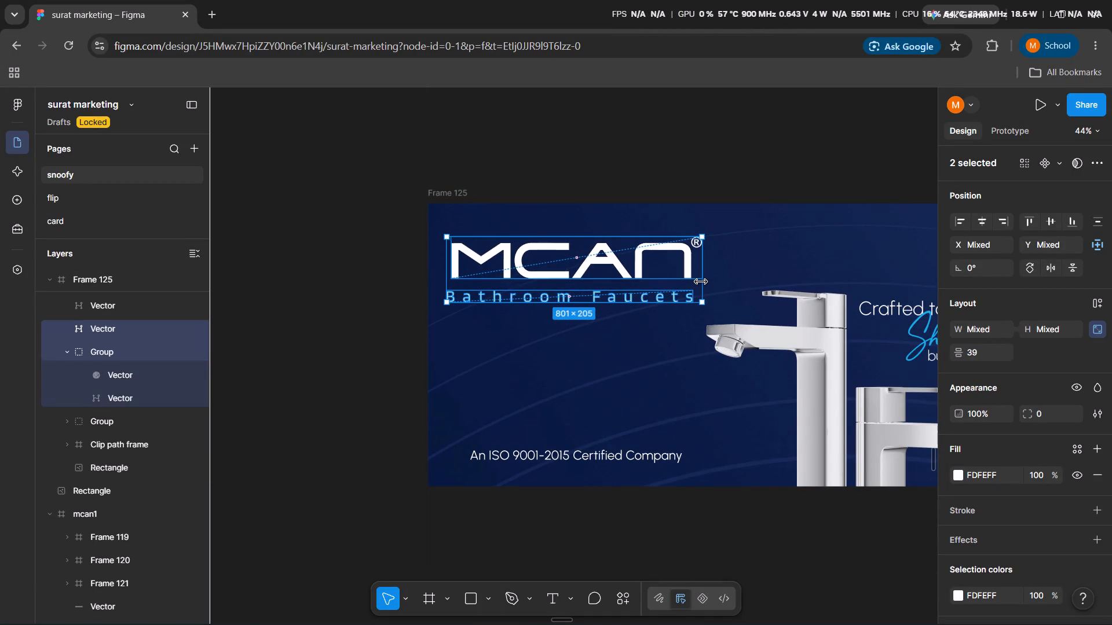
drag(701, 282, 689, 284)
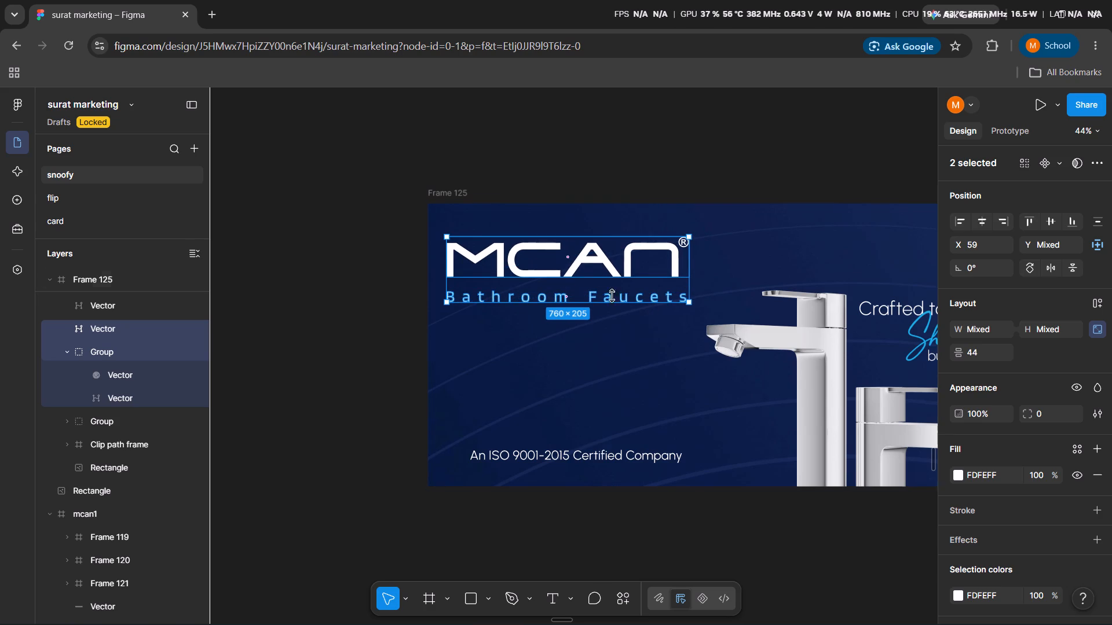
click(565, 285)
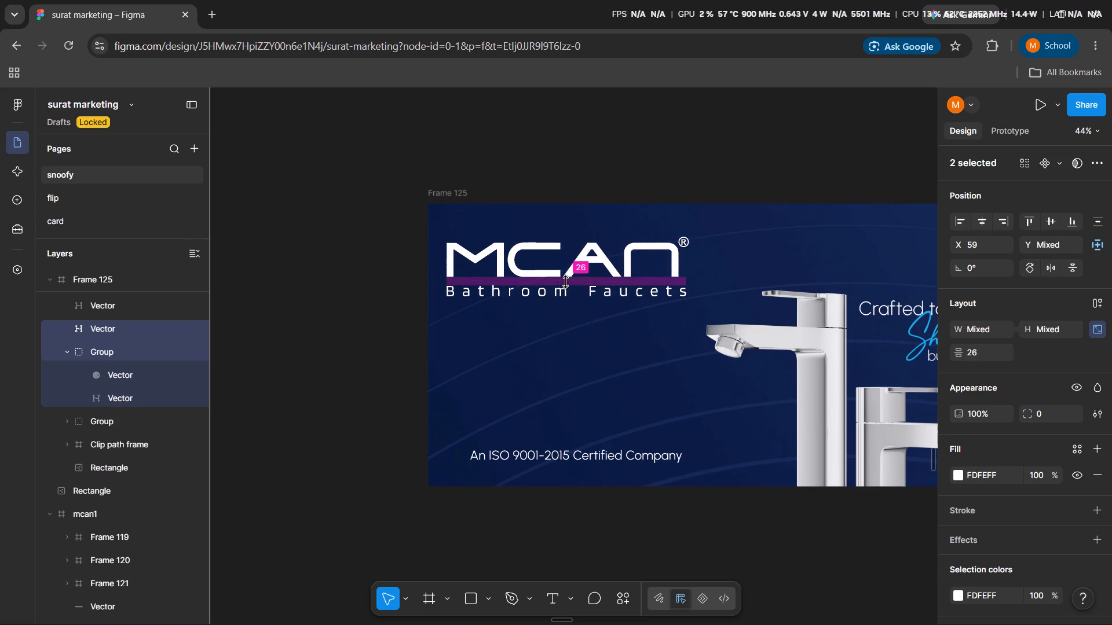
Scale the "Bathroom Faucets" tagline down to about 727 × 34 to match the MCAN wordmark's width.
click(672, 289)
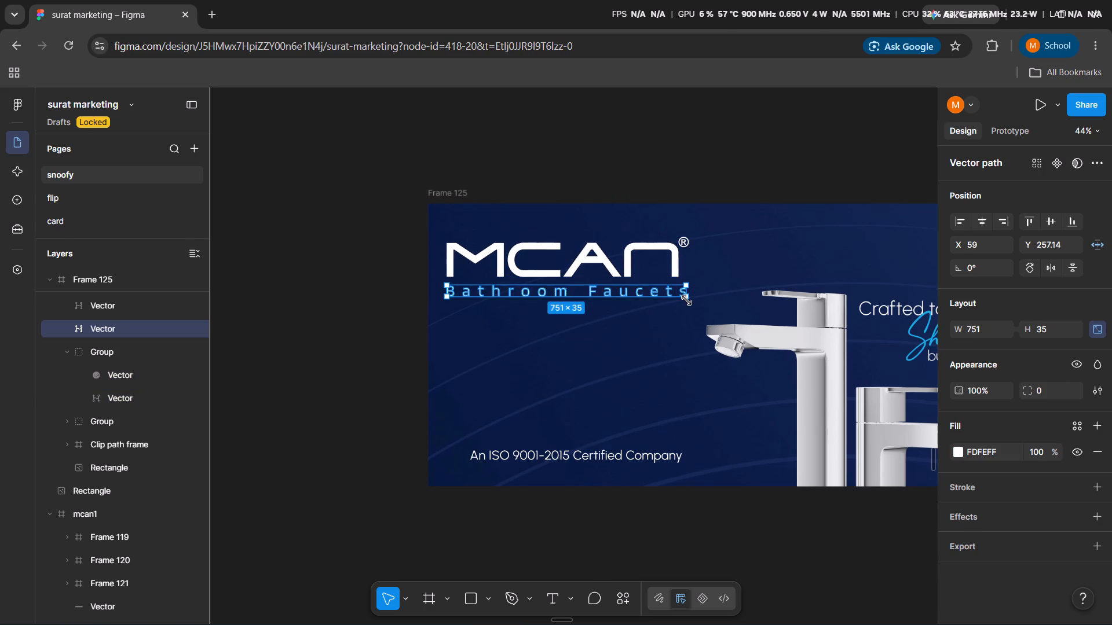
drag(687, 297, 679, 295)
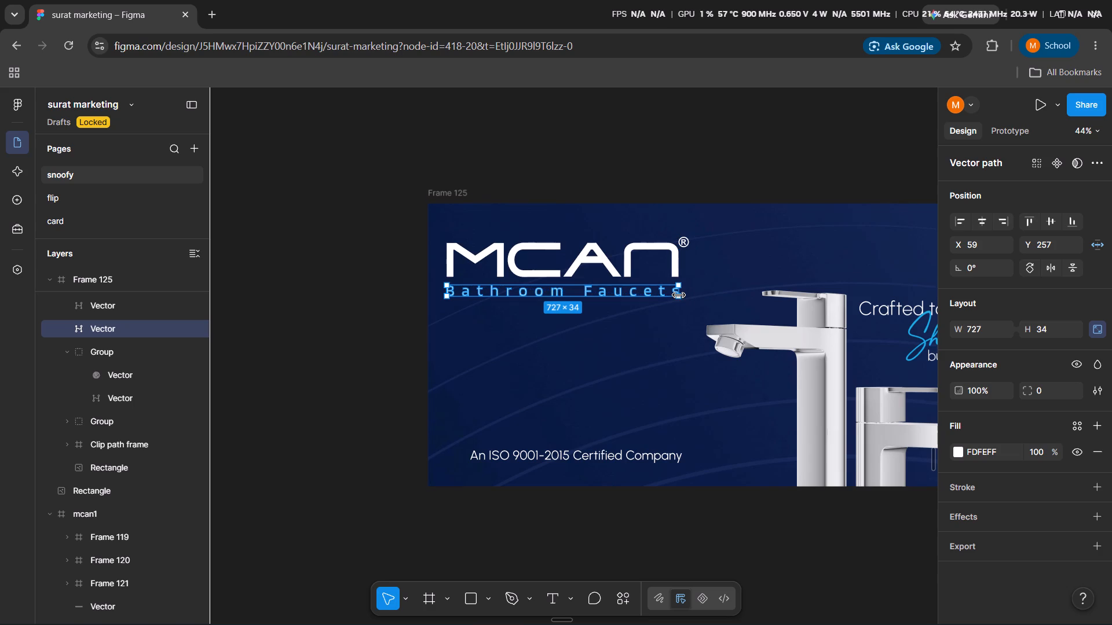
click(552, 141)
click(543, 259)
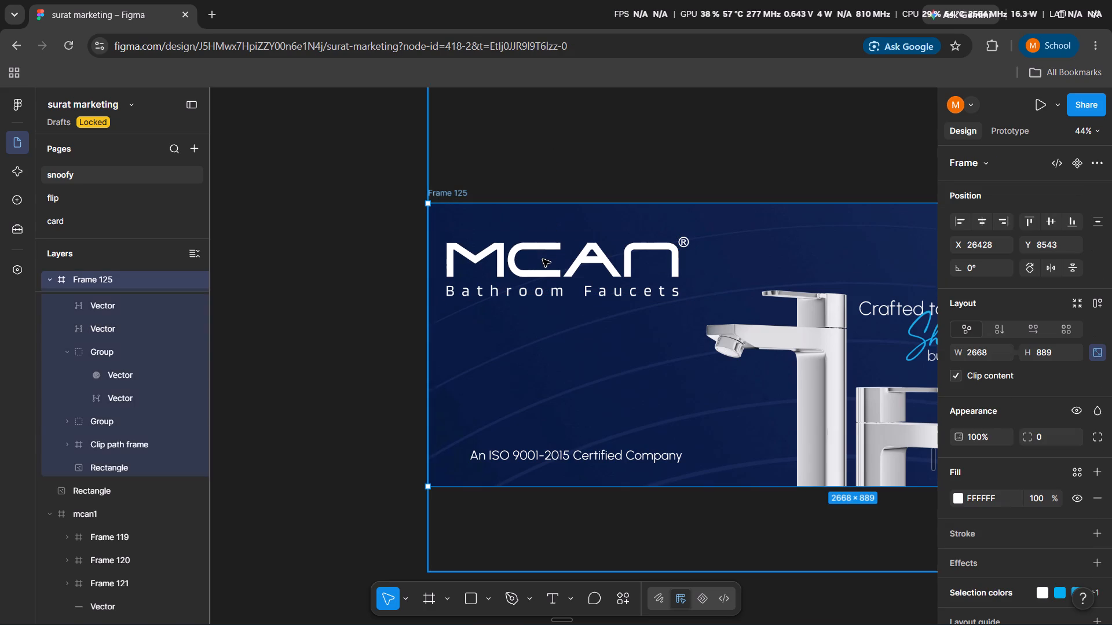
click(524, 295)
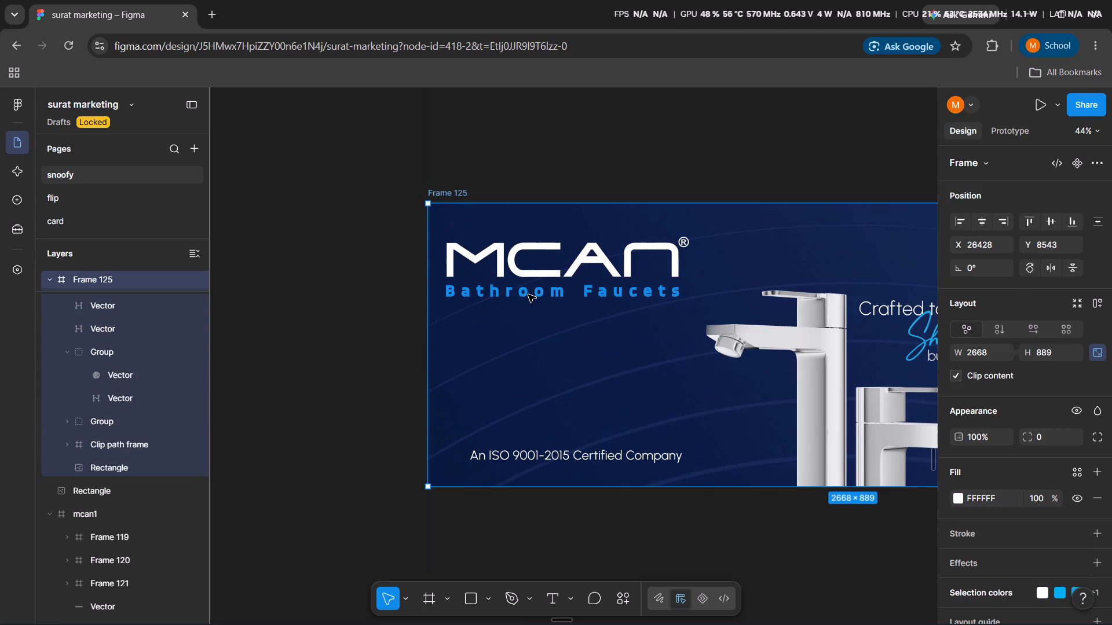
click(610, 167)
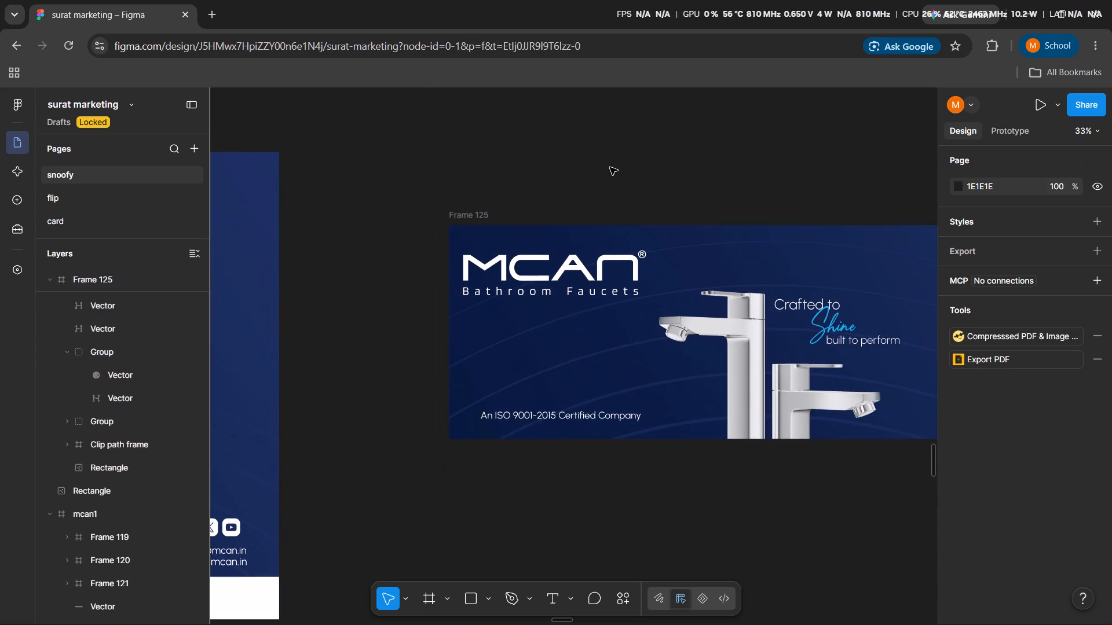
Move the "An ISO 9001-2015 Certified Company" text to the lower-right corner of Frame 125, at about X 1931, Y 814.
click(522, 417)
scroll(522, 417, left, 3)
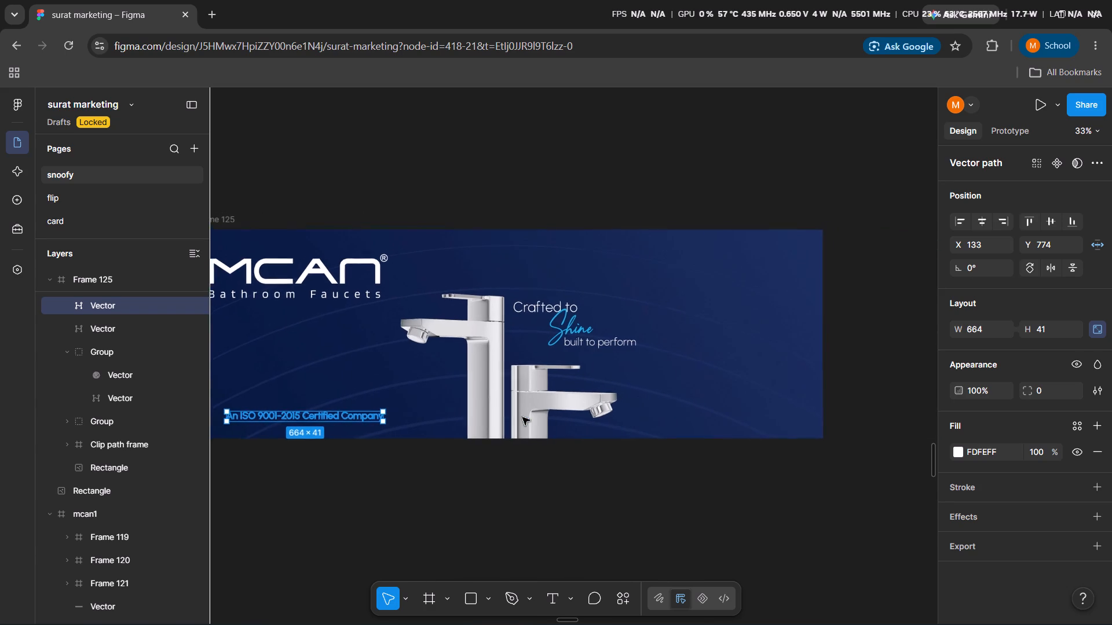
drag(279, 416, 424, 429)
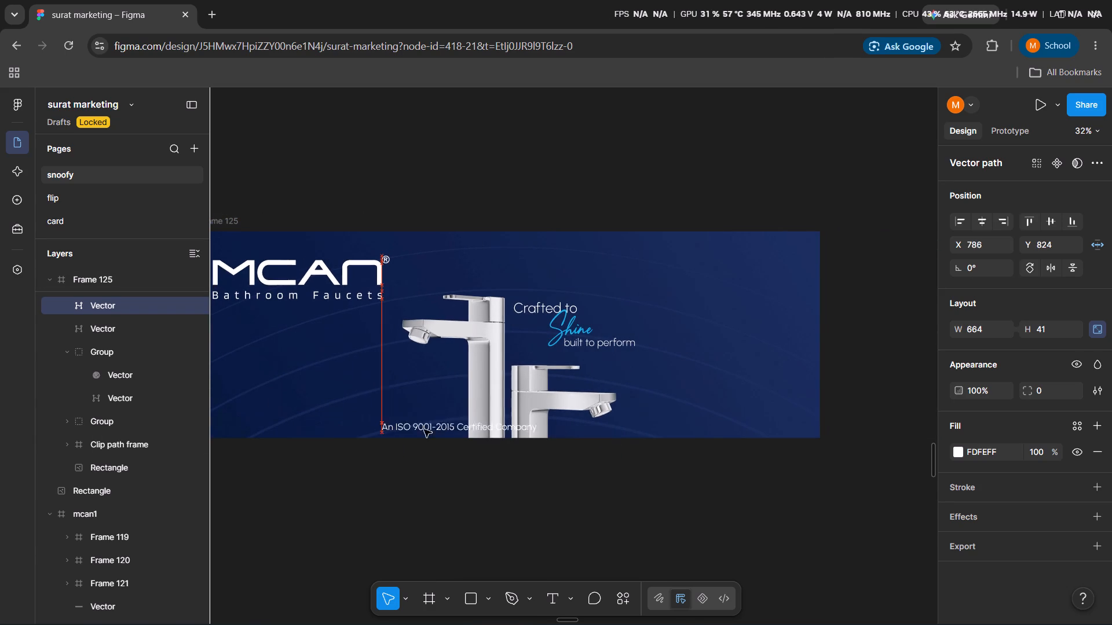
drag(424, 429, 698, 422)
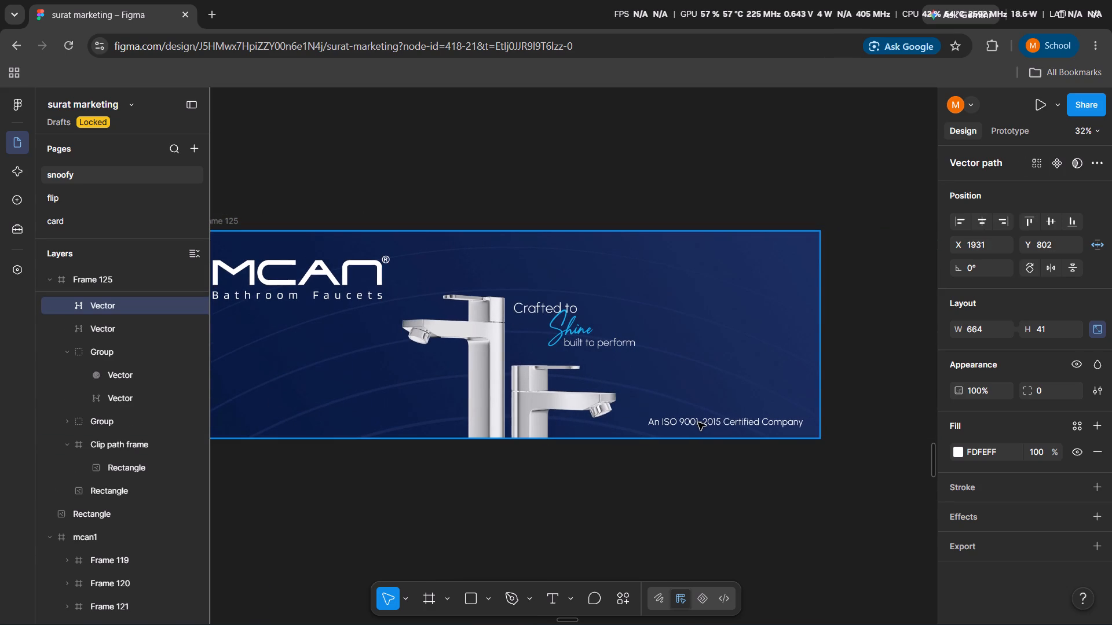
drag(698, 422, 698, 425)
click(665, 222)
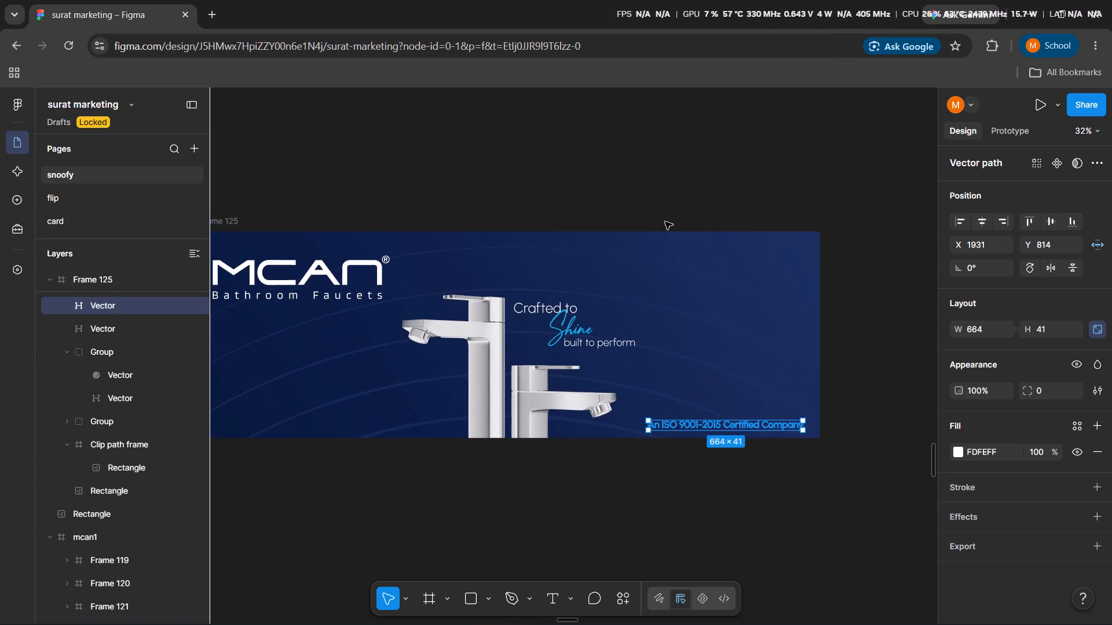
Copy the QR code and its "SCAN FOR MORE INFORMATION" caption from mcan1 into Frame 125, placing them below the MCAN logo.
scroll(665, 222, right, 3)
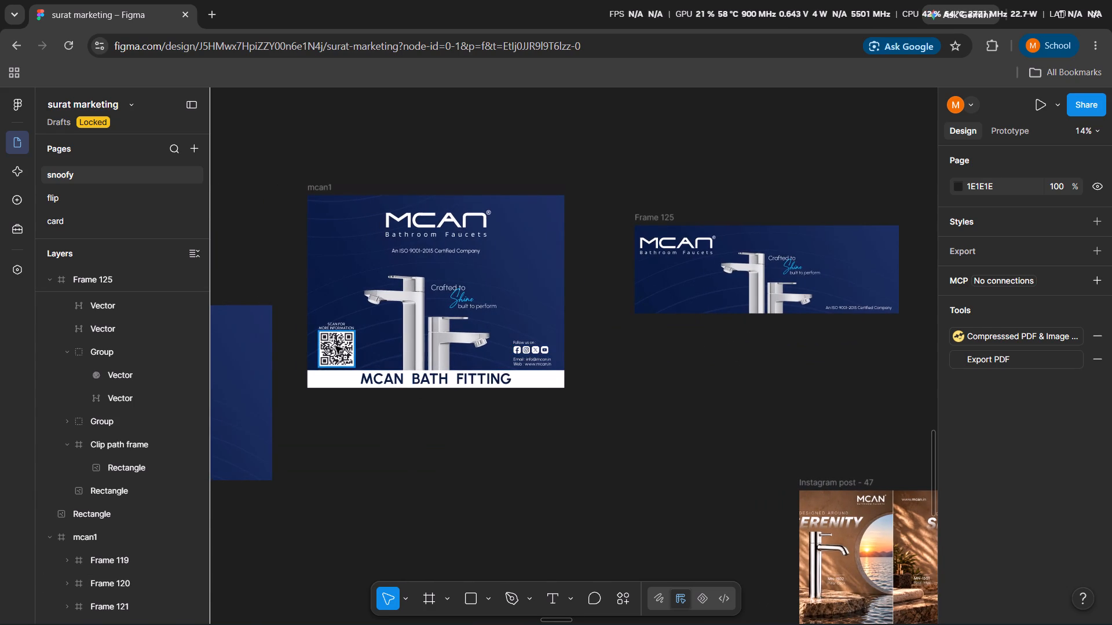
click(336, 346)
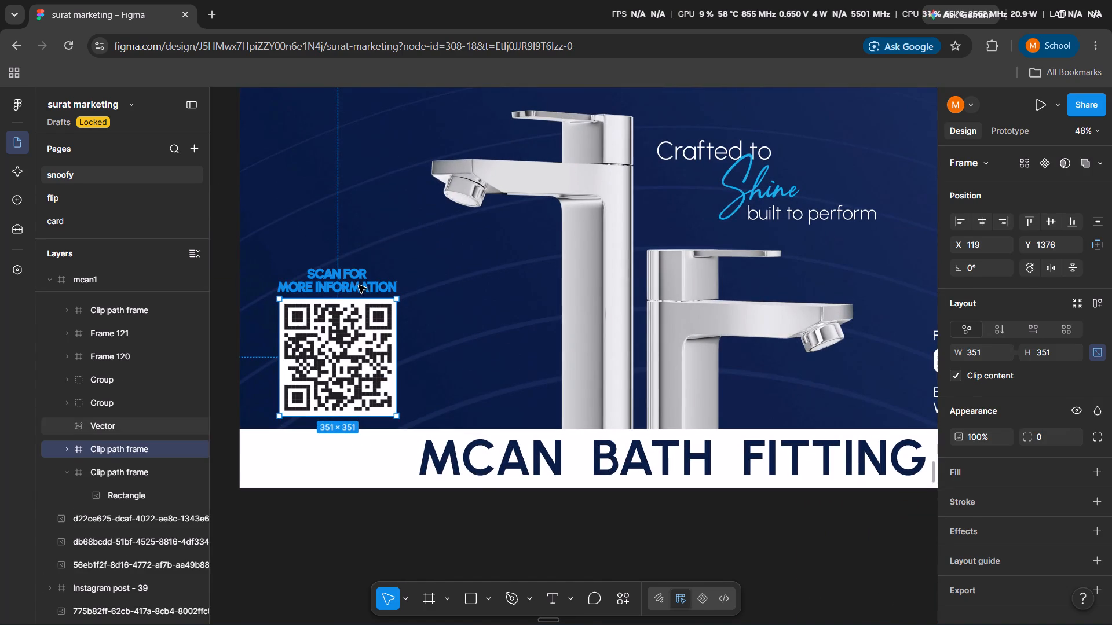
shift+click(359, 285)
key(ctrl+c)
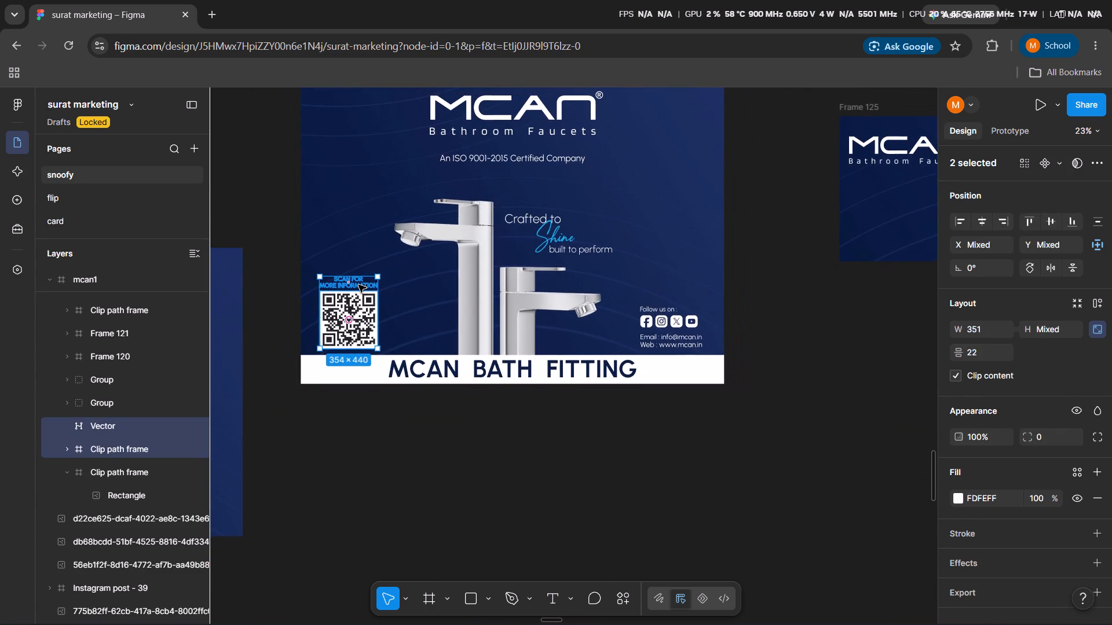
scroll(359, 285, up, 2)
click(692, 288)
scroll(692, 288, left, 2)
key(ctrl+v)
drag(493, 373, 497, 383)
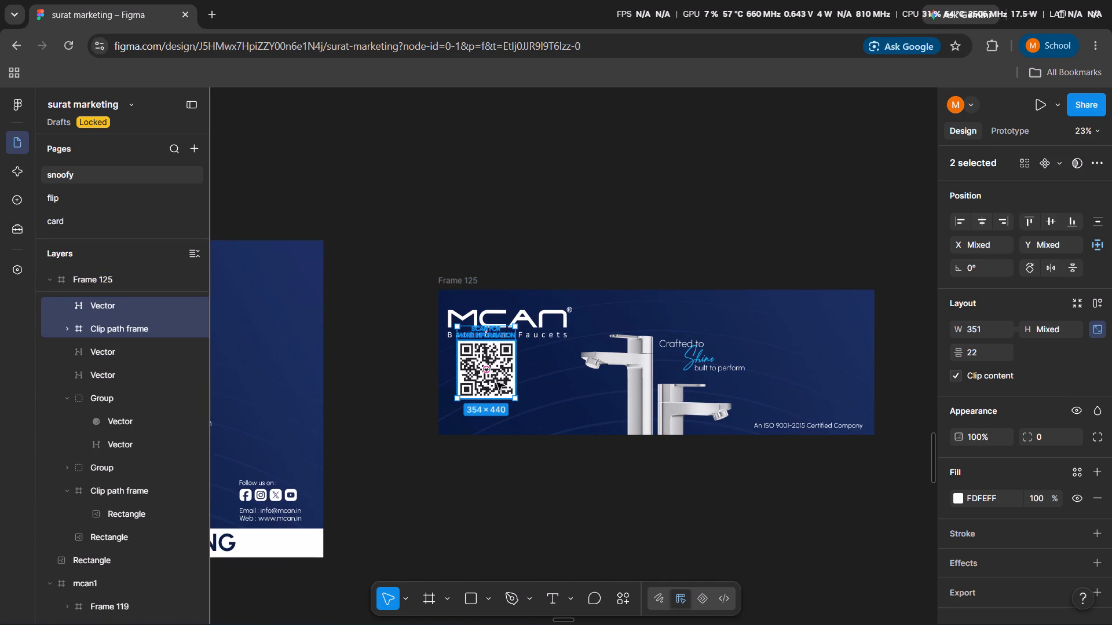
drag(497, 383, 494, 405)
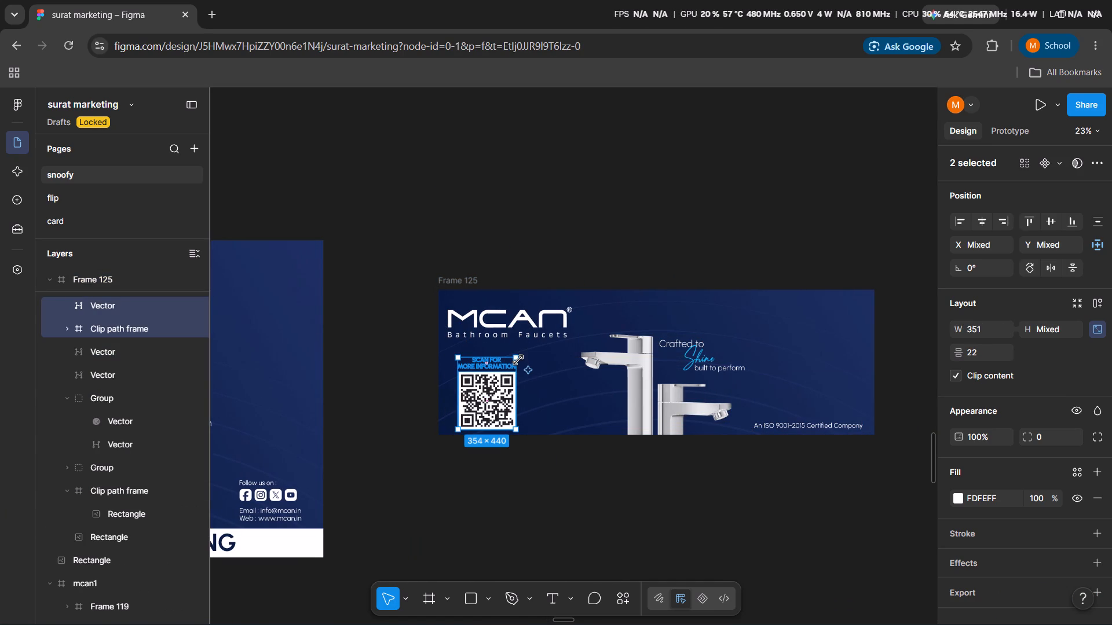
Scale the QR code and its caption together down to about 234 × 291.
drag(518, 359, 499, 384)
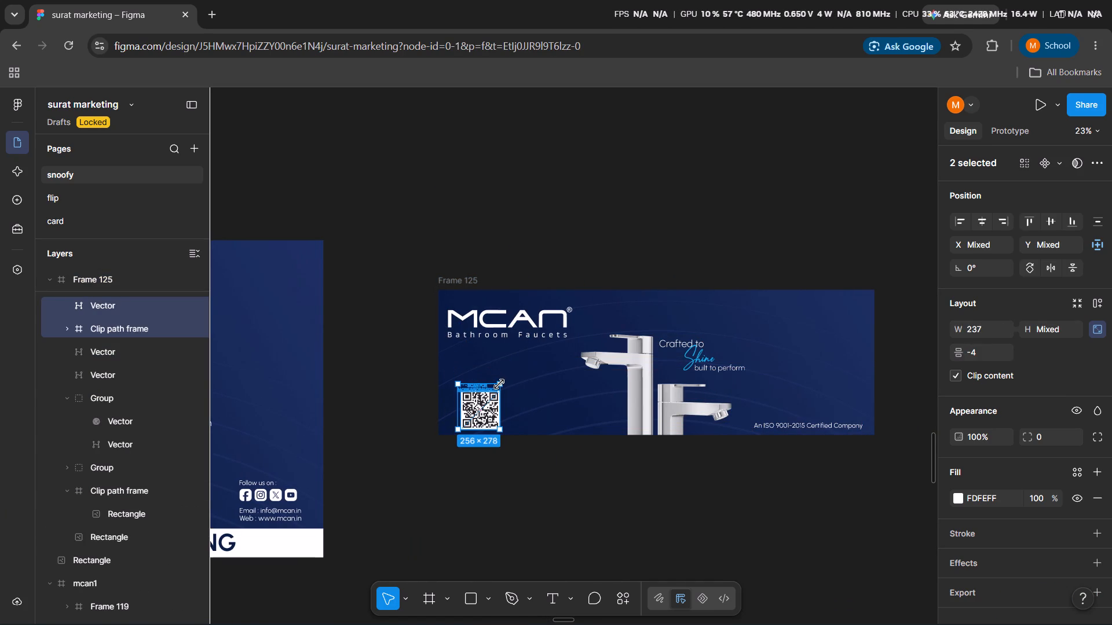
drag(499, 384, 495, 384)
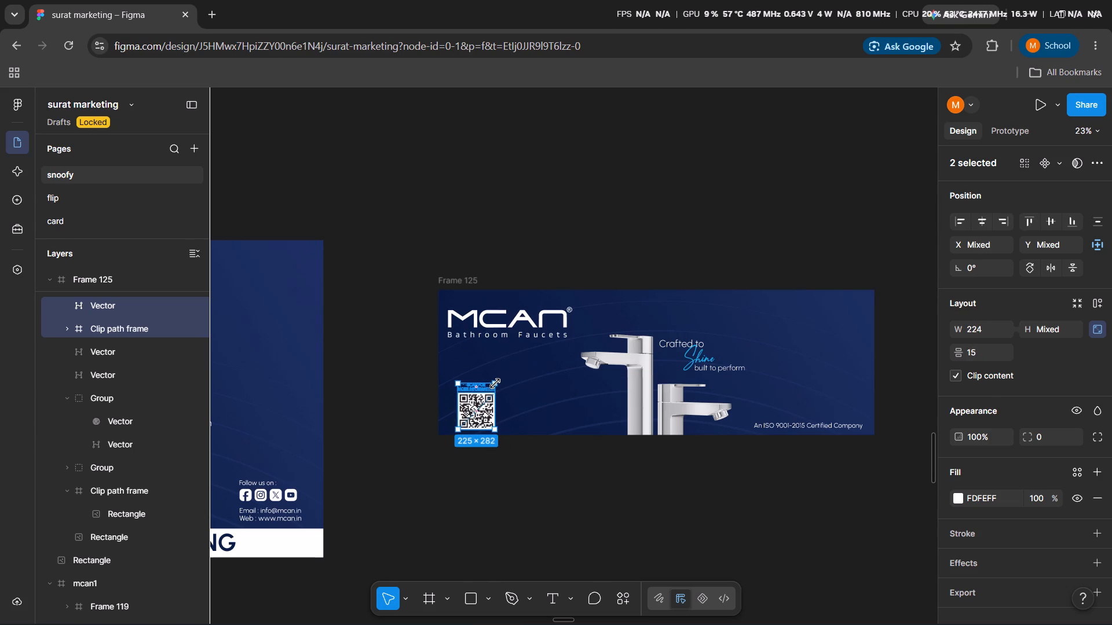
drag(495, 384, 496, 382)
click(382, 381)
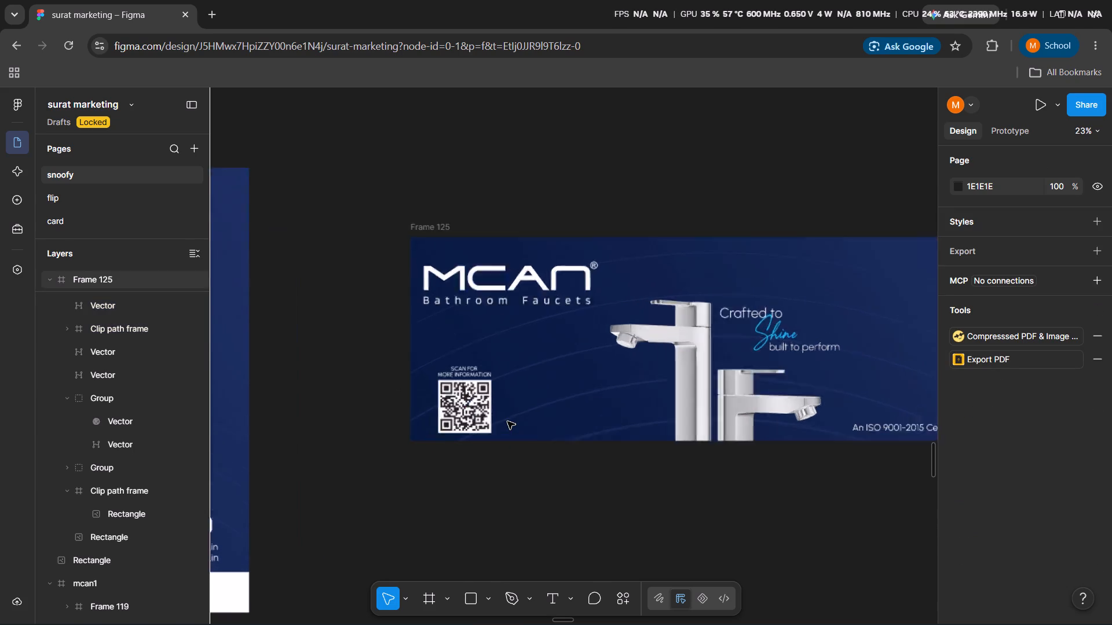
Align the QR code and its caption with the left edge of the MCAN wordmark near the banner's bottom.
scroll(507, 421, right, 1)
click(535, 383)
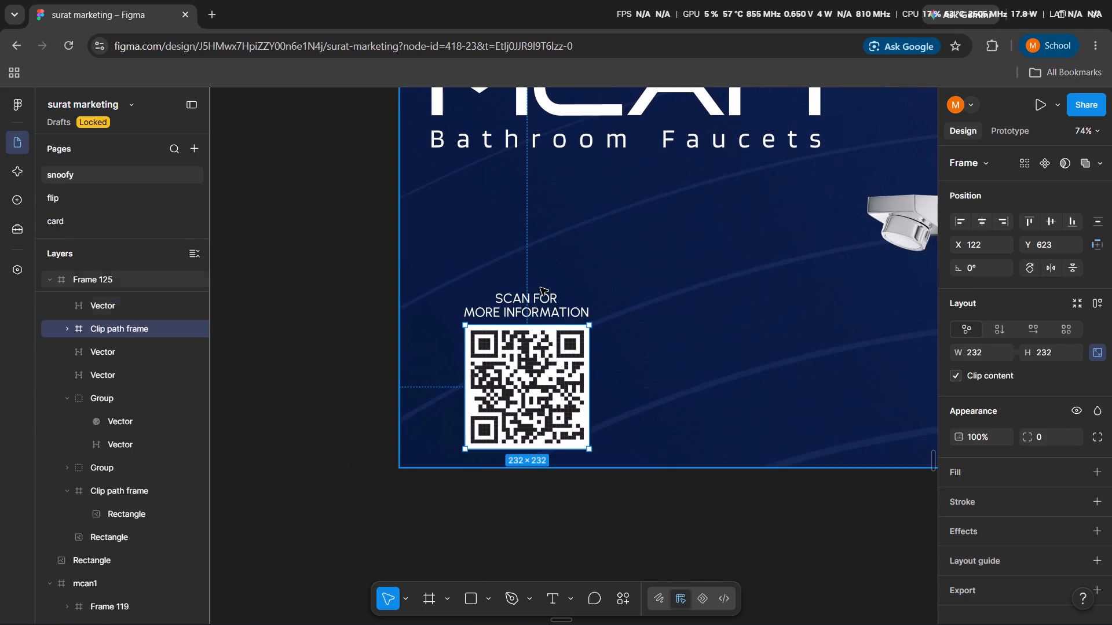
shift+click(539, 304)
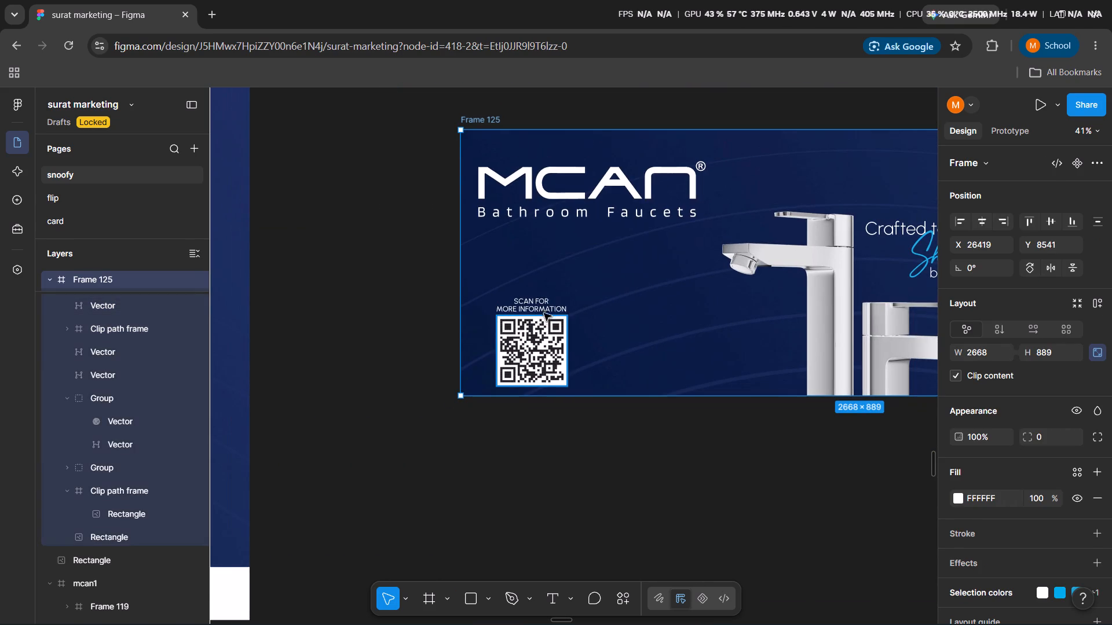
shift+click(546, 307)
shift+click(536, 365)
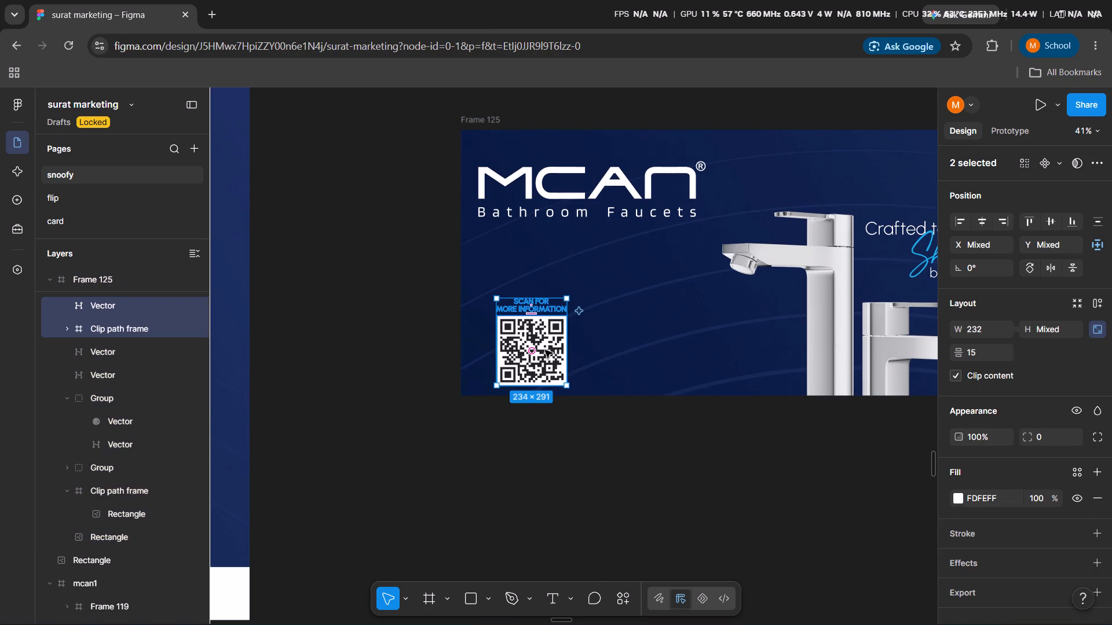
drag(547, 350, 528, 351)
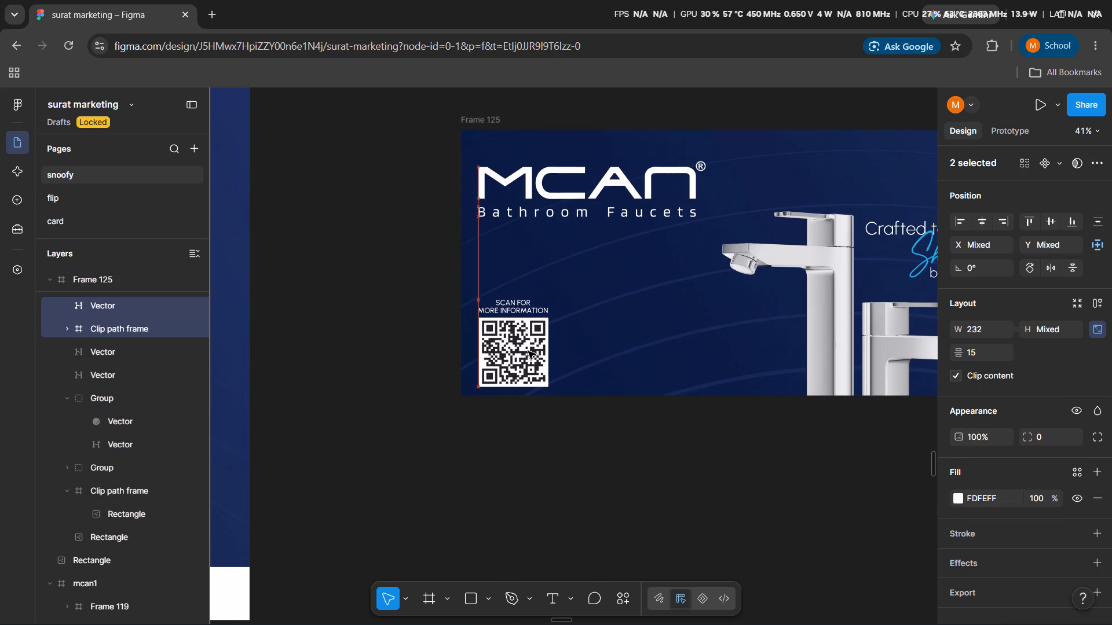
drag(528, 351, 528, 349)
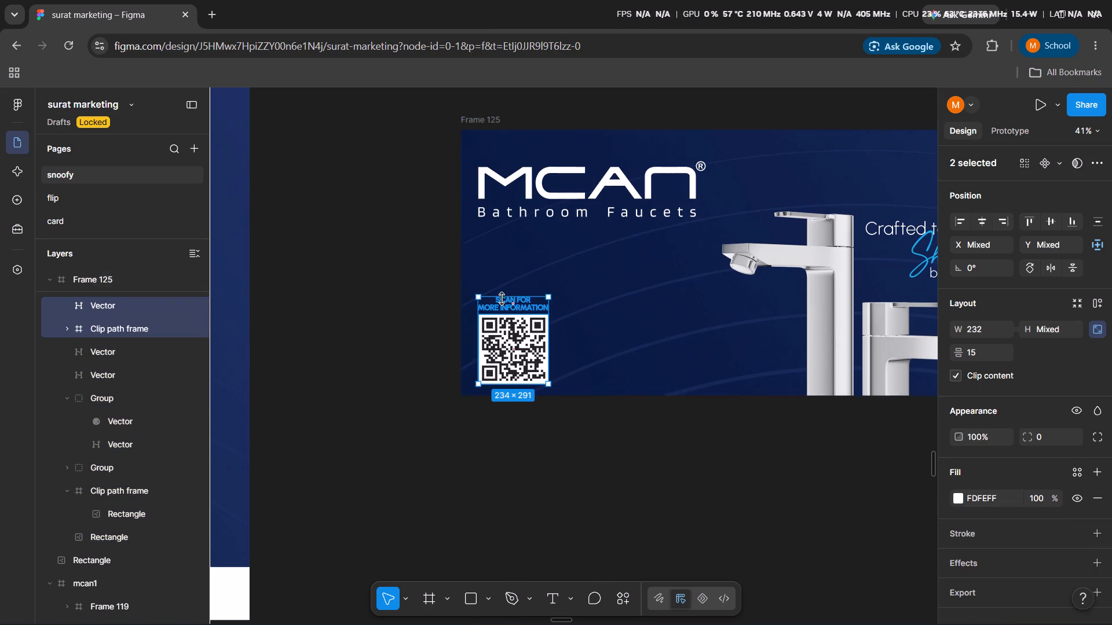
click(406, 305)
Move the "SCAN FOR MORE INFORMATION" caption beside the QR code's lower-right corner, at about X 323, Y 806.
click(511, 300)
drag(511, 300, 590, 371)
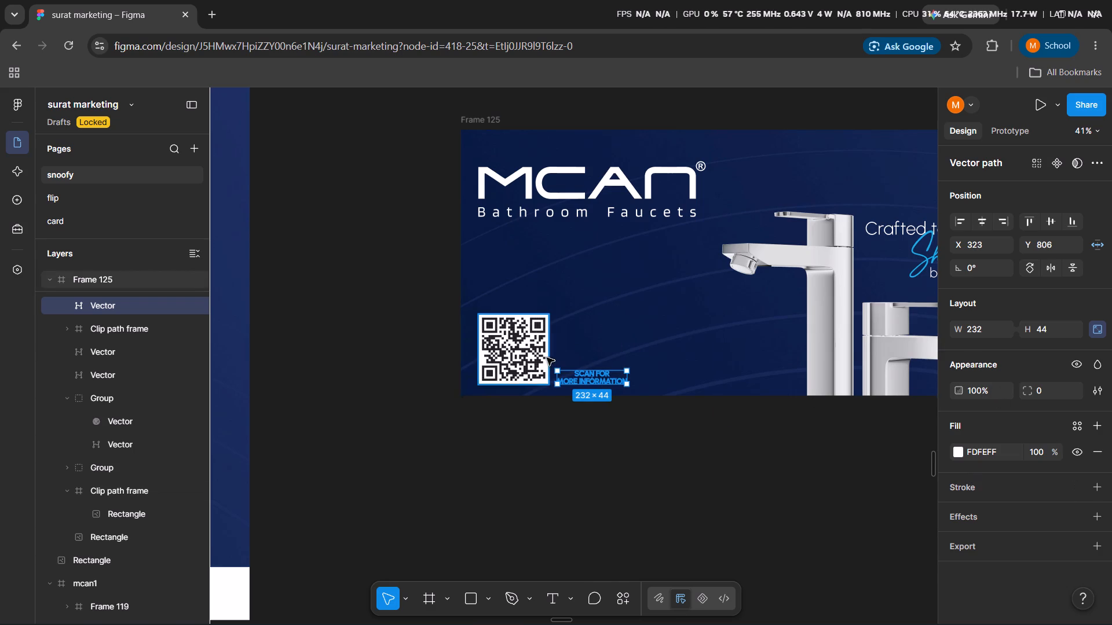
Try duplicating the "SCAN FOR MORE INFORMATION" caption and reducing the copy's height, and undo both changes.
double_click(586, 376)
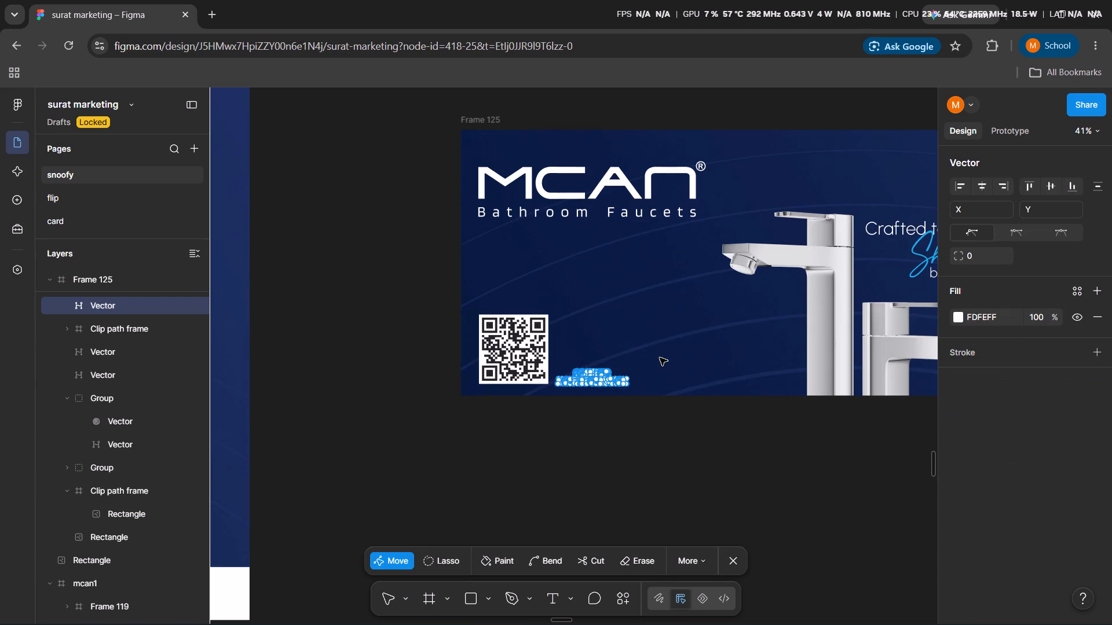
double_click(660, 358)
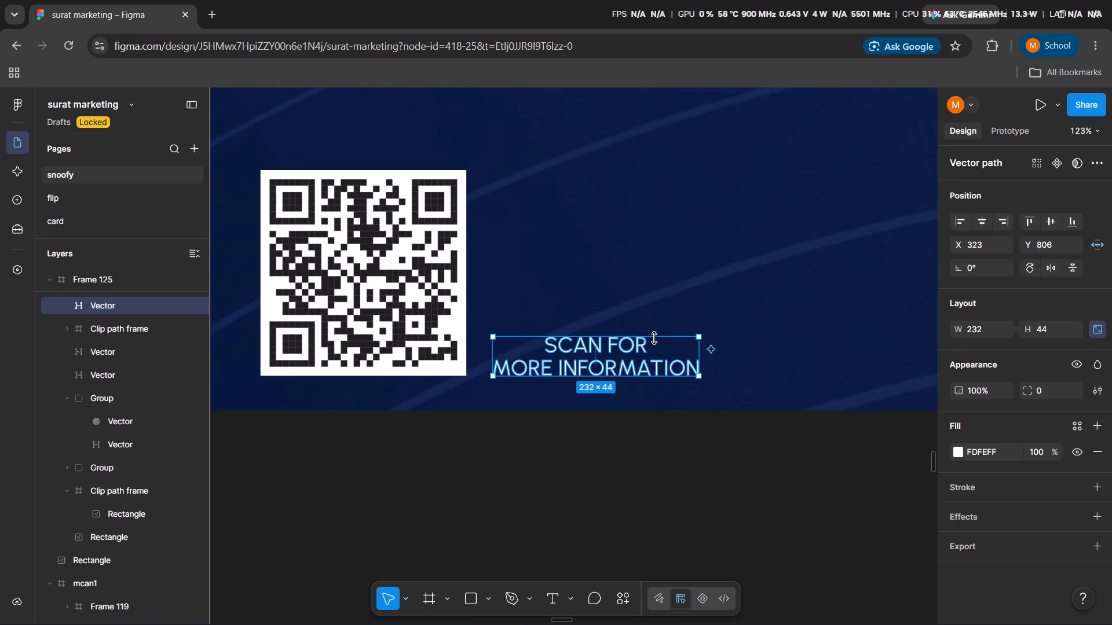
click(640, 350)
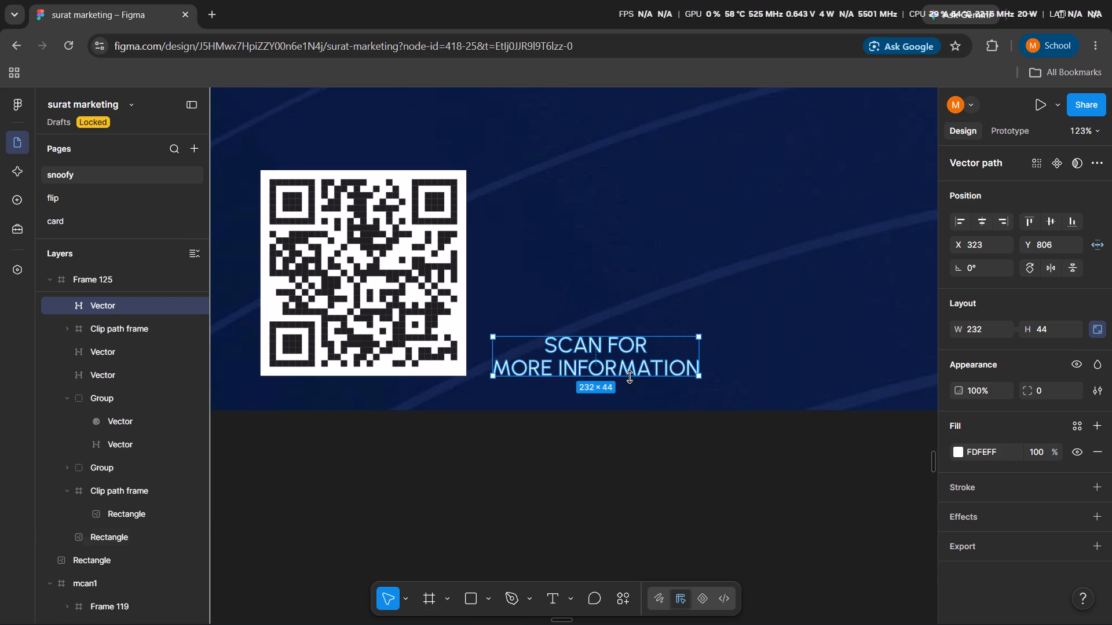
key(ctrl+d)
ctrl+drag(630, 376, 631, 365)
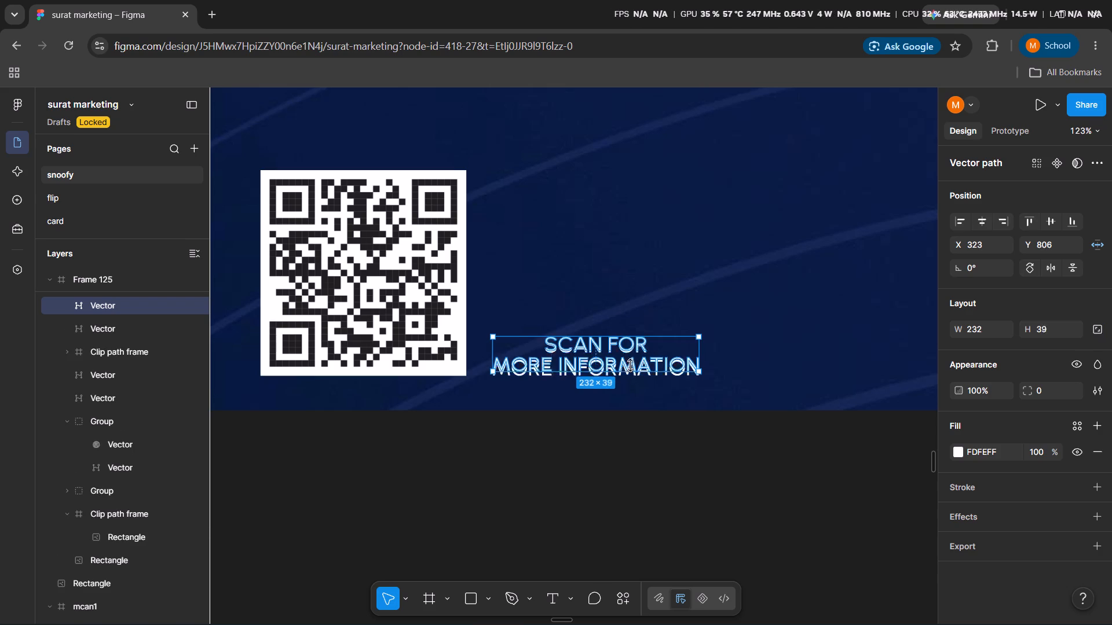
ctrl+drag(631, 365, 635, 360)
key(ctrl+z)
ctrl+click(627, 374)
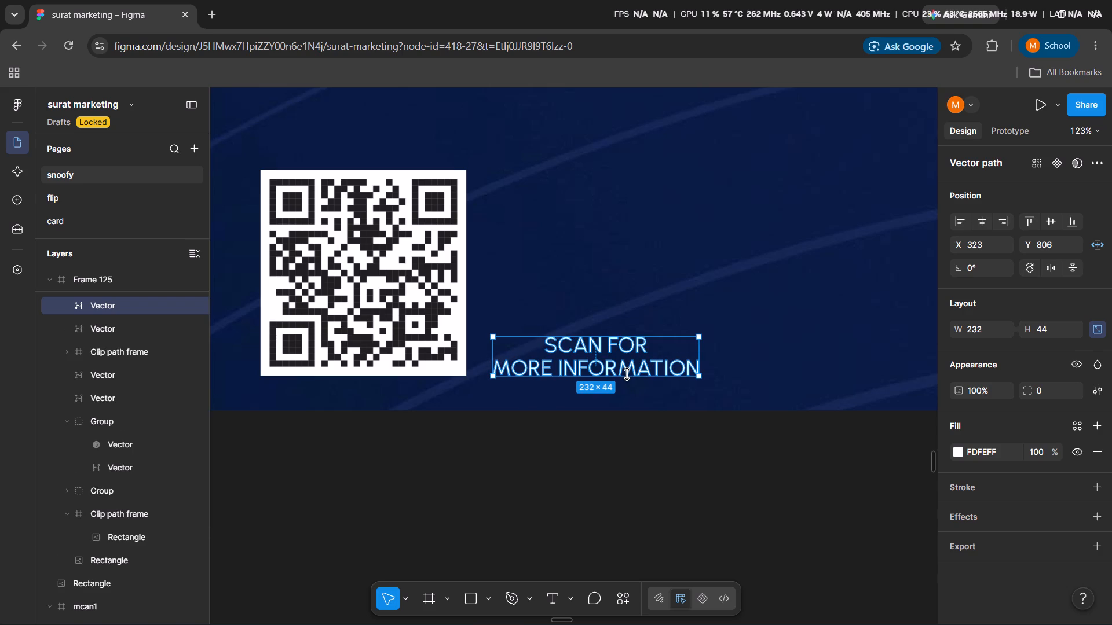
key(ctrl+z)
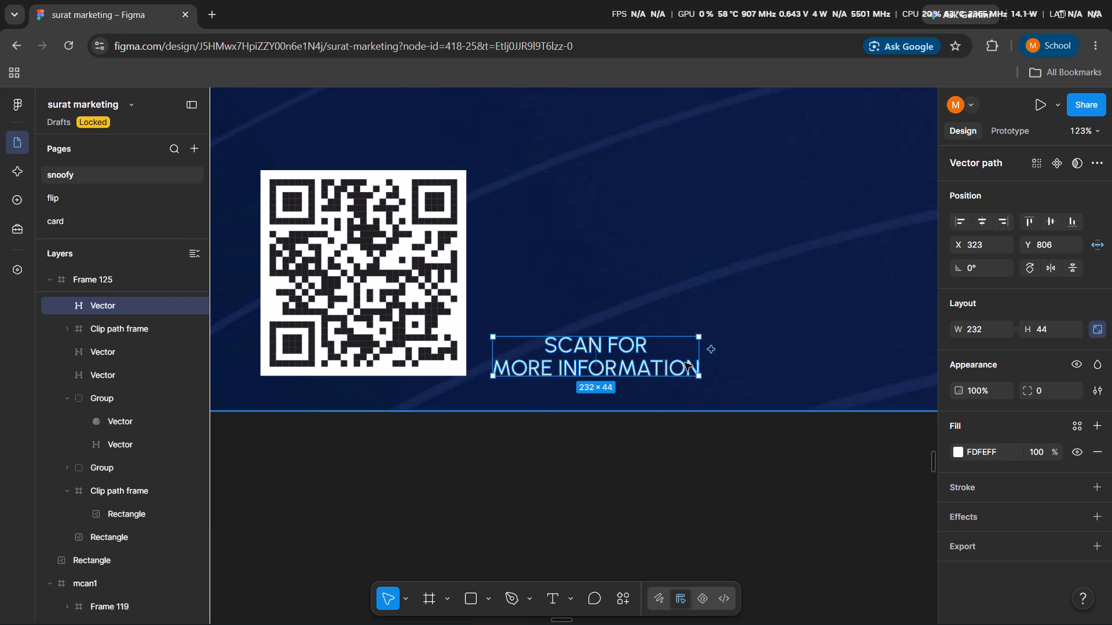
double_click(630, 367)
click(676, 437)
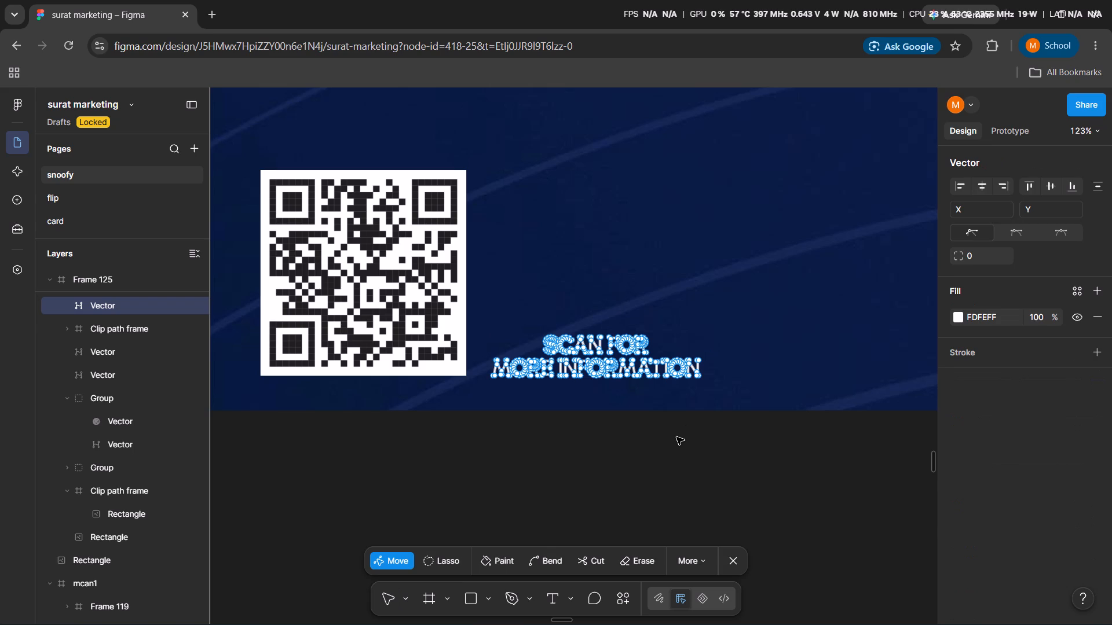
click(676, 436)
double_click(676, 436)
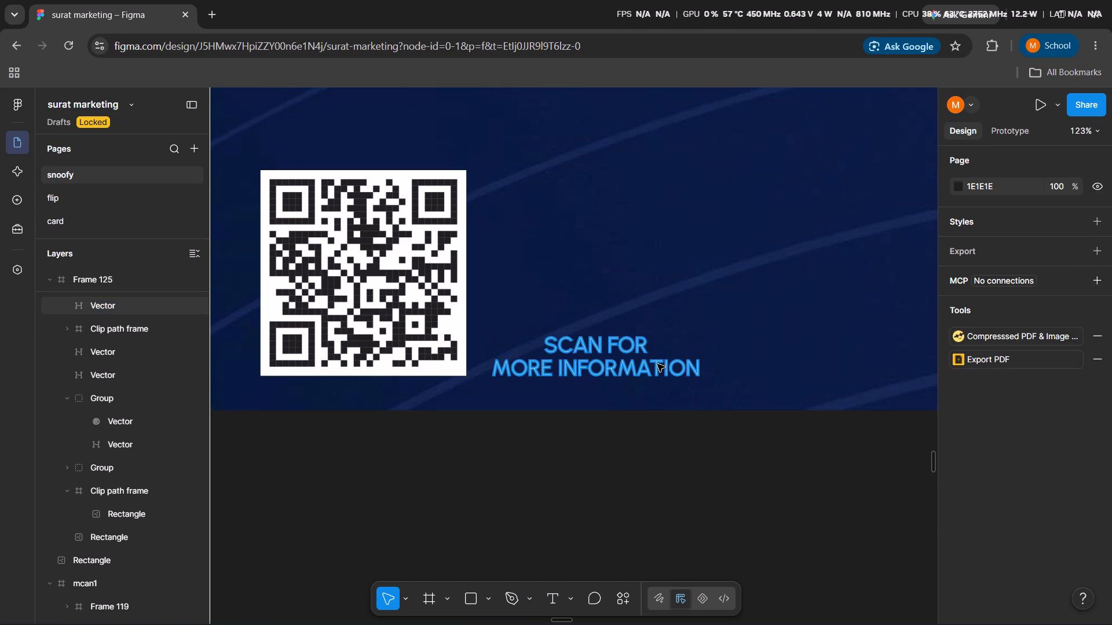
Delete the "MORE INFORMATION" line's points from the caption vector beside the QR code, keeping only "SCAN FOR".
click(657, 364)
key(ctrl+d)
double_click(657, 364)
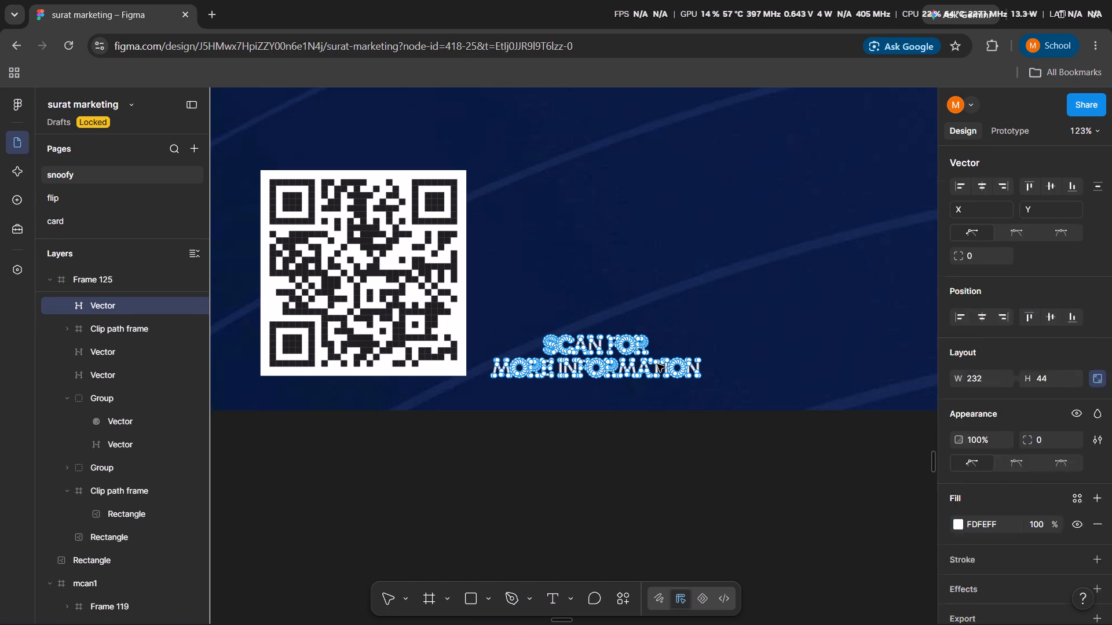
click(729, 352)
drag(729, 352, 565, 396)
double_click(586, 367)
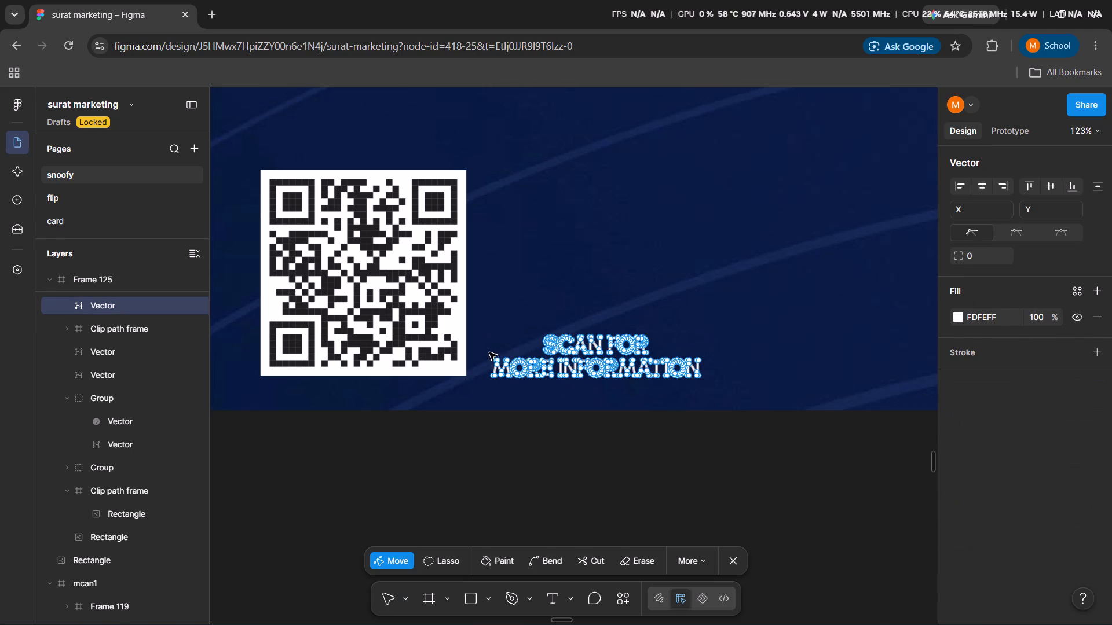
drag(487, 352, 518, 383)
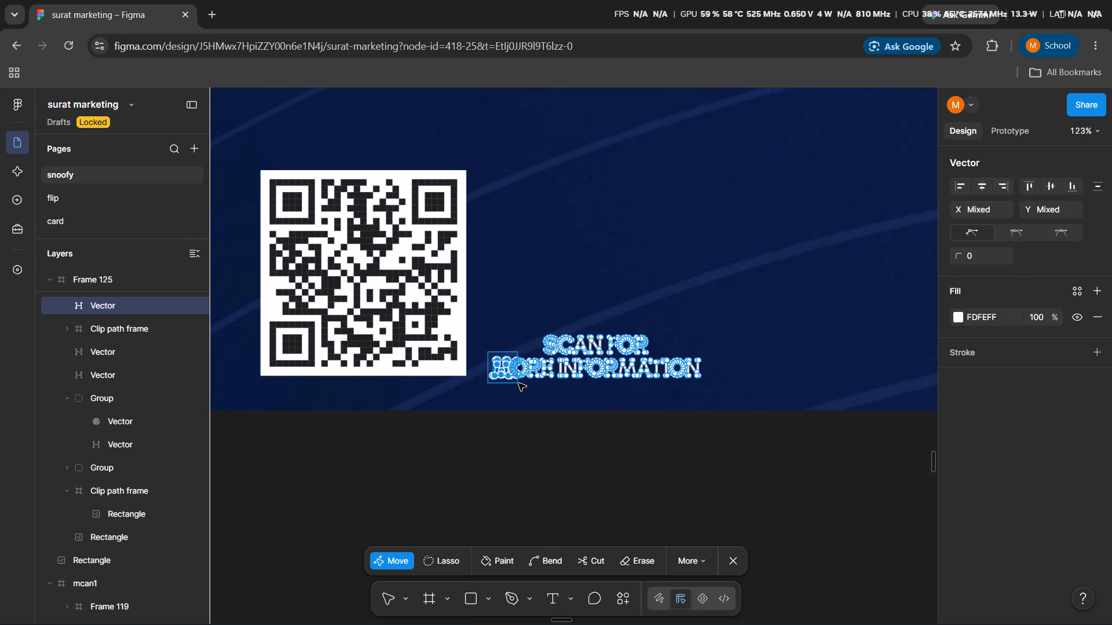
drag(518, 383, 526, 388)
key(shift+Delete)
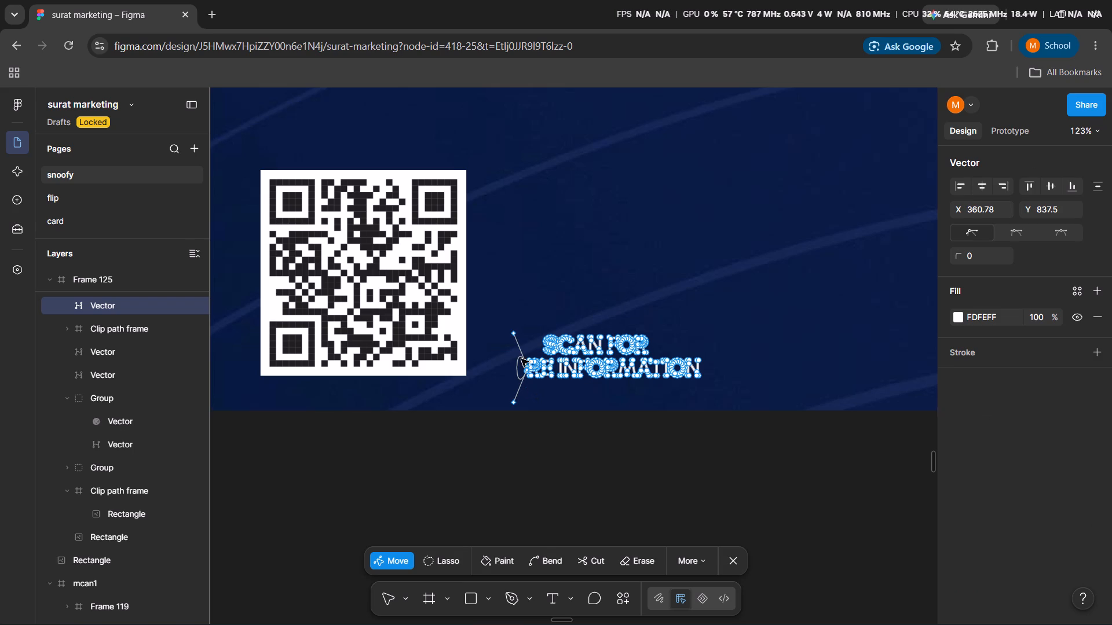
drag(508, 358, 697, 403)
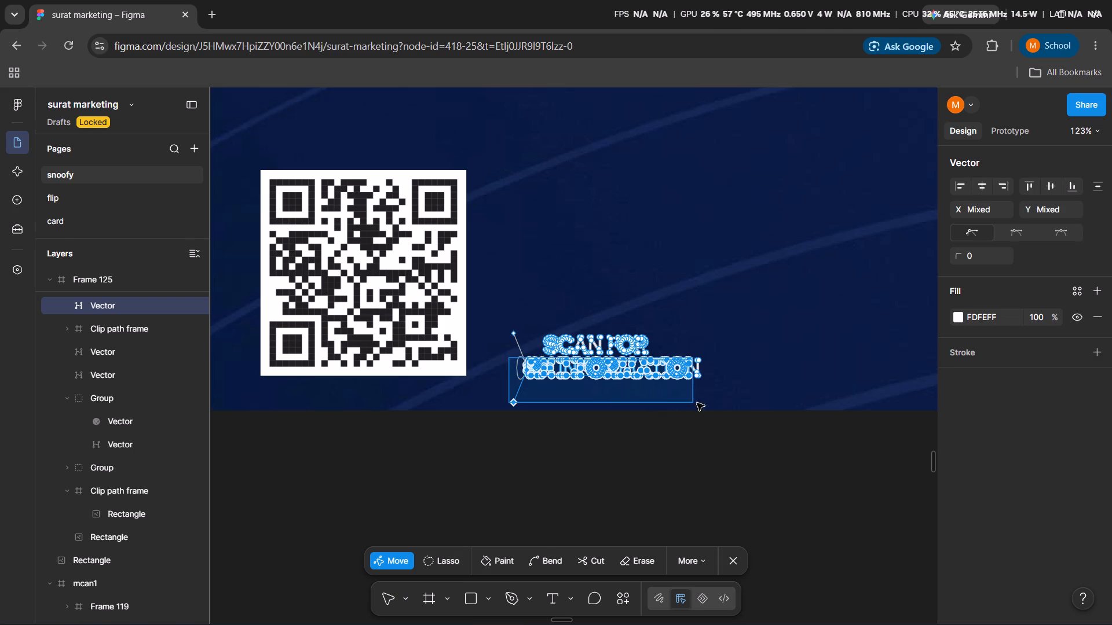
drag(697, 403, 708, 403)
key(shift+Delete)
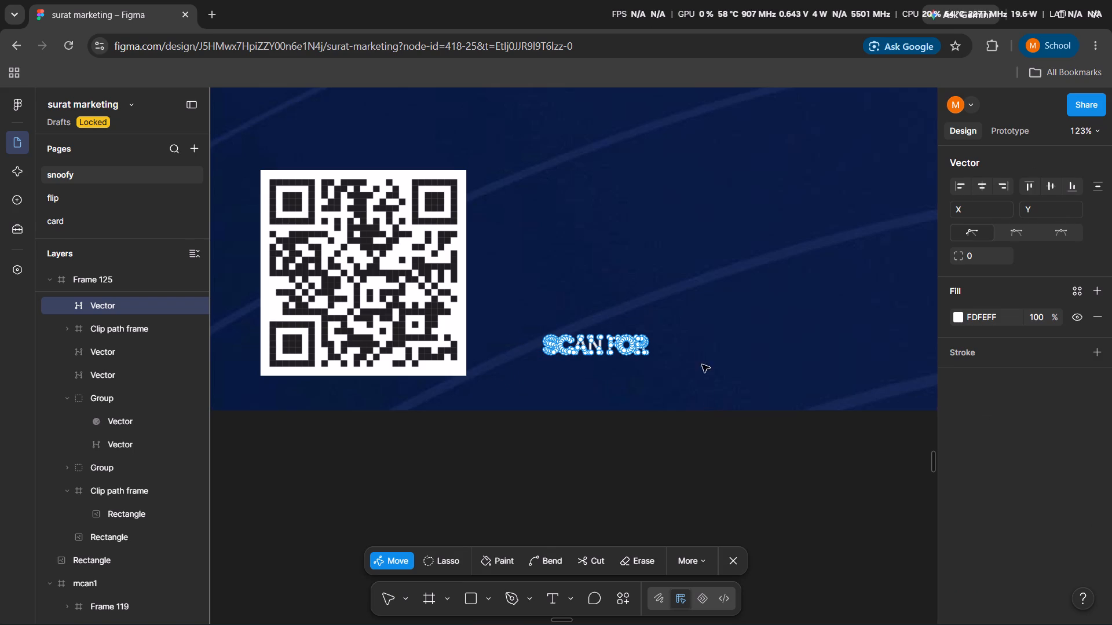
Undo the point deletions so the caption vector beside the QR code includes the "MORE INFORMATION" line again.
triple_click(635, 332)
click(635, 332)
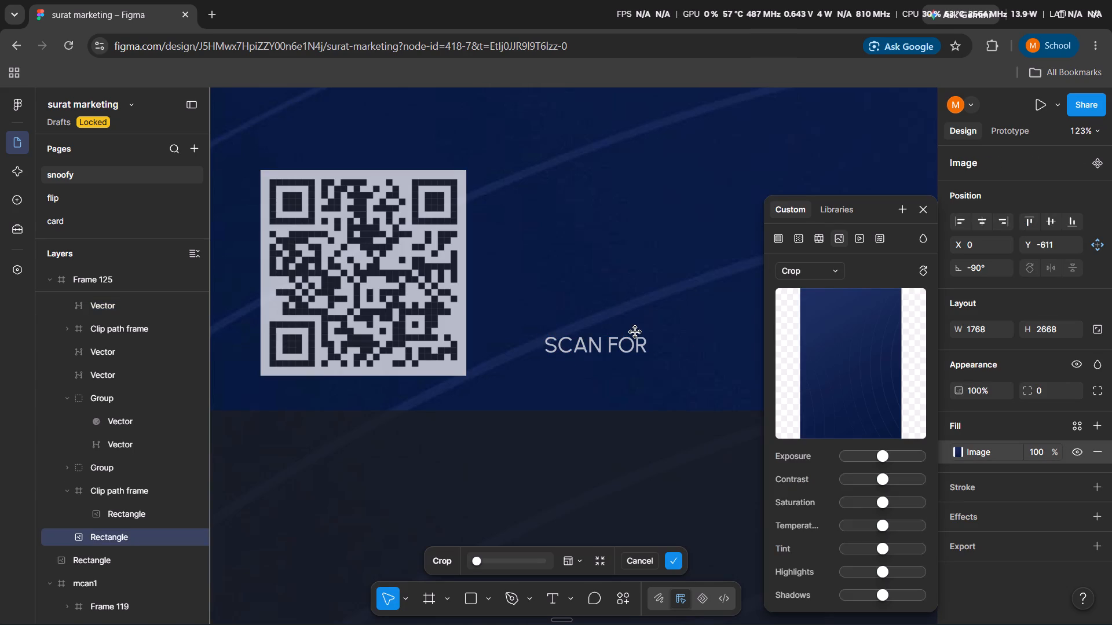
double_click(652, 286)
key(ctrl+z)
key(ctrl+z)
key(ctrl+z)
key(ctrl+z)
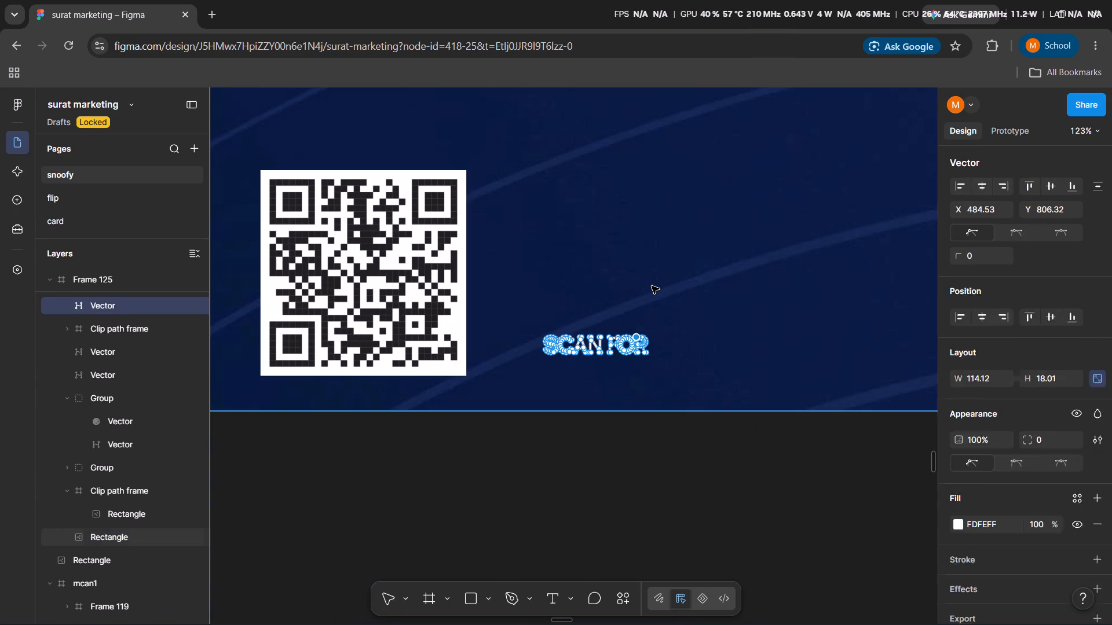
key(ctrl+z)
key(ctrl+z)
key(ctrl+z)
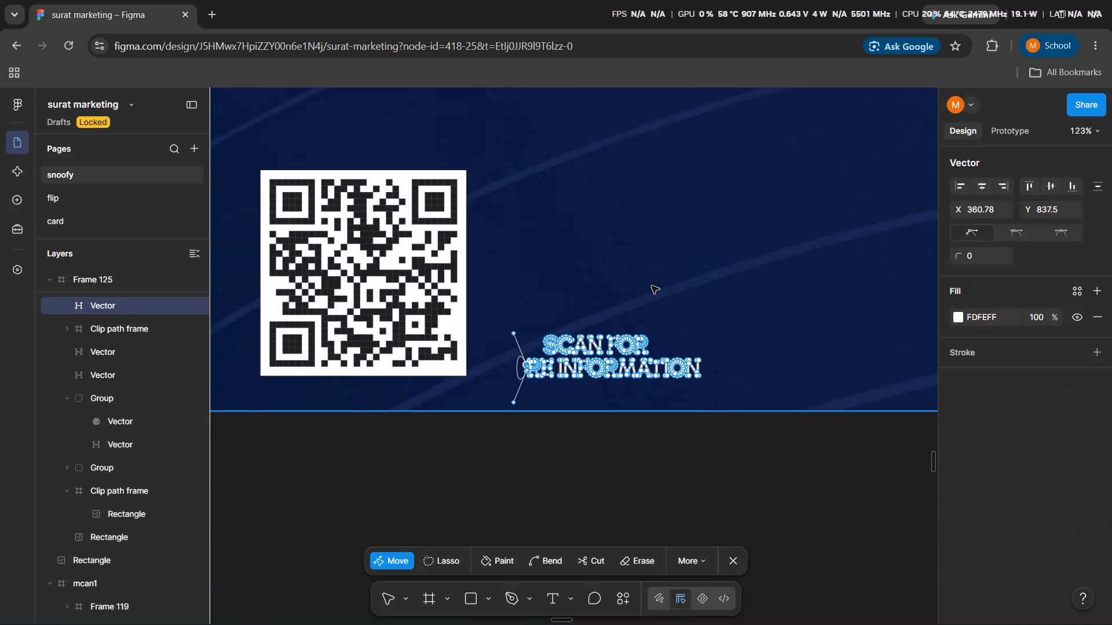
key(ctrl+z)
key(ctrl+z)
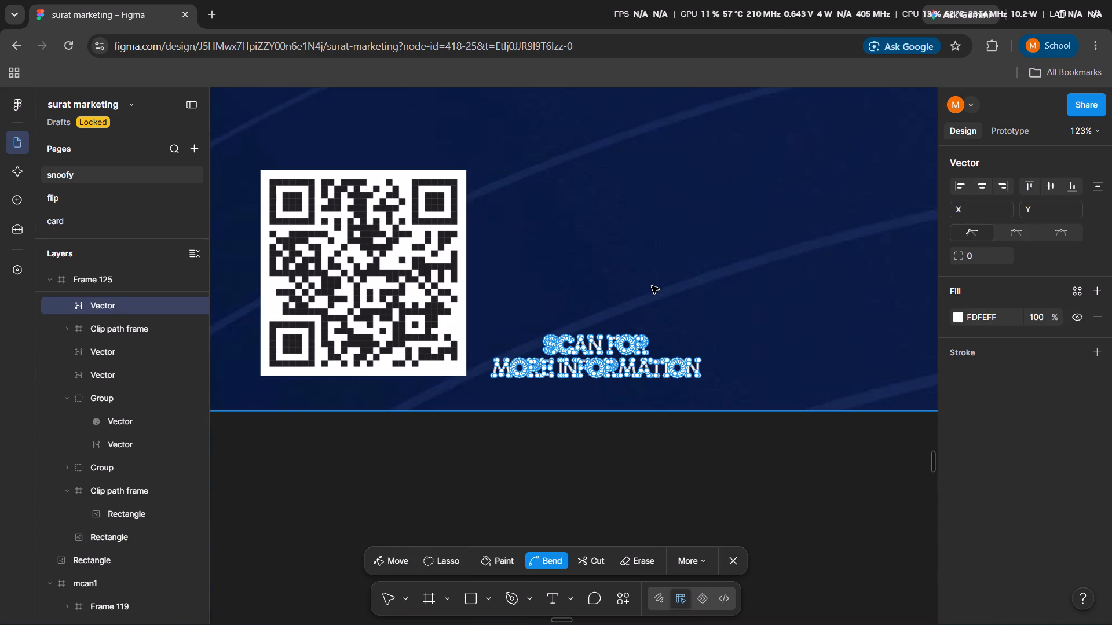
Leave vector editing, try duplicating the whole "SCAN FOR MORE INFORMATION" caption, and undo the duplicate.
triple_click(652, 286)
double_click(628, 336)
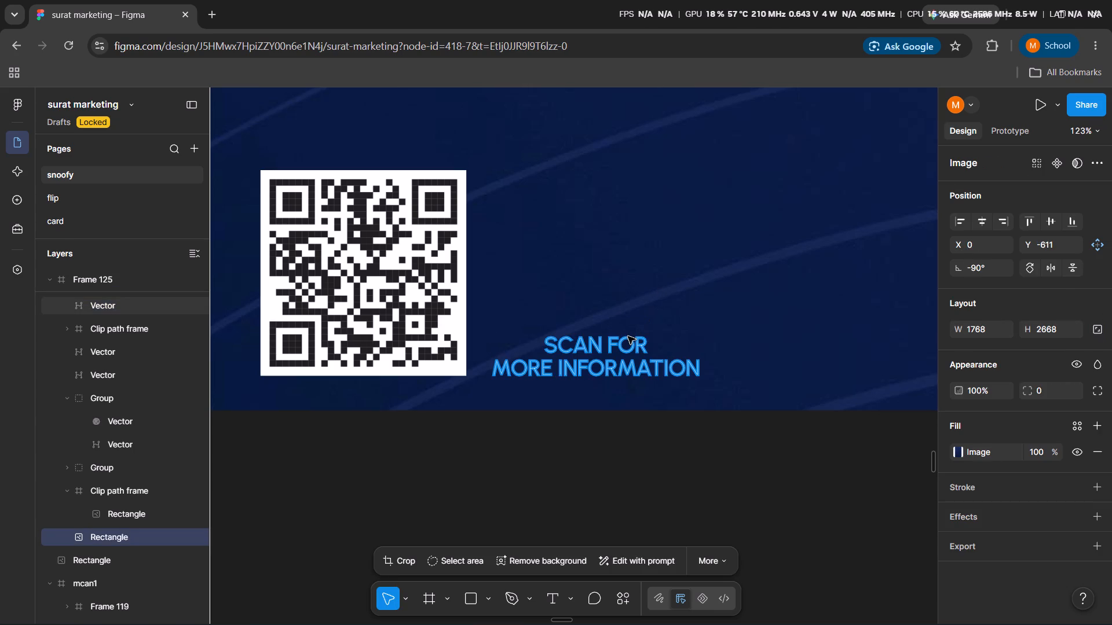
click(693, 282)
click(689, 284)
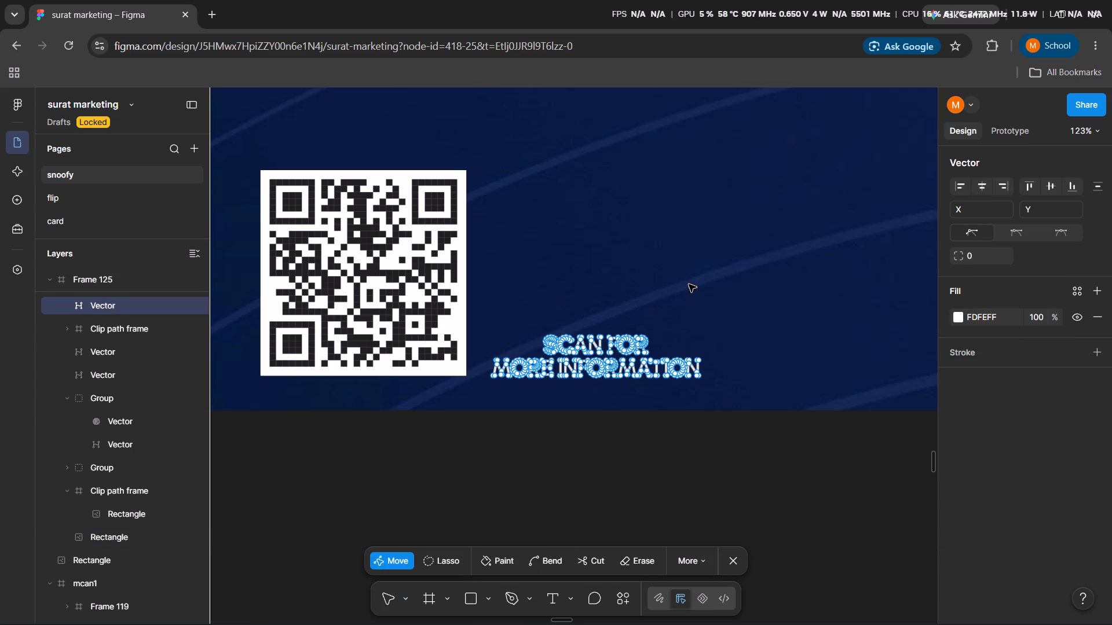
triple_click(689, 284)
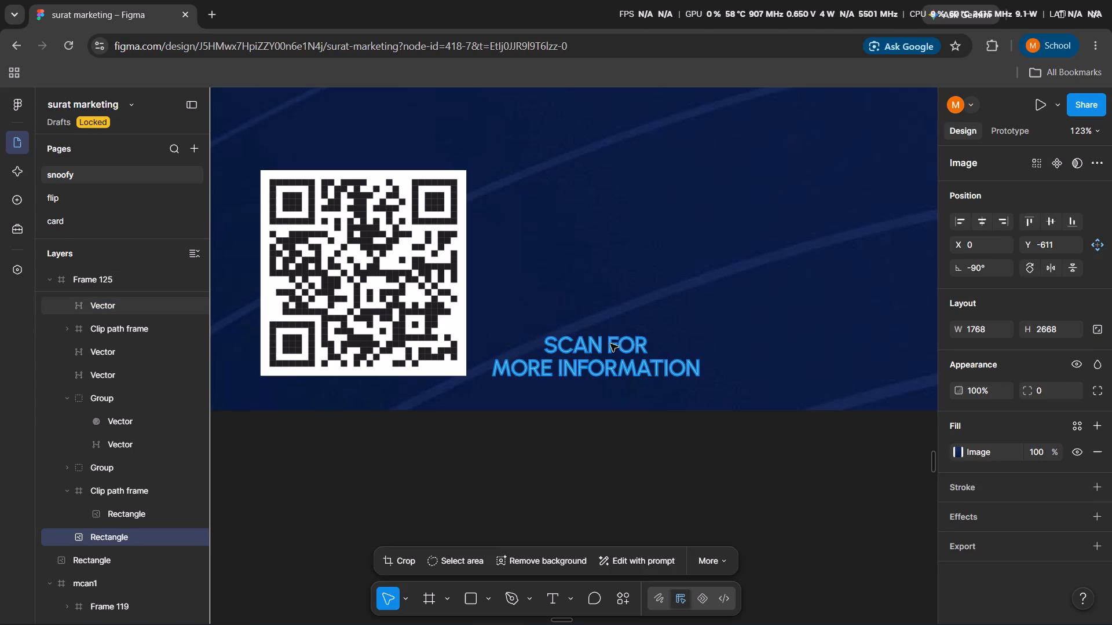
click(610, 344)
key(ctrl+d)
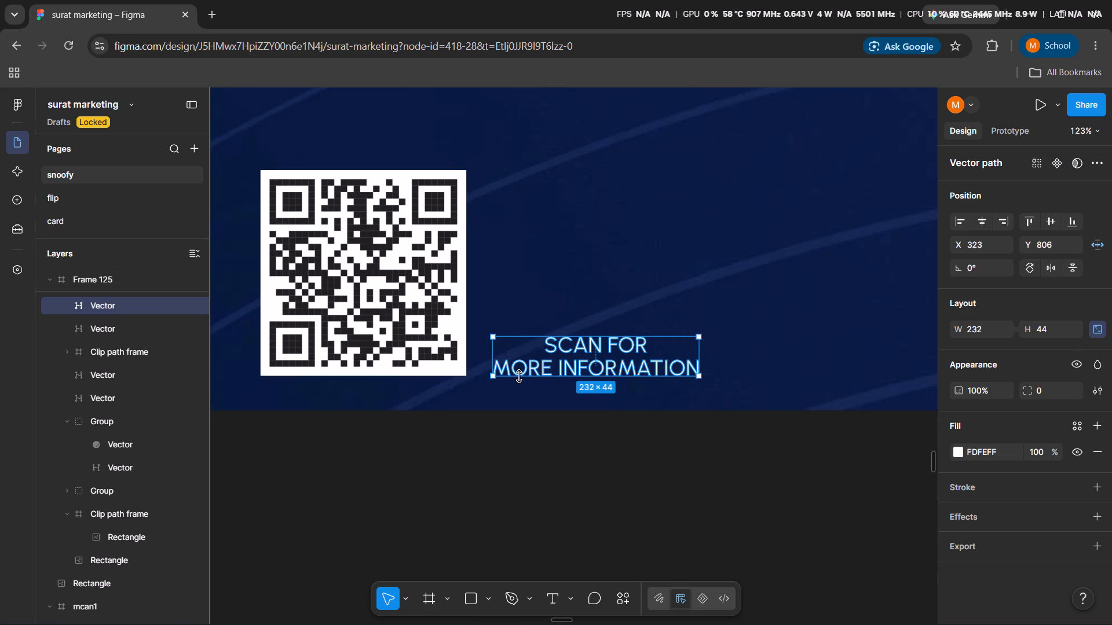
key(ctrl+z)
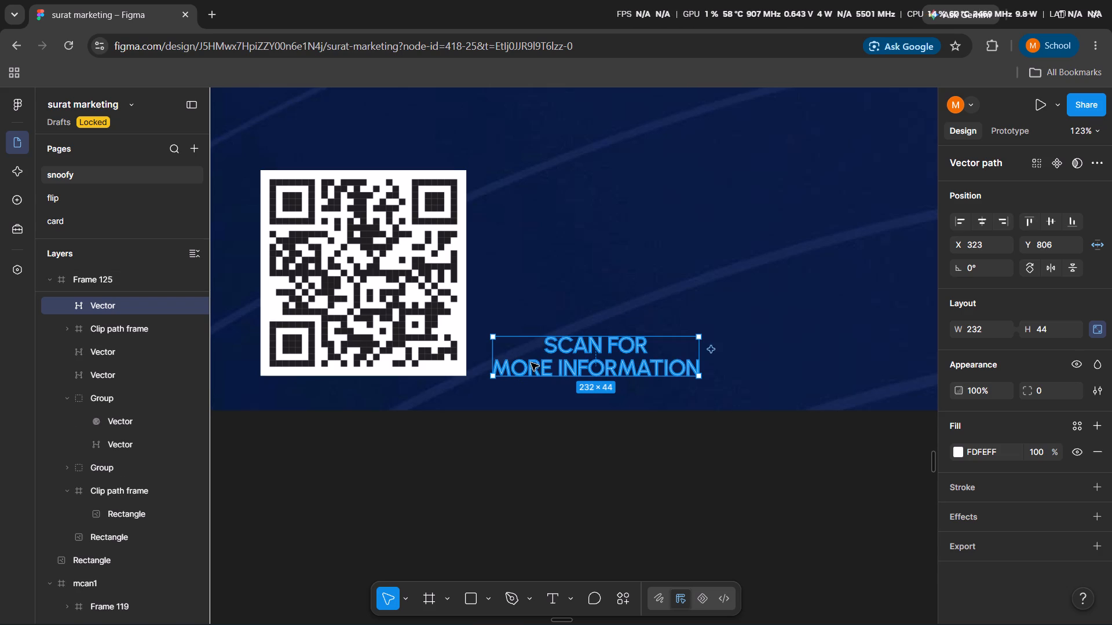
Wrap the "SCAN FOR MORE INFORMATION" caption in its own frame and duplicate that frame in place.
right_click(531, 363)
click(614, 371)
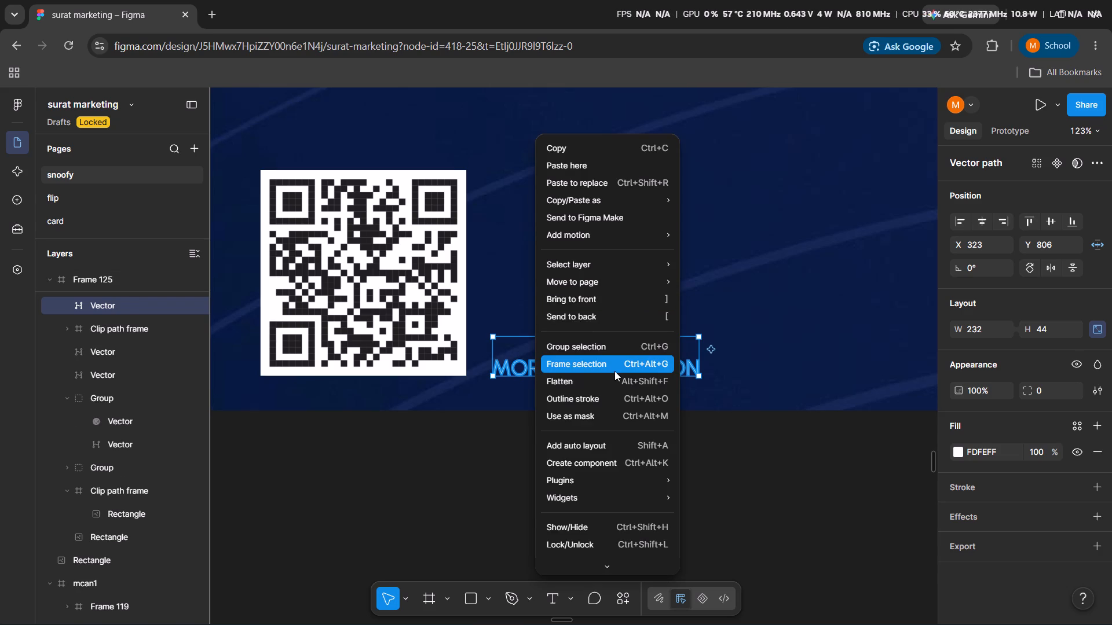
key(ctrl+d)
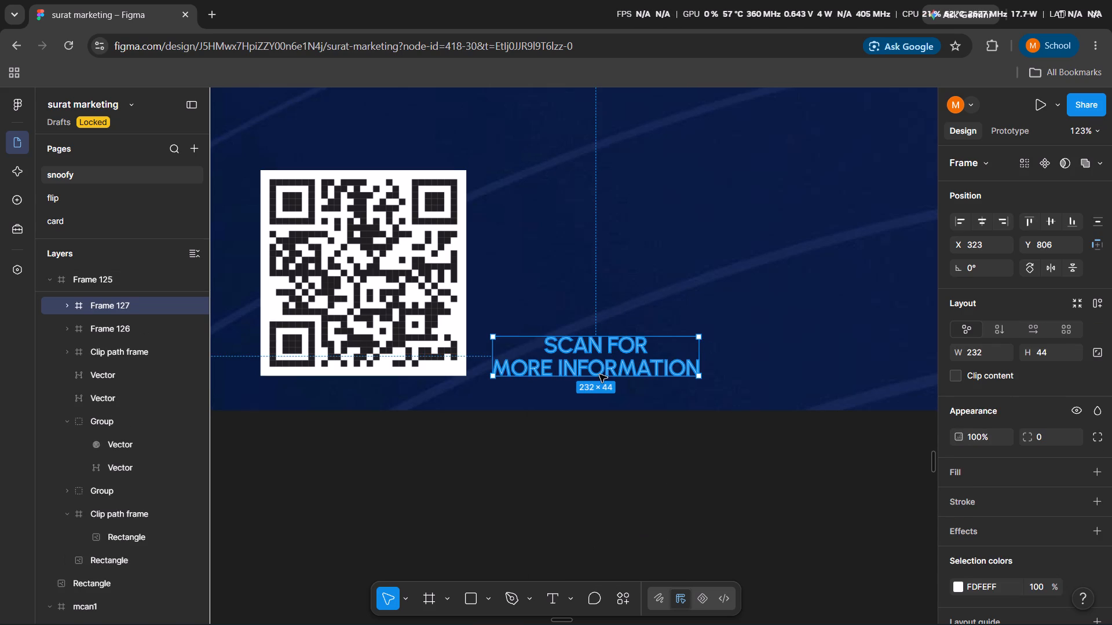
Resize the caption frames with clipped content: the copy to "SCAN FOR" at height 21, the original to "MORE INFORMATION" at height 23.
ctrl+drag(590, 377, 603, 356)
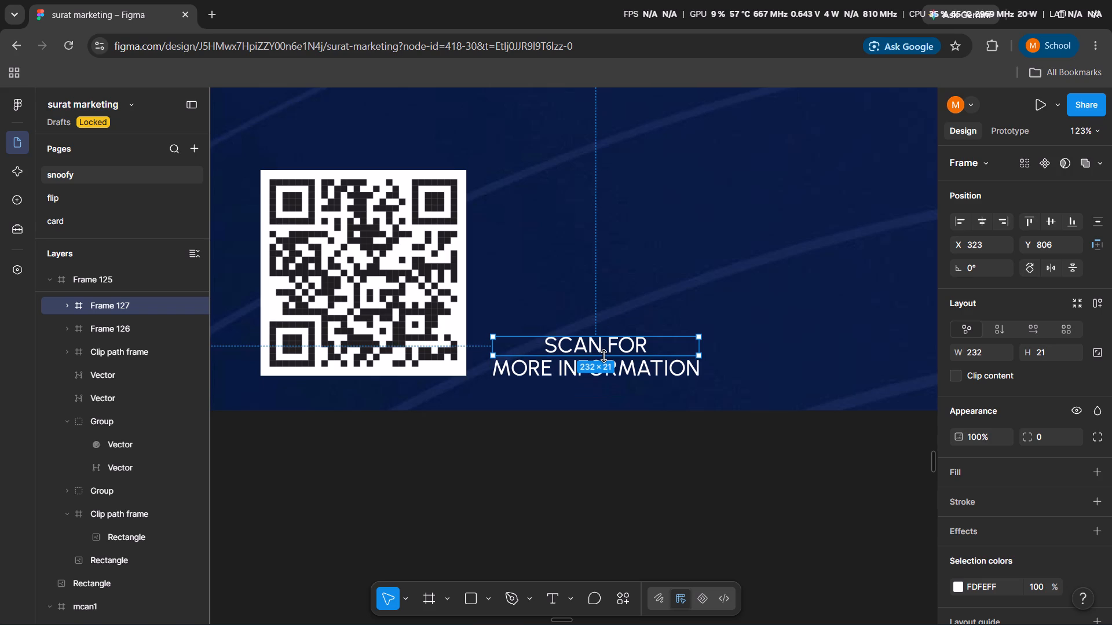
click(963, 377)
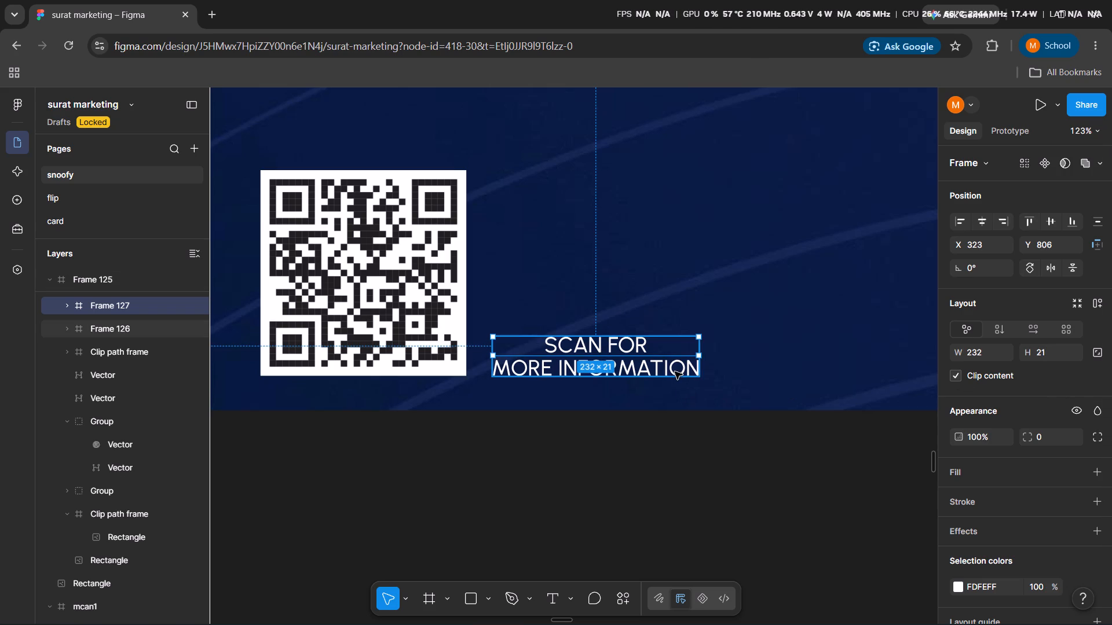
click(674, 370)
ctrl+drag(625, 337, 624, 357)
click(959, 374)
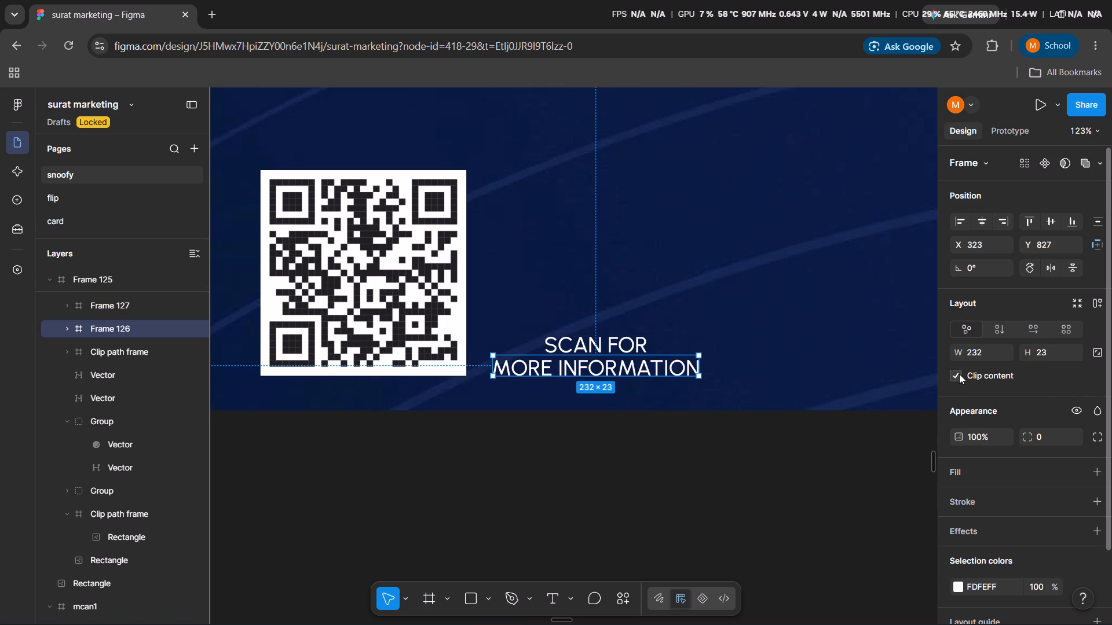
Narrow the "SCAN FOR" frame from both sides to fit its text, about 115 wide.
shift+click(547, 344)
click(610, 351)
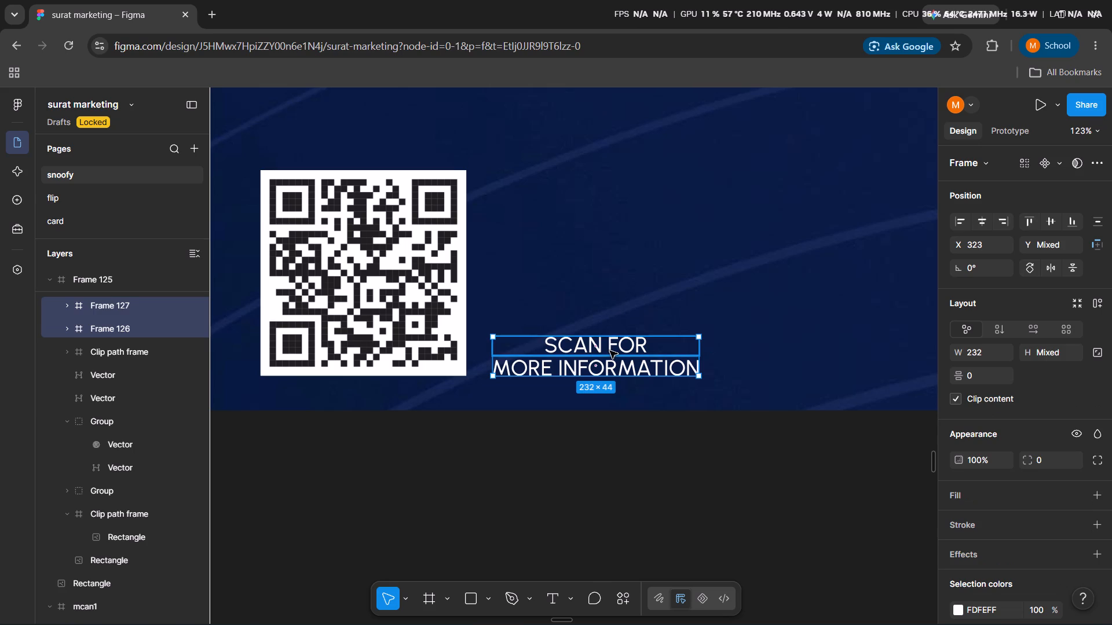
ctrl+drag(702, 347, 660, 348)
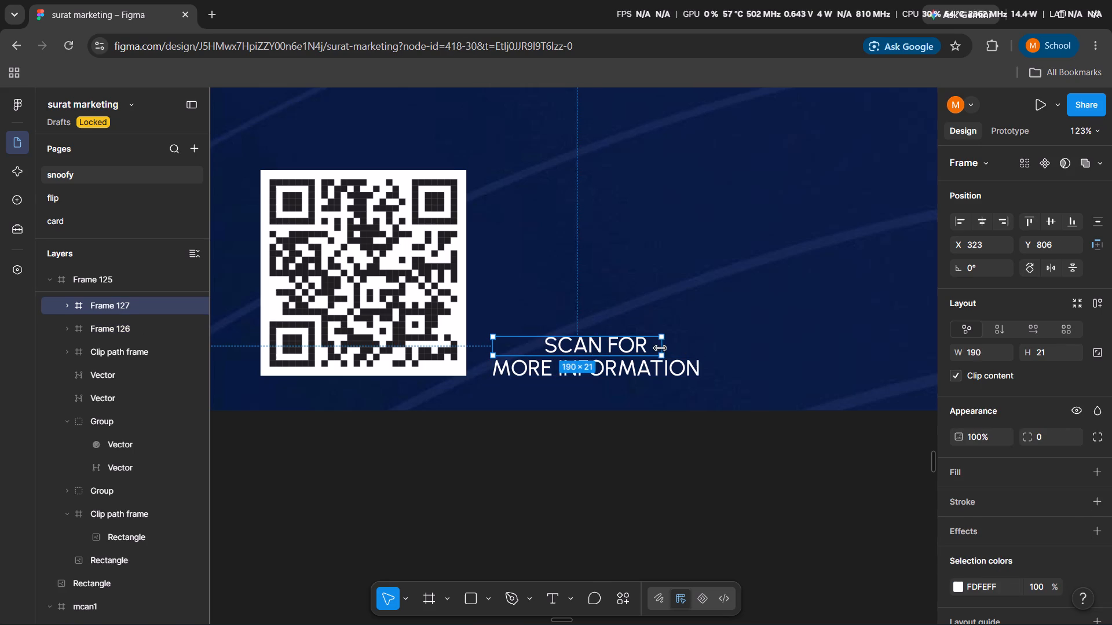
ctrl+drag(660, 348, 646, 348)
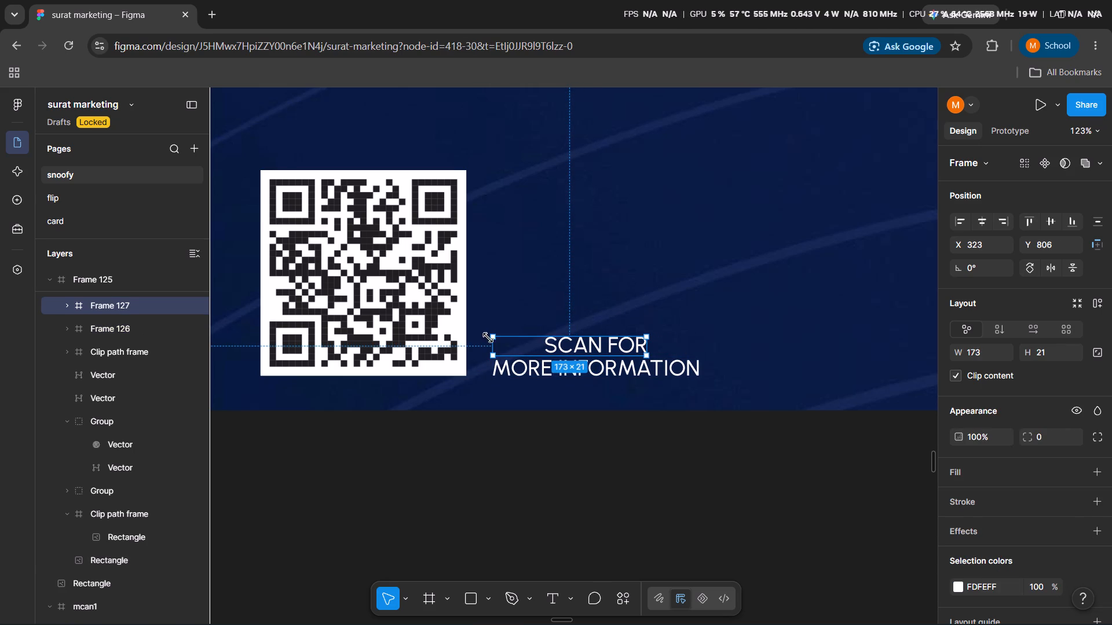
ctrl+drag(492, 343, 546, 352)
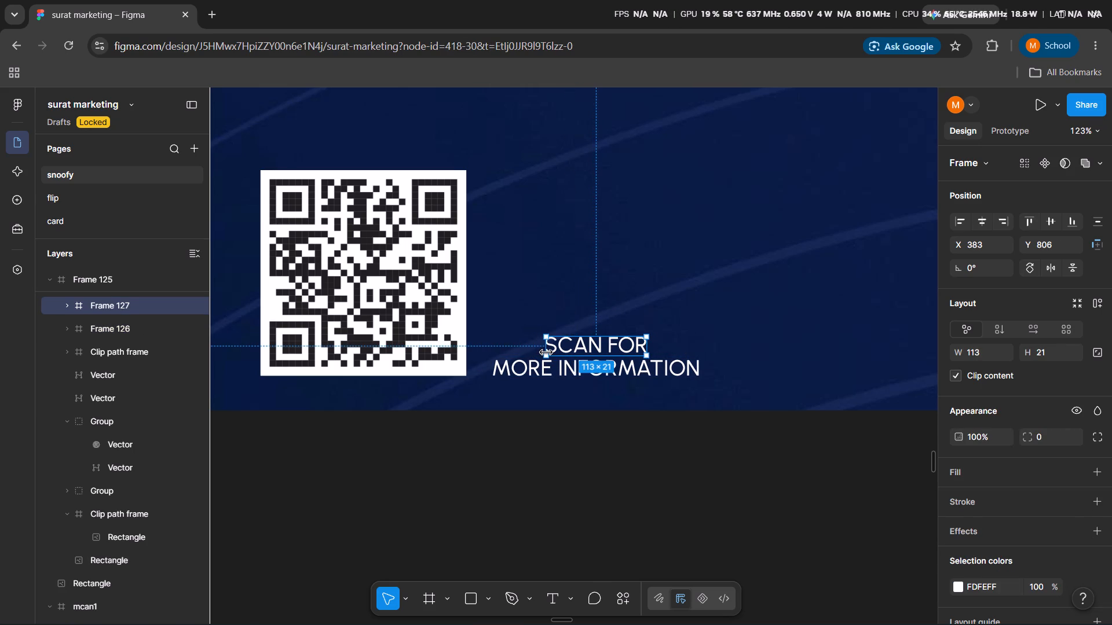
ctrl+drag(546, 352, 544, 352)
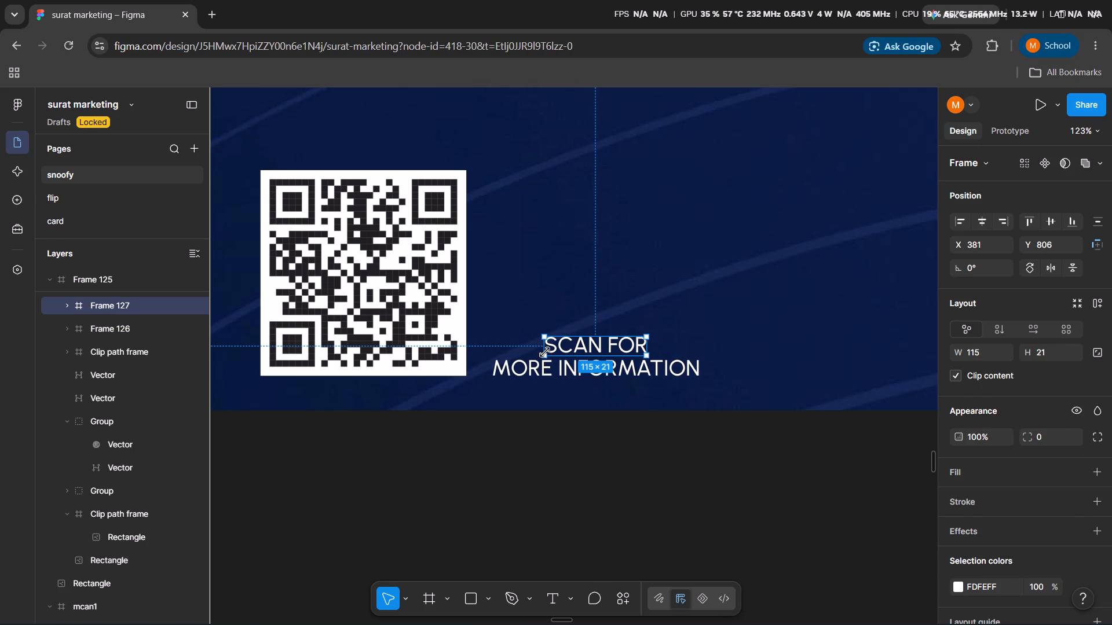
Move the "SCAN FOR" frame flush left above "MORE INFORMATION", at about X 324, Y 806.
drag(633, 315, 629, 315)
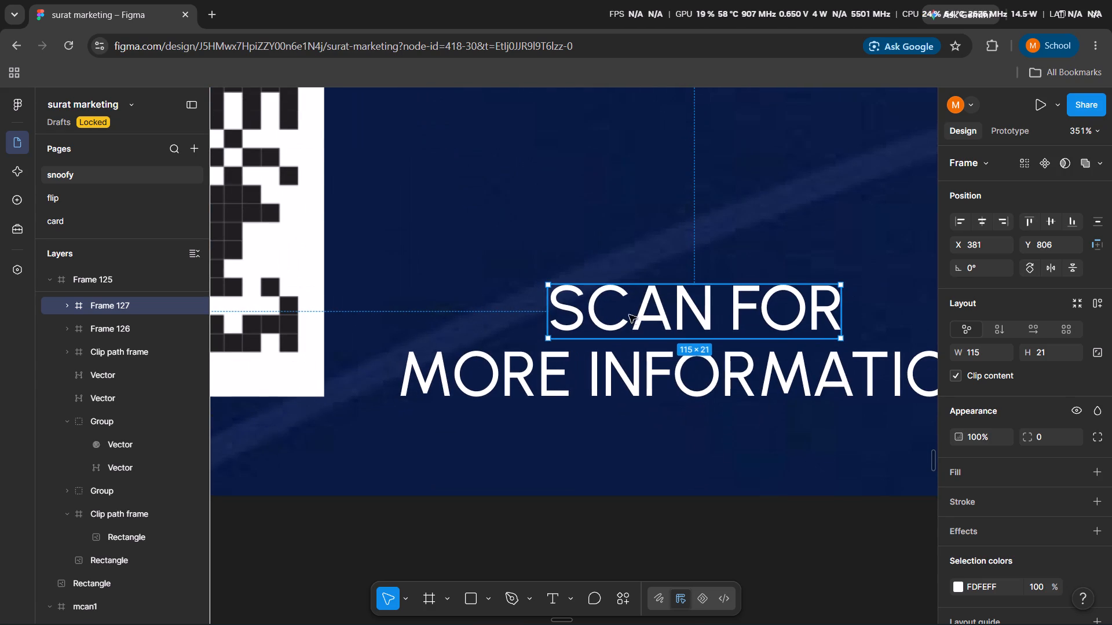
drag(629, 315, 486, 312)
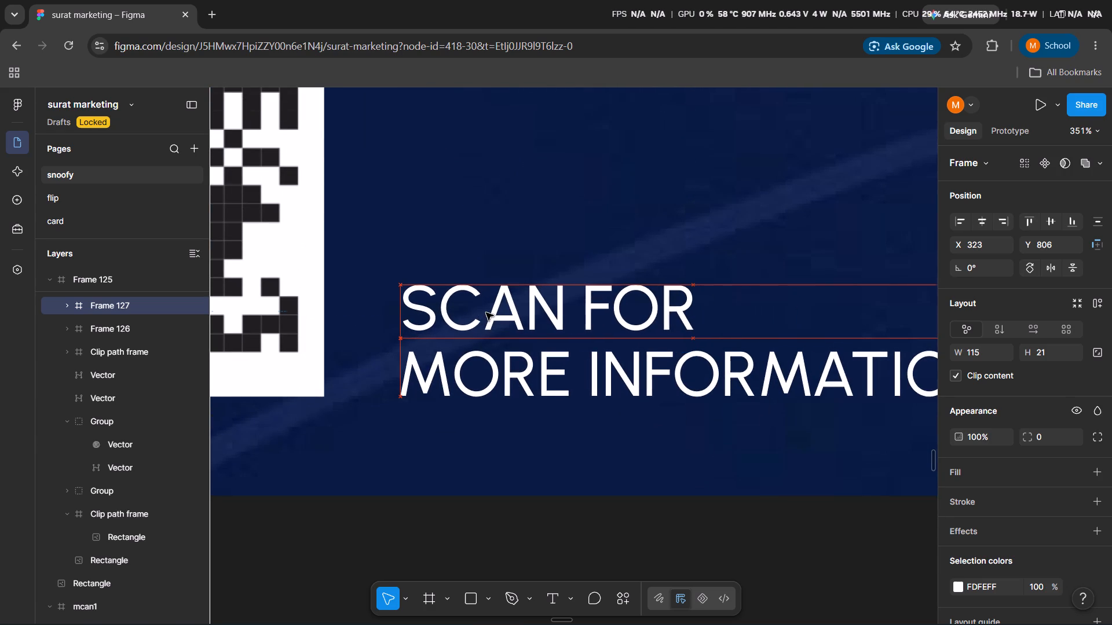
click(426, 315)
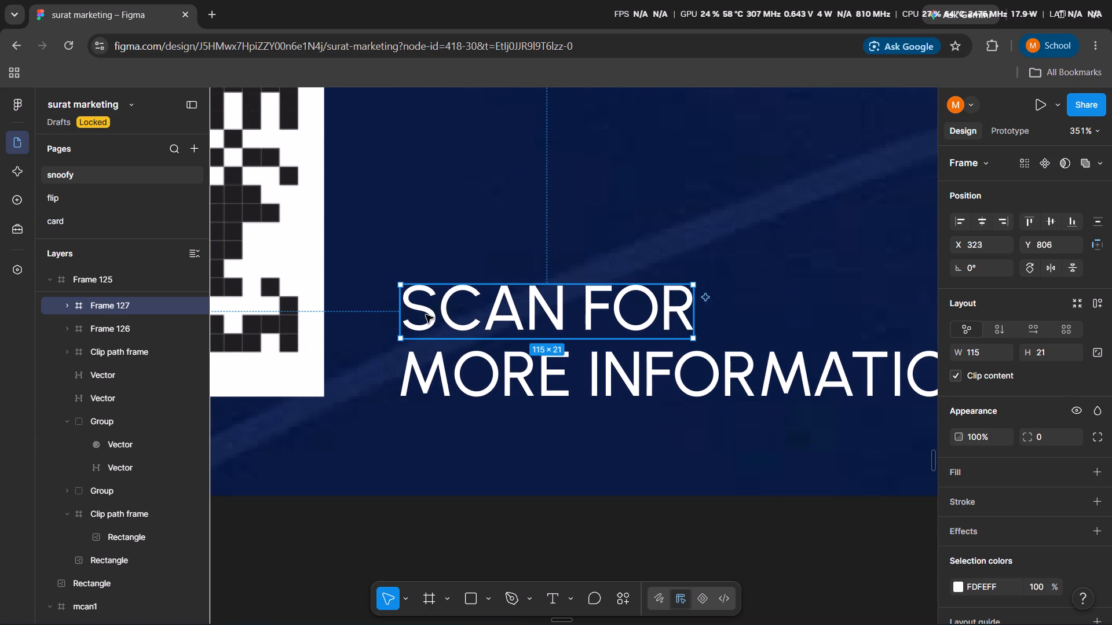
click(419, 389)
click(430, 331)
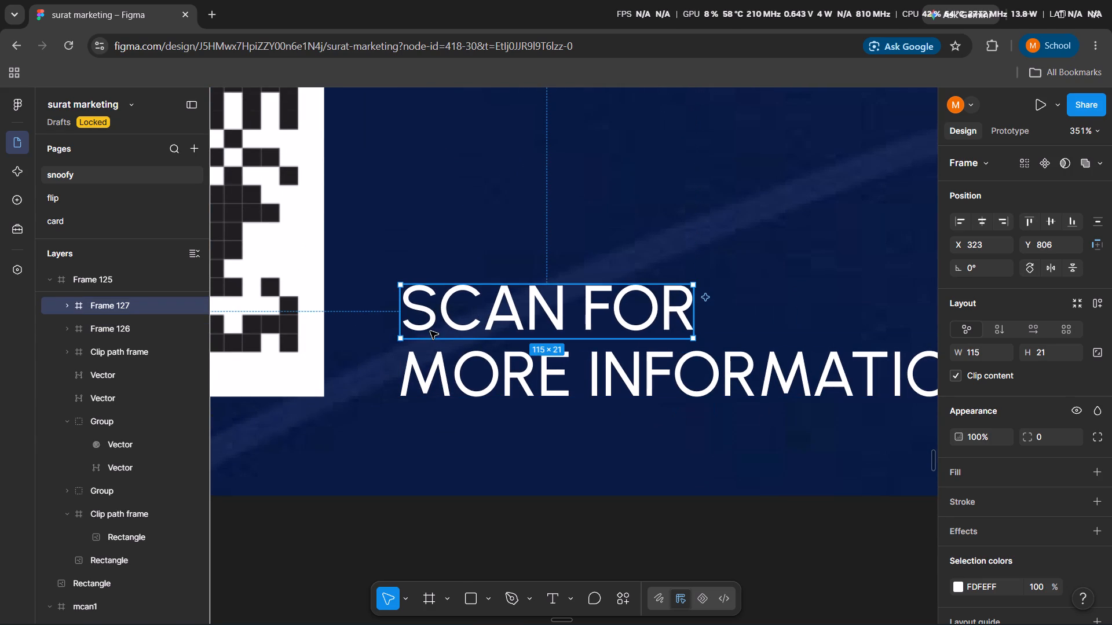
click(476, 317)
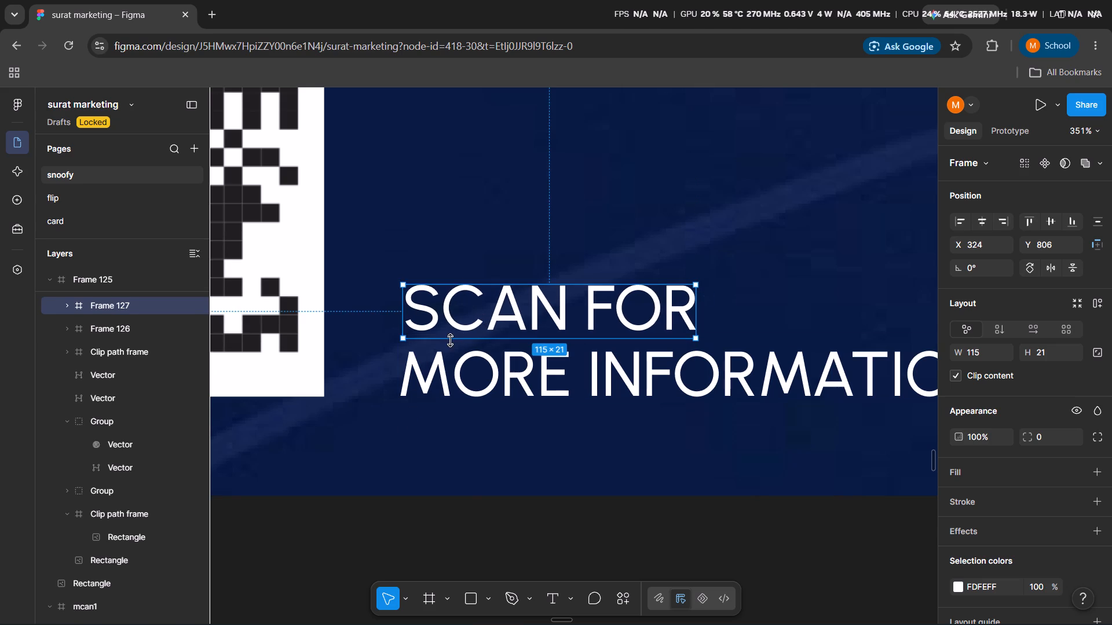
click(335, 518)
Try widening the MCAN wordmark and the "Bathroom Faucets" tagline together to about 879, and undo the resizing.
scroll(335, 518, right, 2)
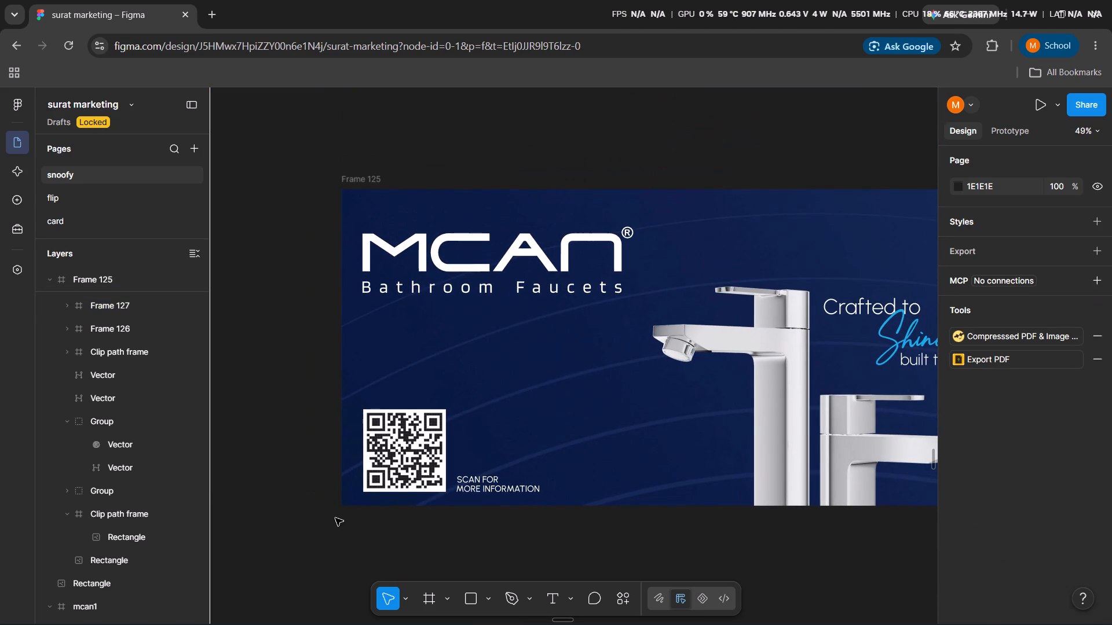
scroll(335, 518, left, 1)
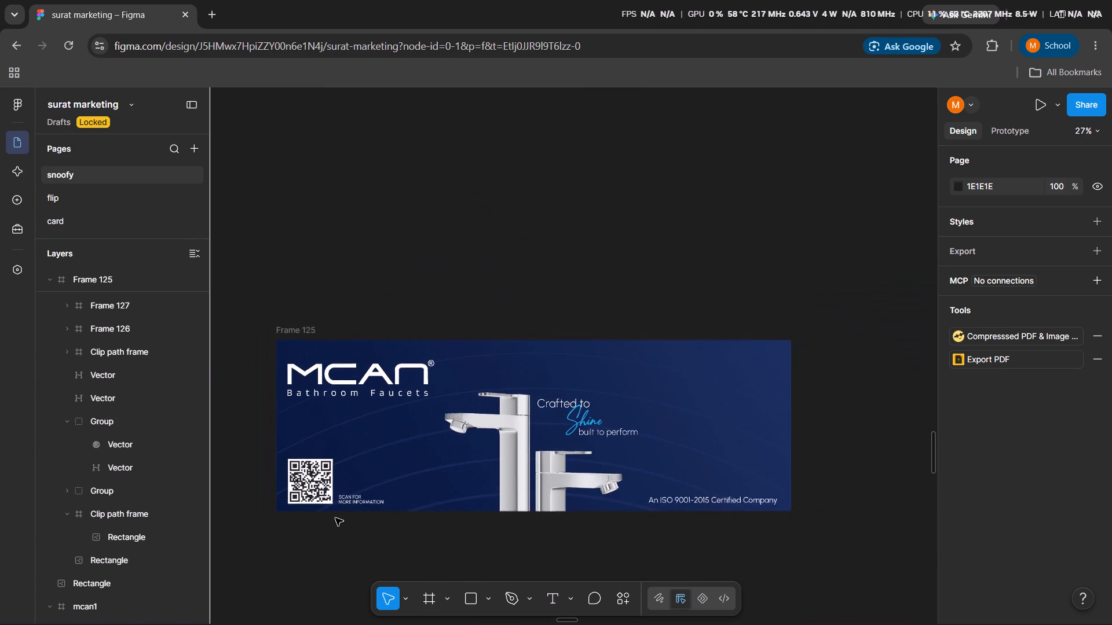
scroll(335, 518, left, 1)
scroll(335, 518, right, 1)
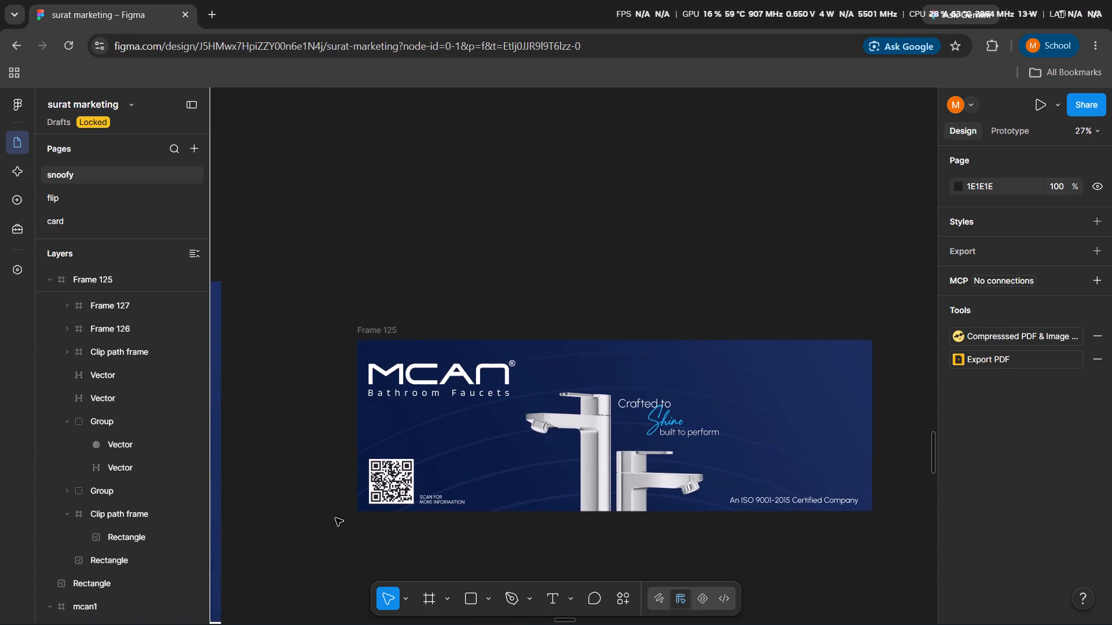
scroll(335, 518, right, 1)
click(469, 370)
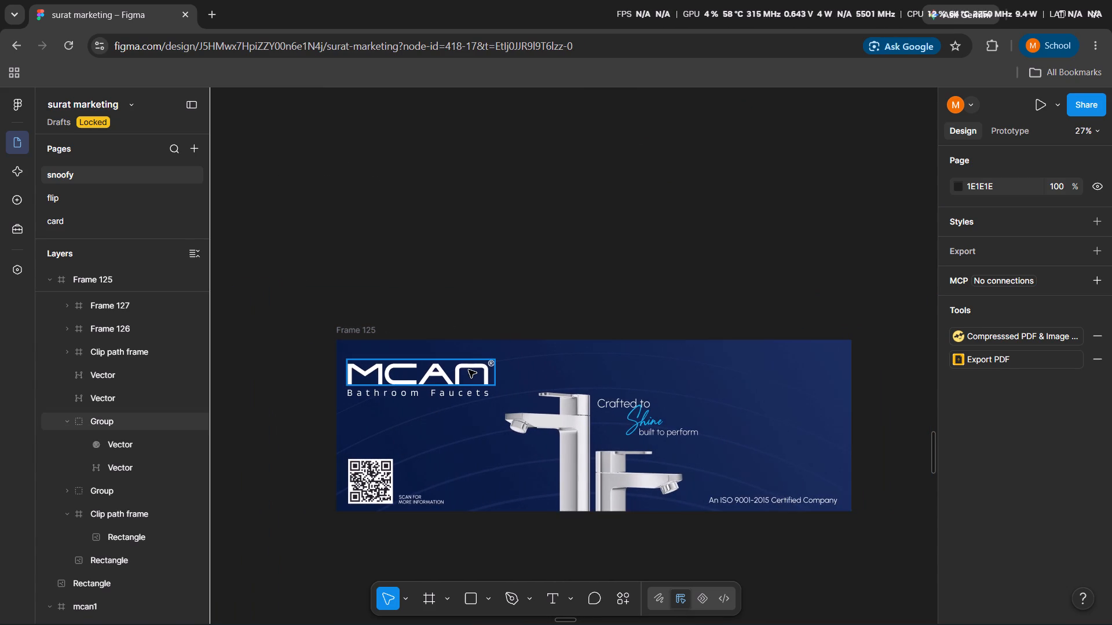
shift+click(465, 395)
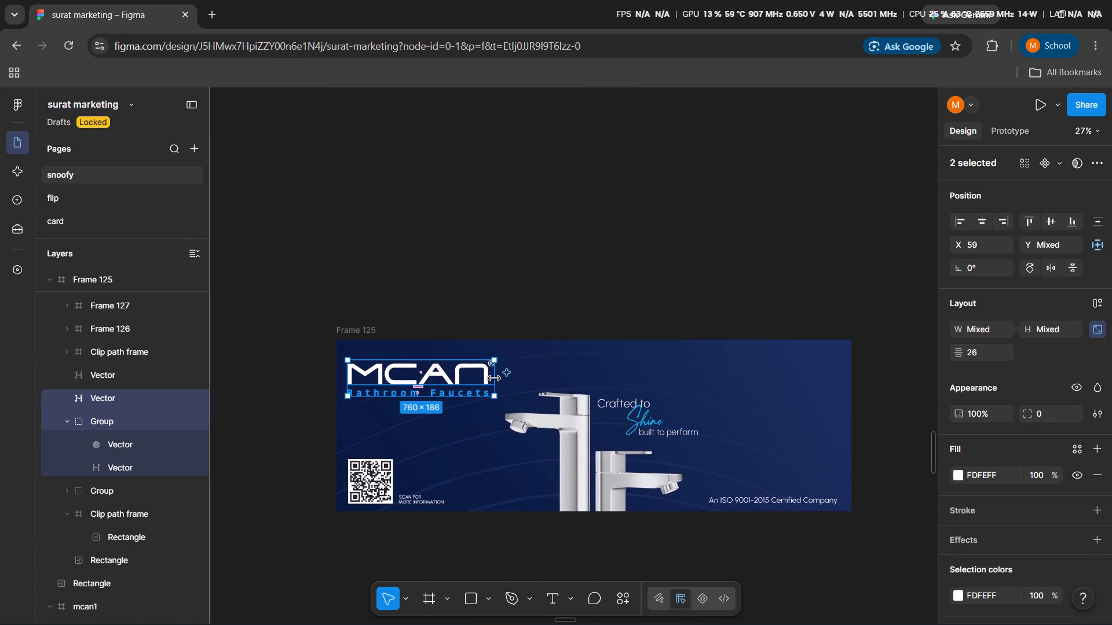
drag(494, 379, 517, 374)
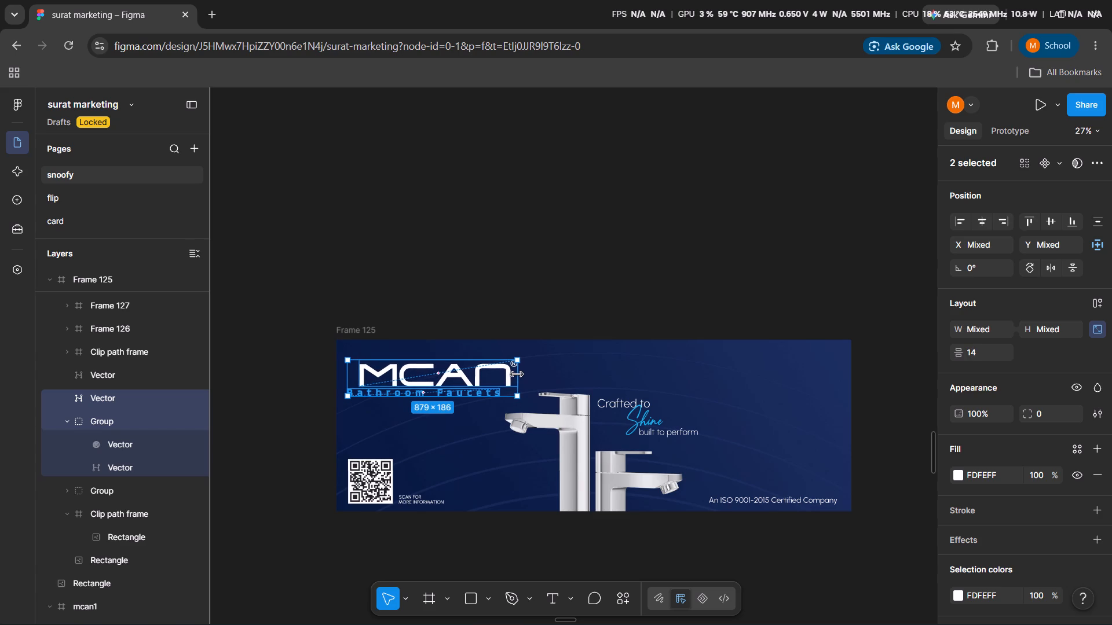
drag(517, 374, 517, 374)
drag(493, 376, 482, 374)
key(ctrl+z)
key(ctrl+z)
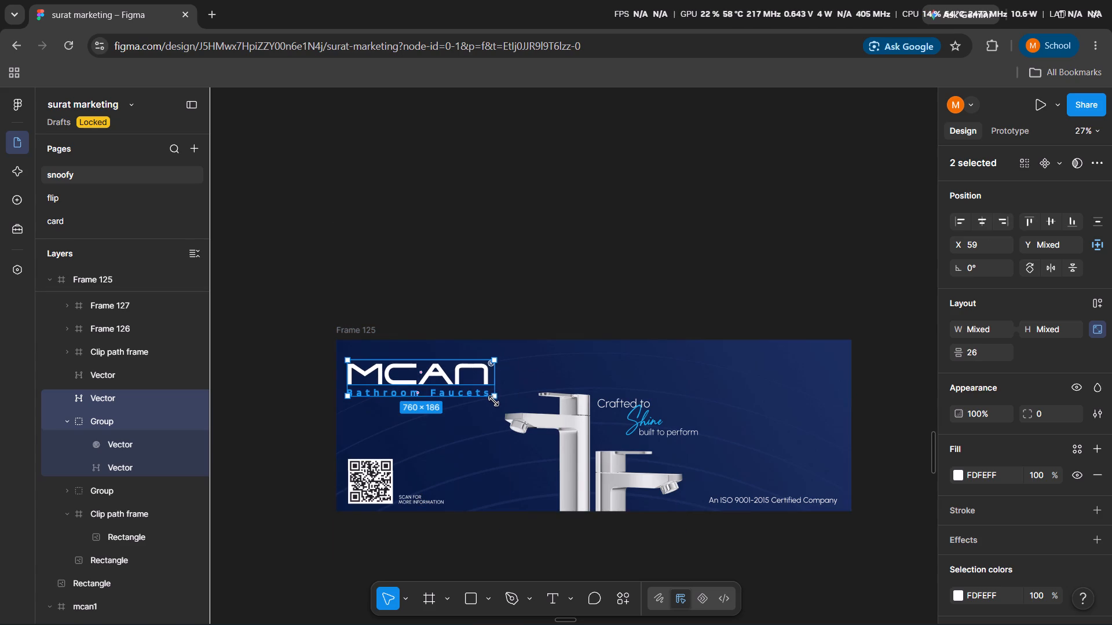
Enlarge the MCAN wordmark and "Bathroom Faucets" tagline together to about 834 wide, with a gap of 32 between them.
drag(493, 401, 508, 405)
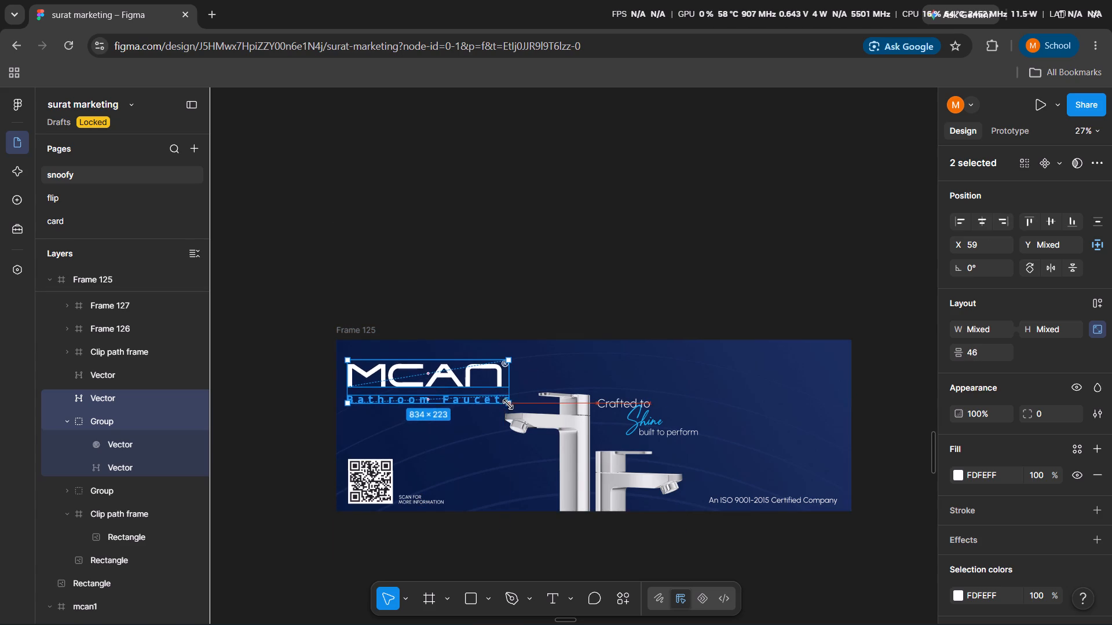
drag(508, 405, 509, 405)
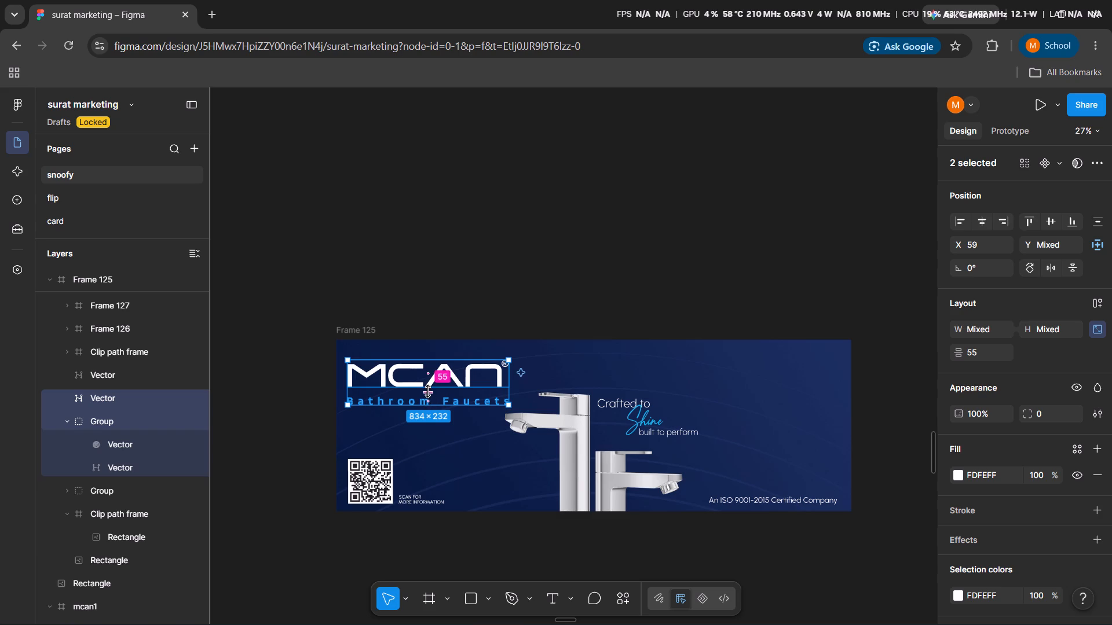
click(427, 391)
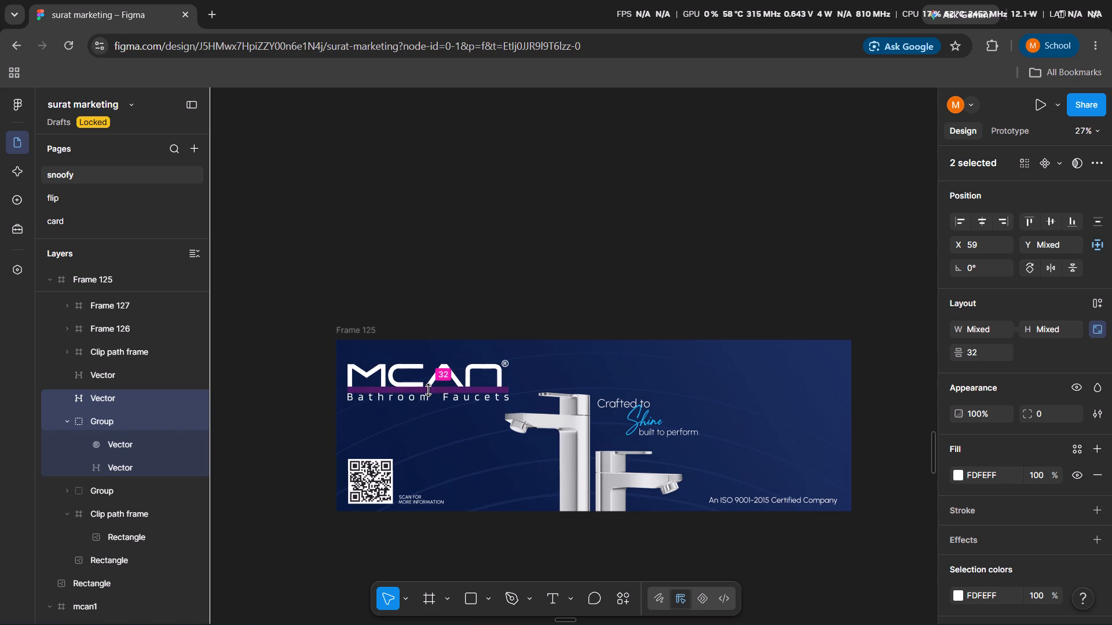
click(474, 370)
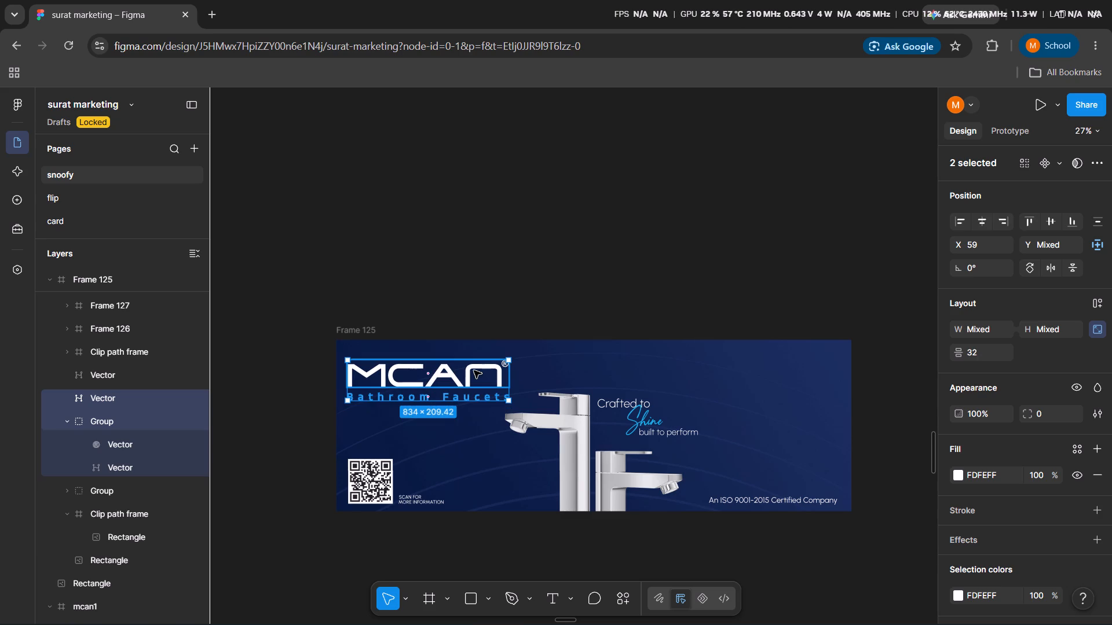
Enlarge the MCAN wordmark group proportionally to about 860 wide, keeping its start aligned with the "Bathroom Faucets" tagline.
drag(509, 376, 513, 377)
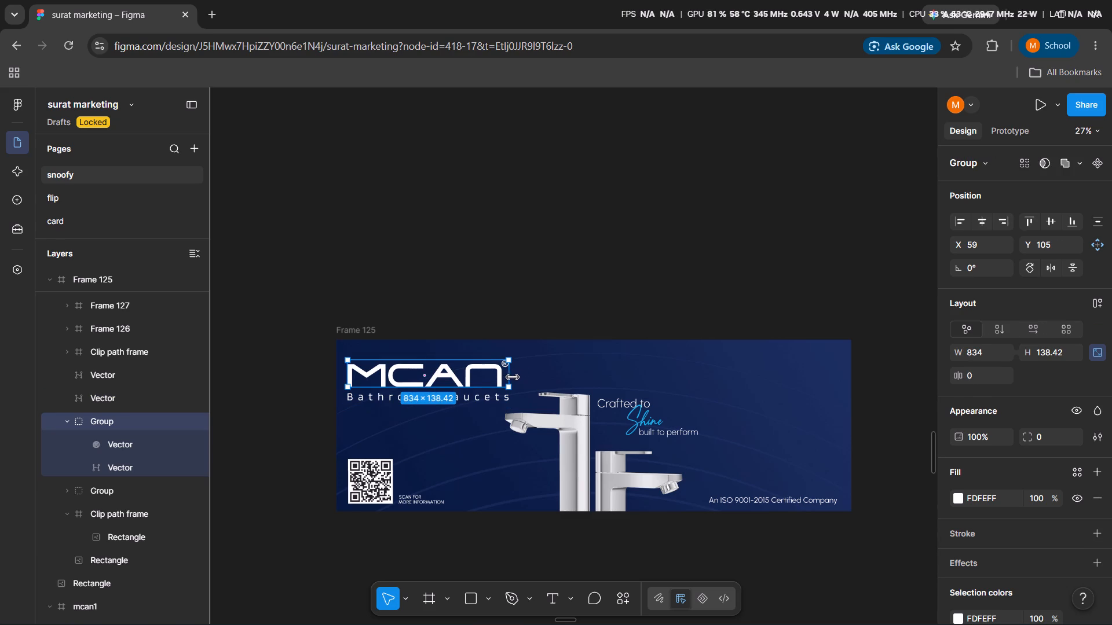
drag(513, 377, 513, 376)
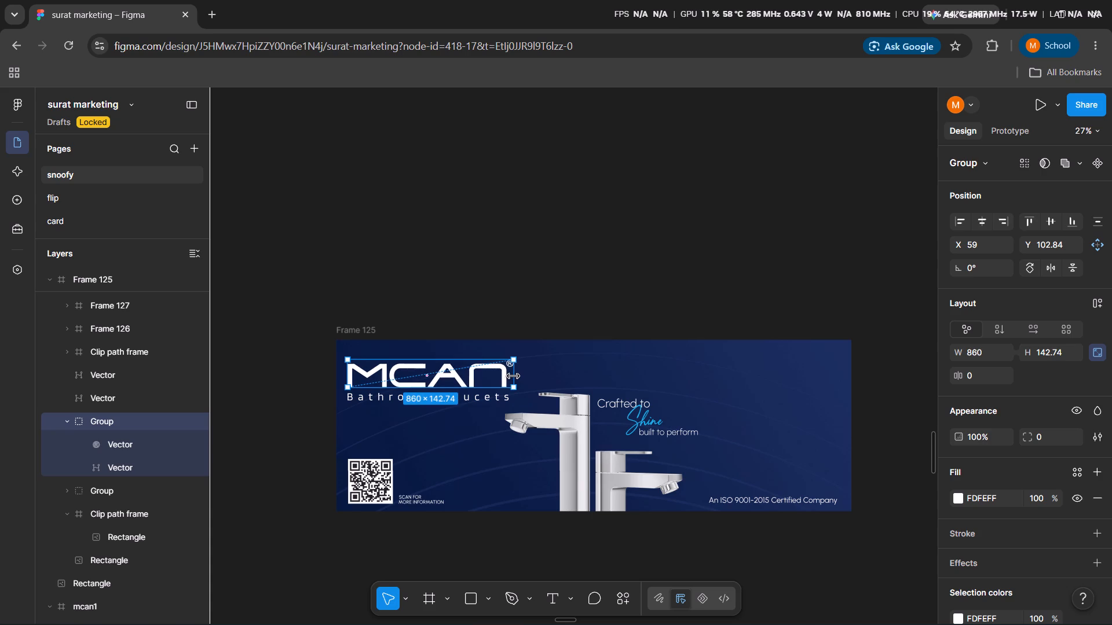
drag(513, 376, 514, 376)
click(472, 286)
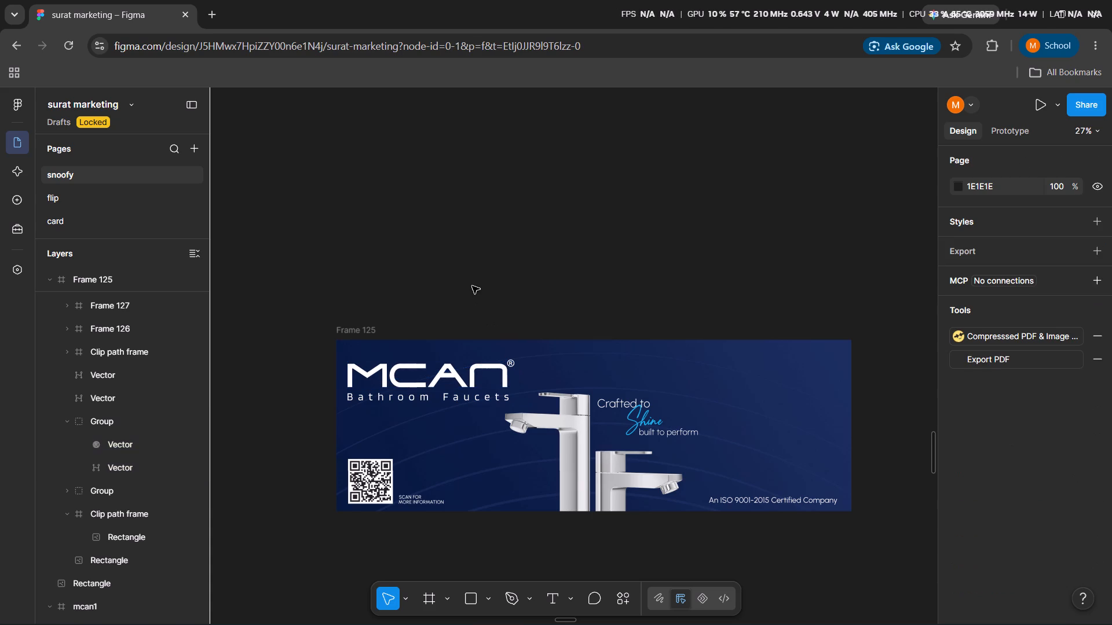
Review the overall layout of the new banner and compare it with the original mcan1 design.
click(441, 382)
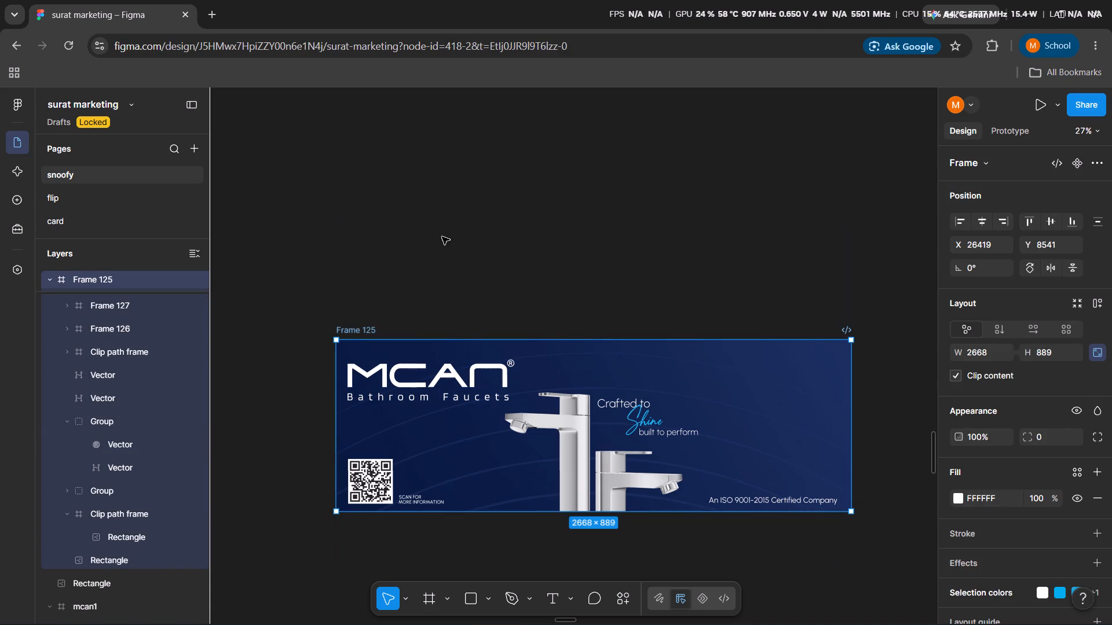
right_click(442, 237)
click(381, 253)
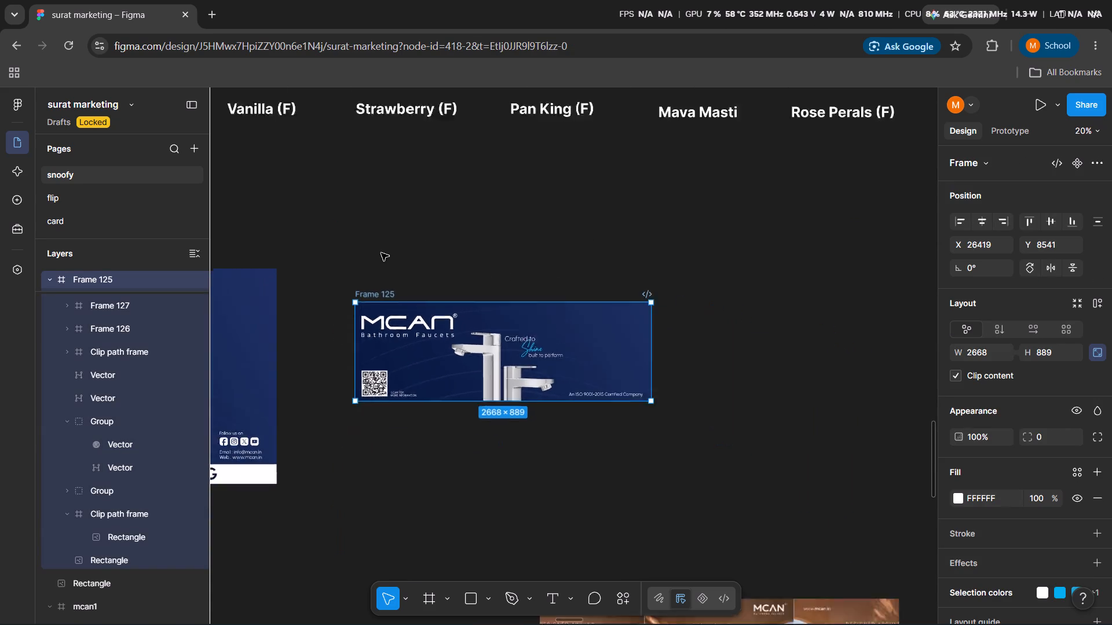
scroll(381, 253, right, 3)
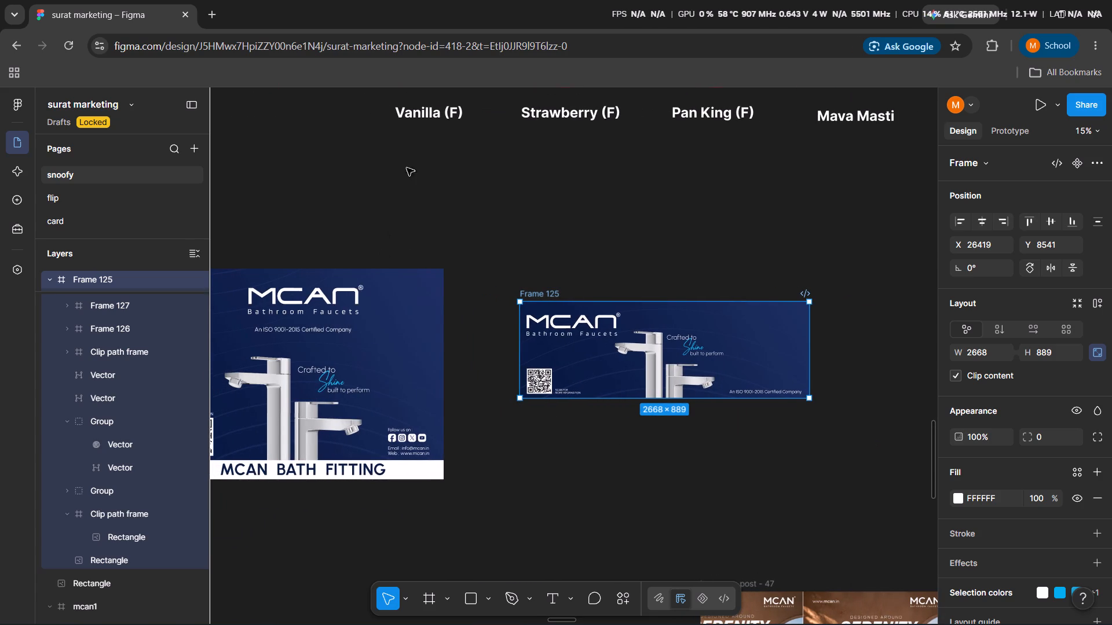
key(alt+Tab)
click(475, 266)
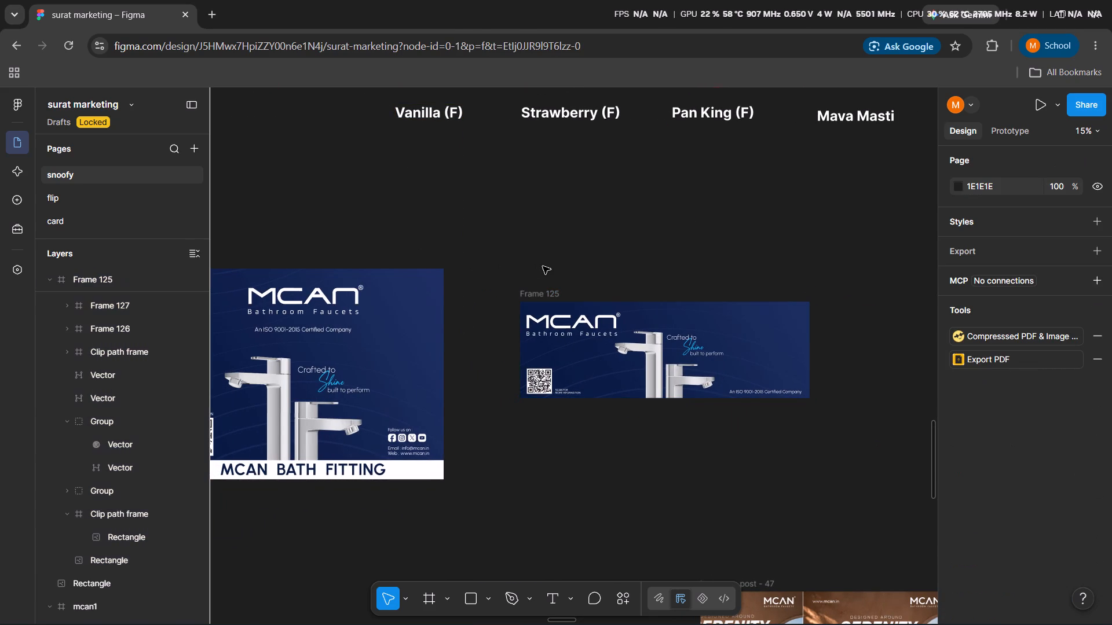
scroll(542, 266, right, 1)
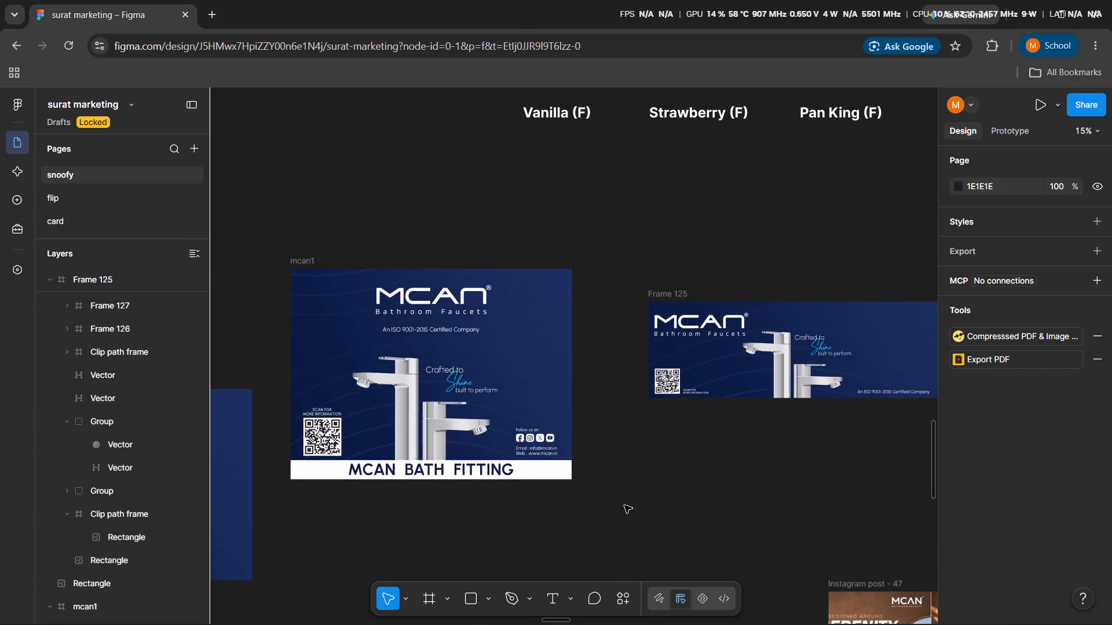
scroll(624, 505, left, 1)
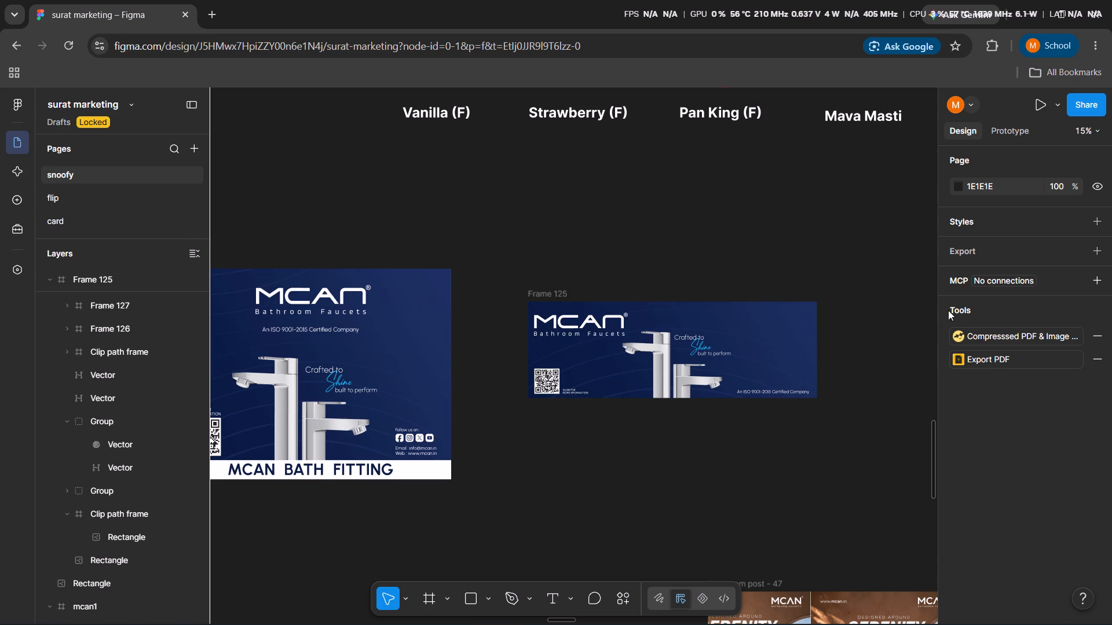
scroll(868, 329, right, 1)
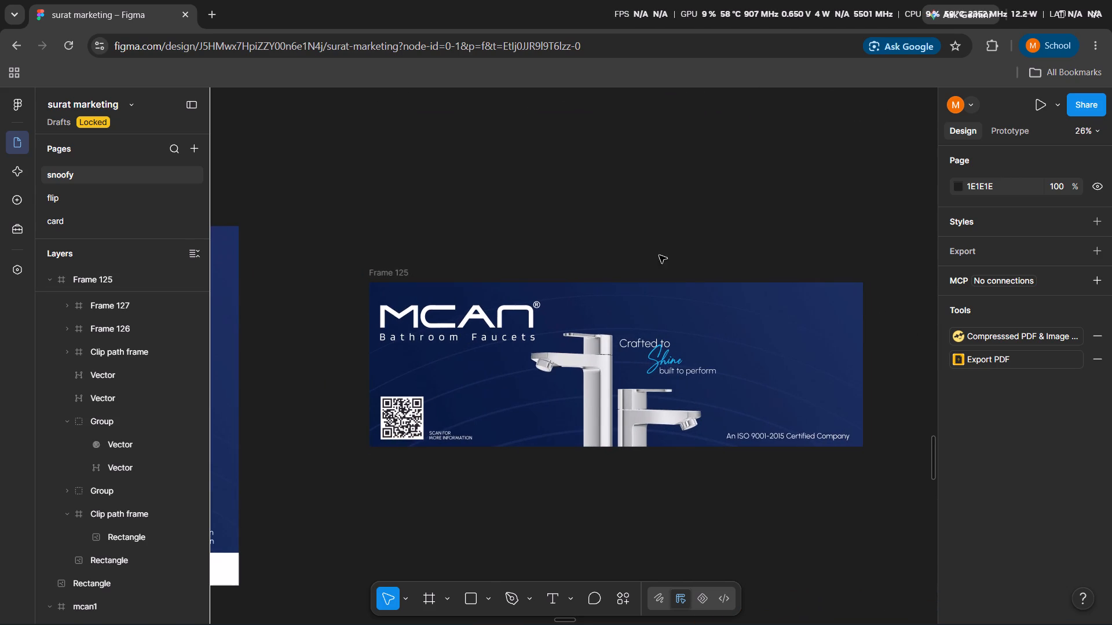
scroll(588, 228, up, 1)
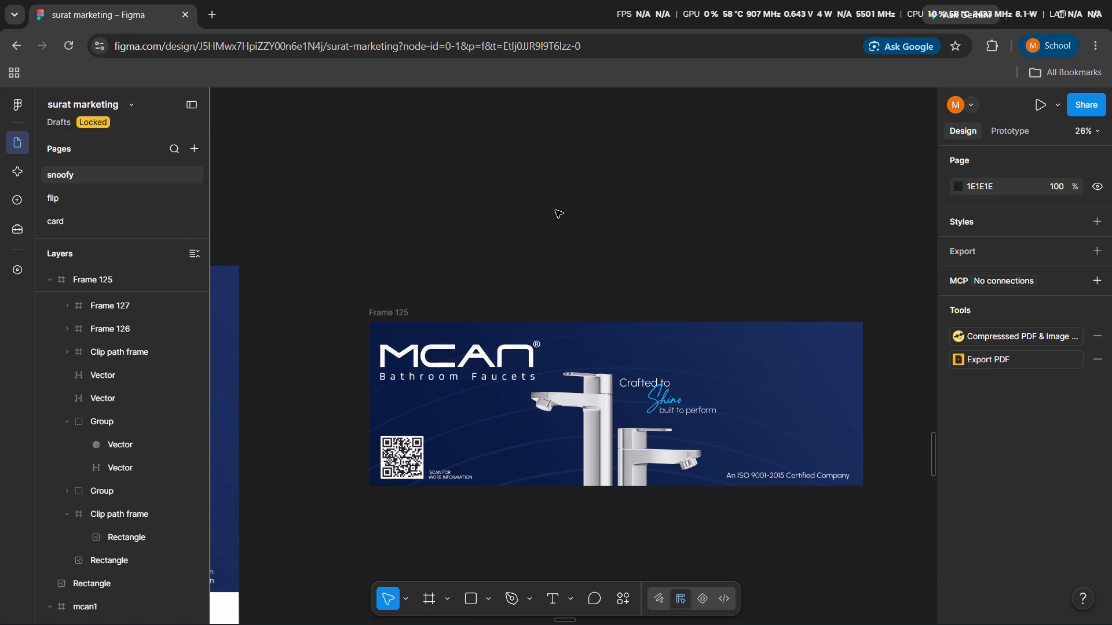
Open a new browser window under the Chrome profile named Margen.
key(alt+Tab)
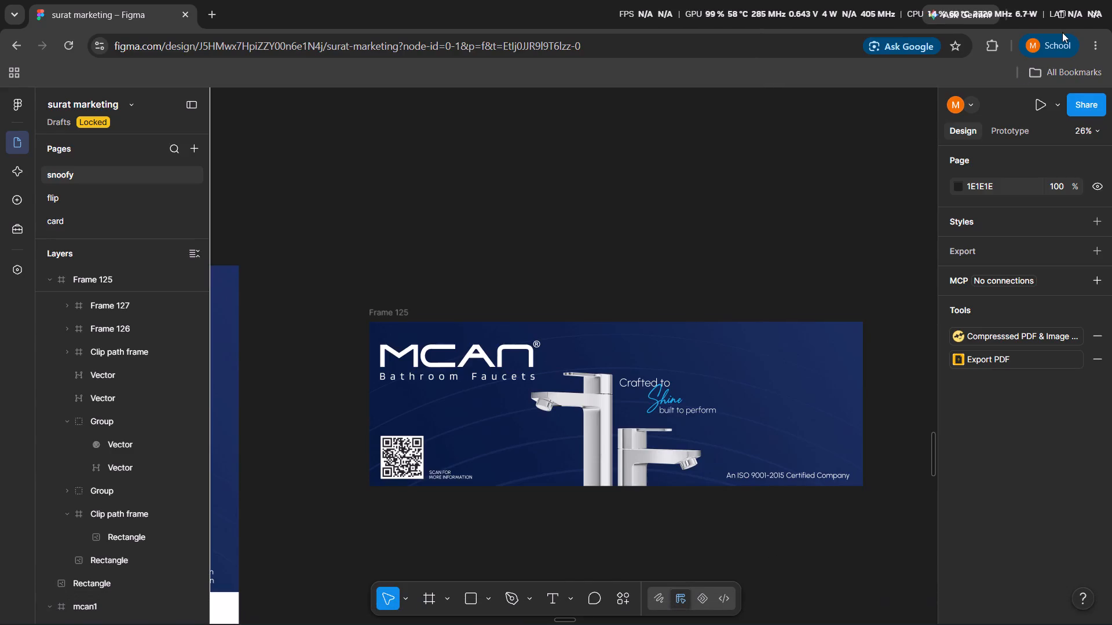
click(1058, 49)
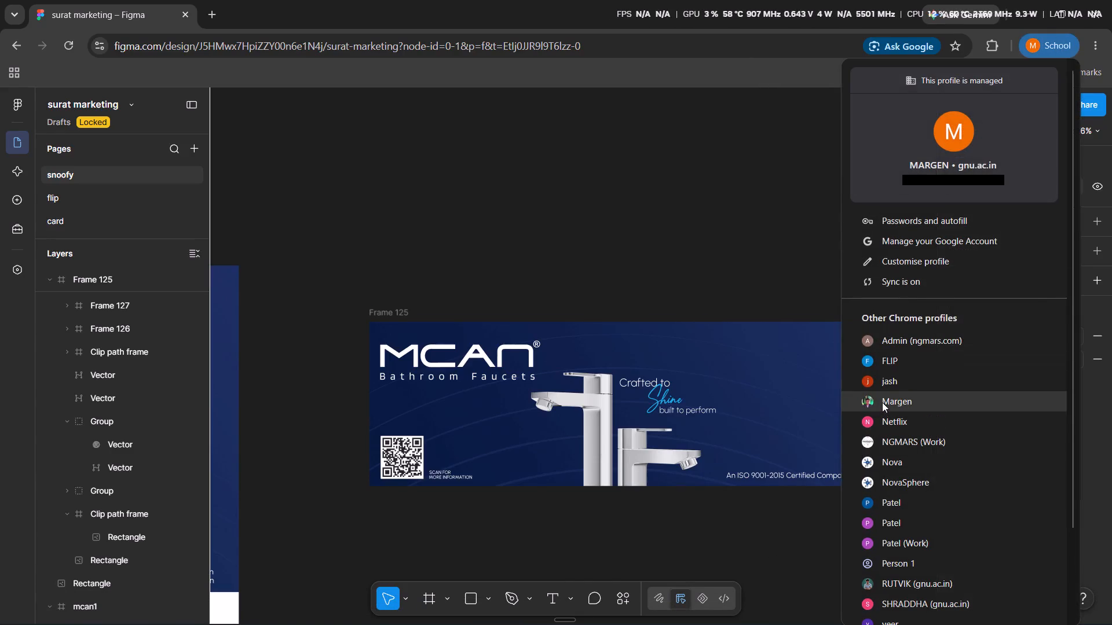
click(882, 402)
Begin entering a site address or search starting with "w" in the new tab.
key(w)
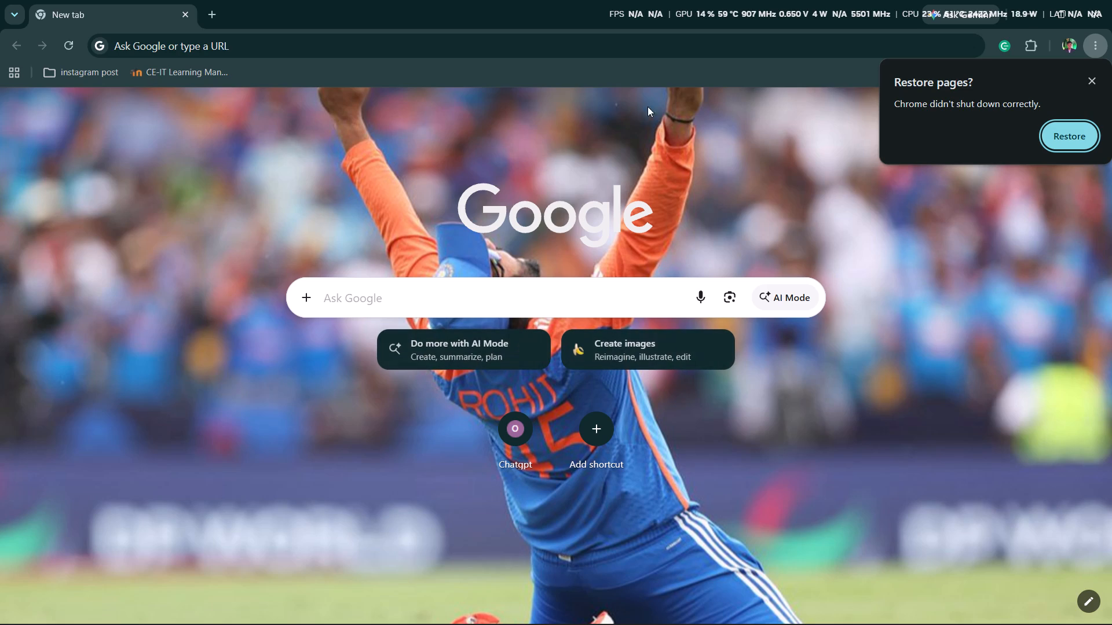
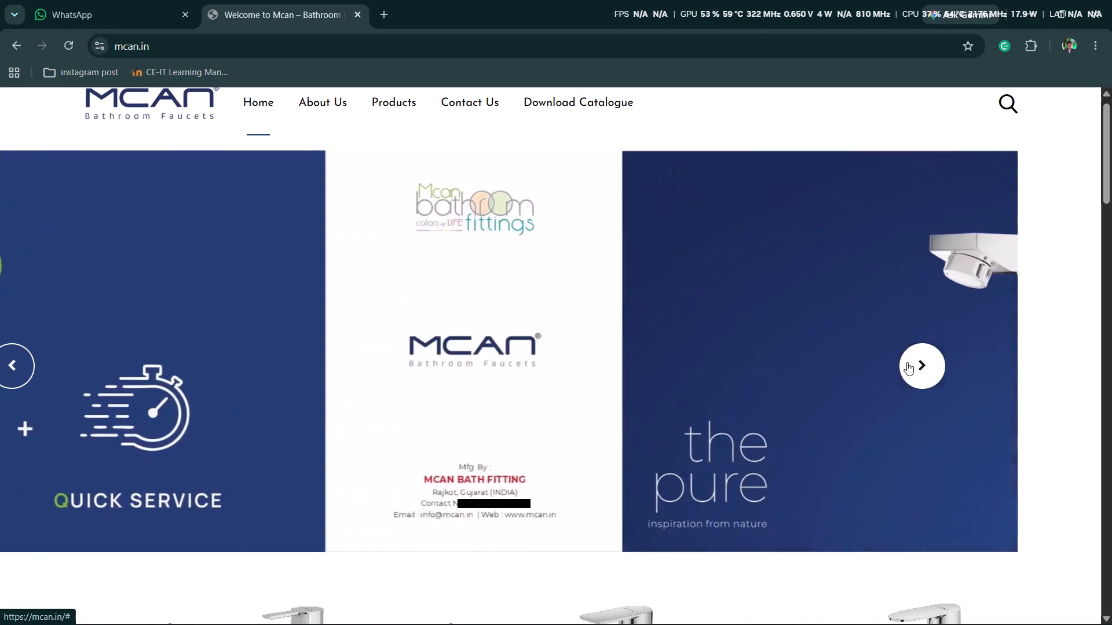
Browse the home page banners and the Product Collection on the MCAN website in Chrome.
click(907, 362)
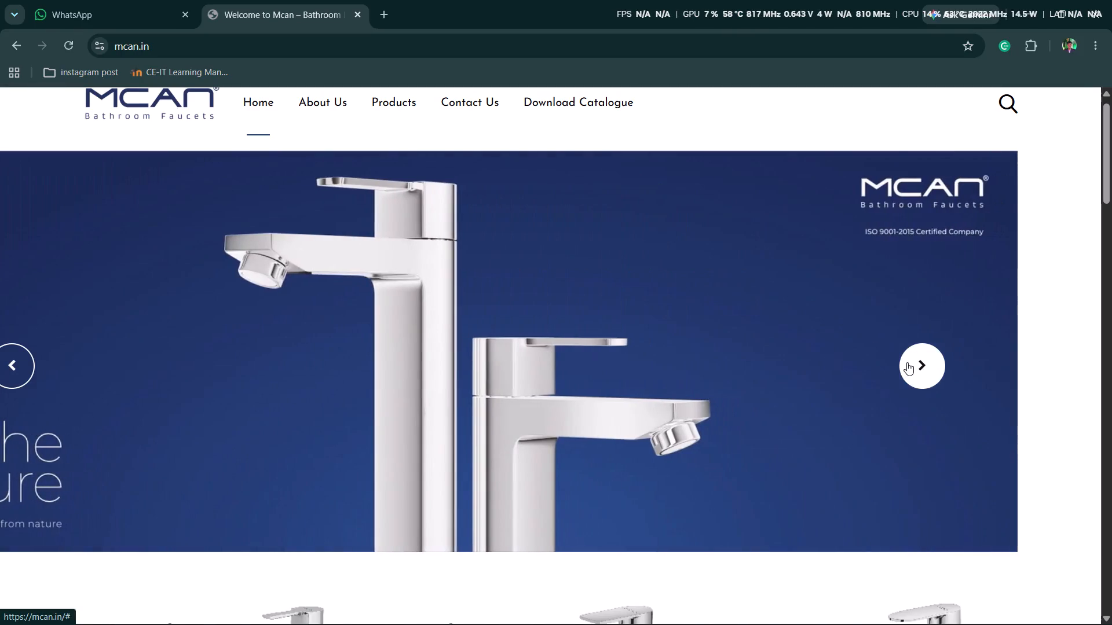
scroll(689, 380, right, 3)
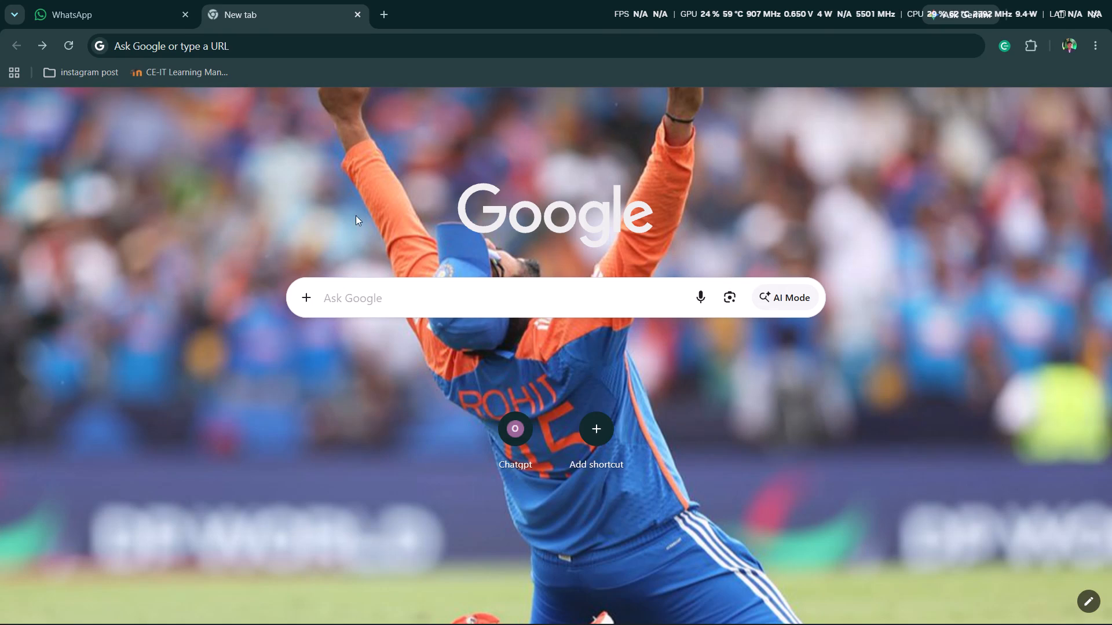
click(40, 41)
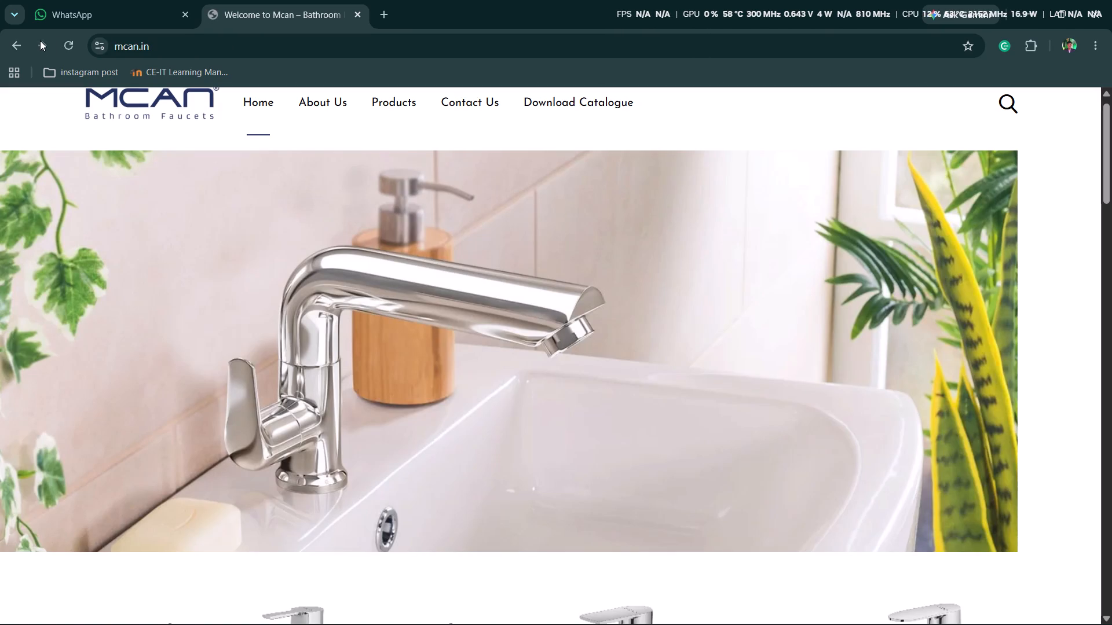
scroll(243, 288, down, 11)
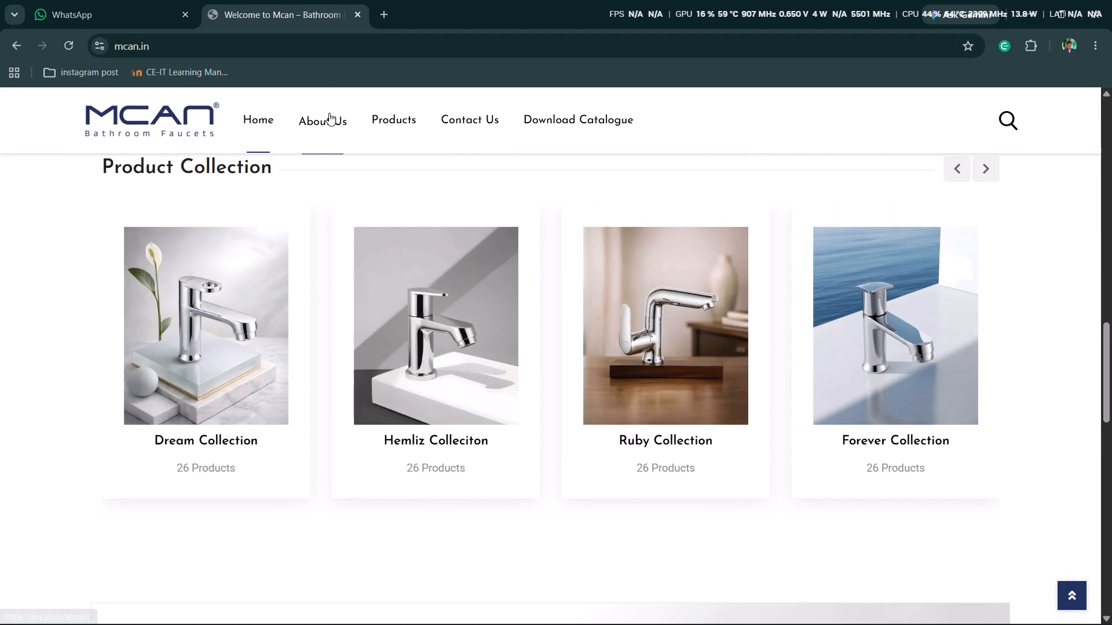
Find the 7 Years Warranty badge on the MCAN About Us page and open its image in a separate tab.
click(329, 113)
scroll(400, 381, down, 1)
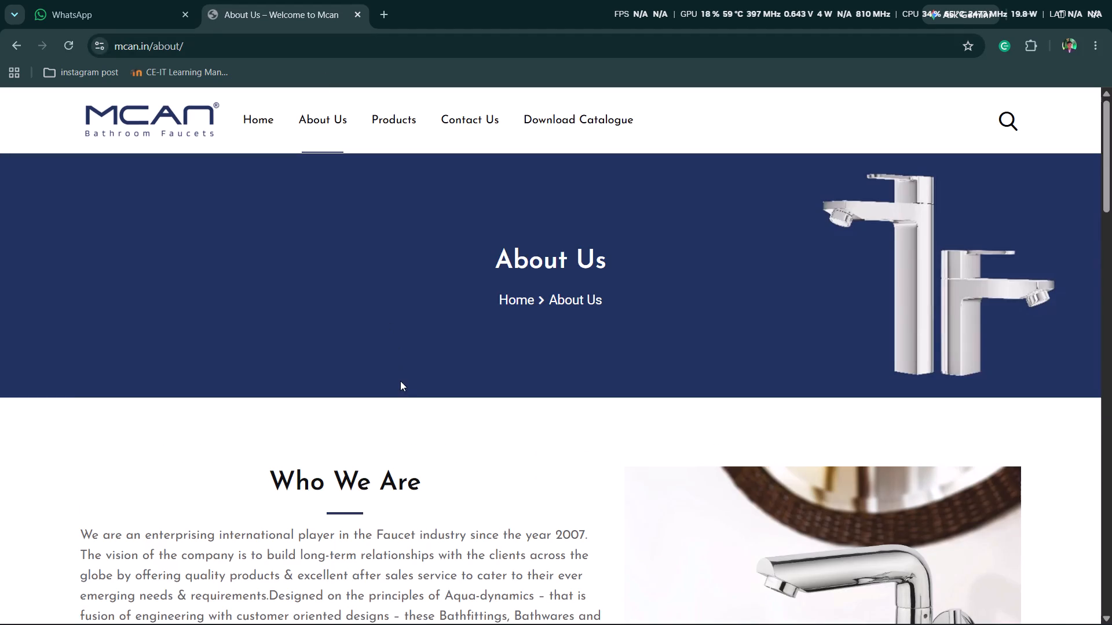
scroll(400, 381, down, 3)
drag(133, 362, 449, 0)
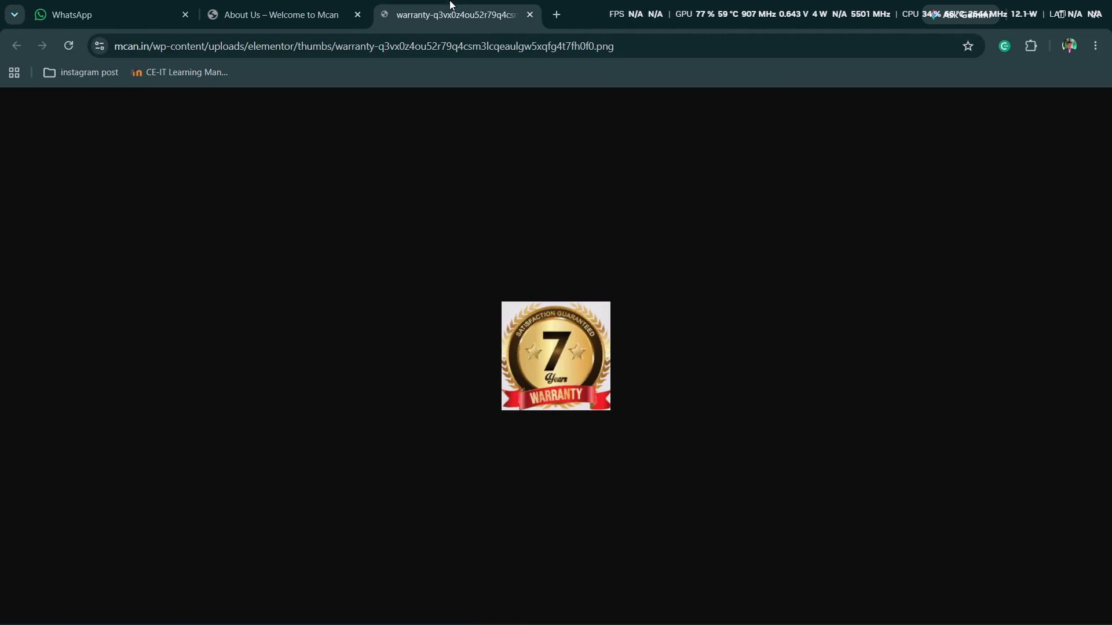
Replace the warranty image tab with a new tab, search the web for "gpt" and open a result.
click(559, 24)
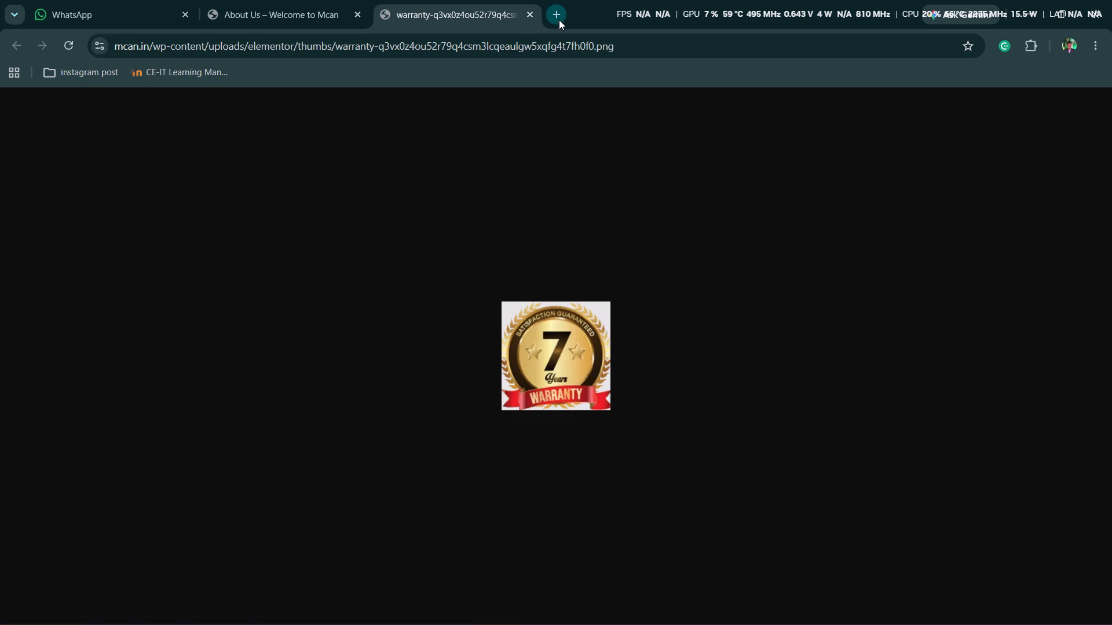
click(559, 9)
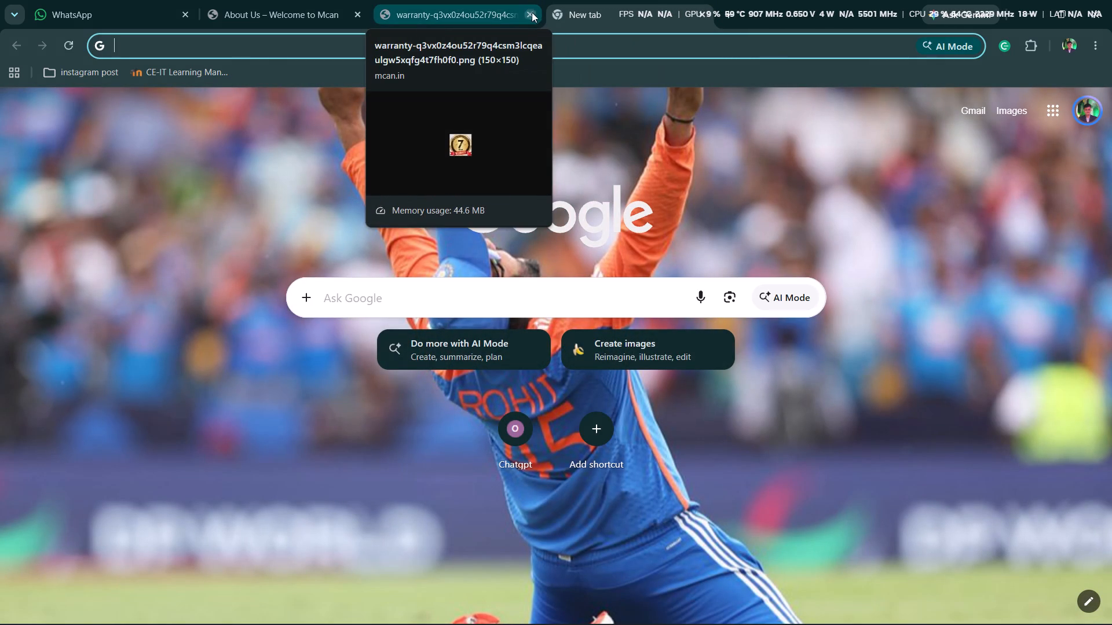
click(530, 13)
text(gpt)
key(Return)
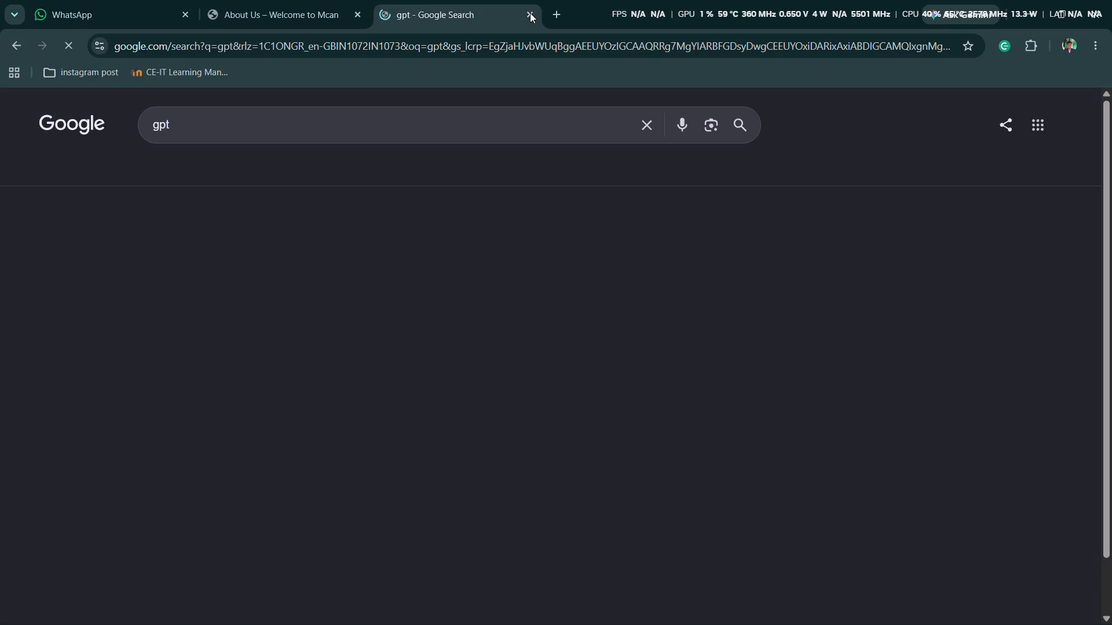
click(356, 265)
Return to the 7 Years Warranty badge on the MCAN About Us page.
click(278, 1)
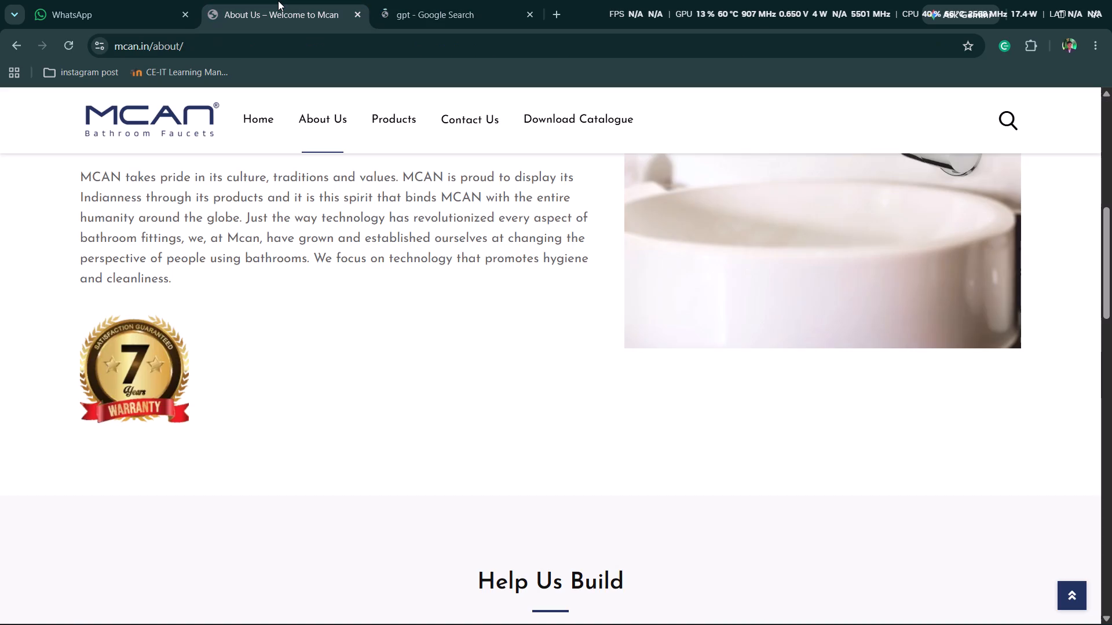
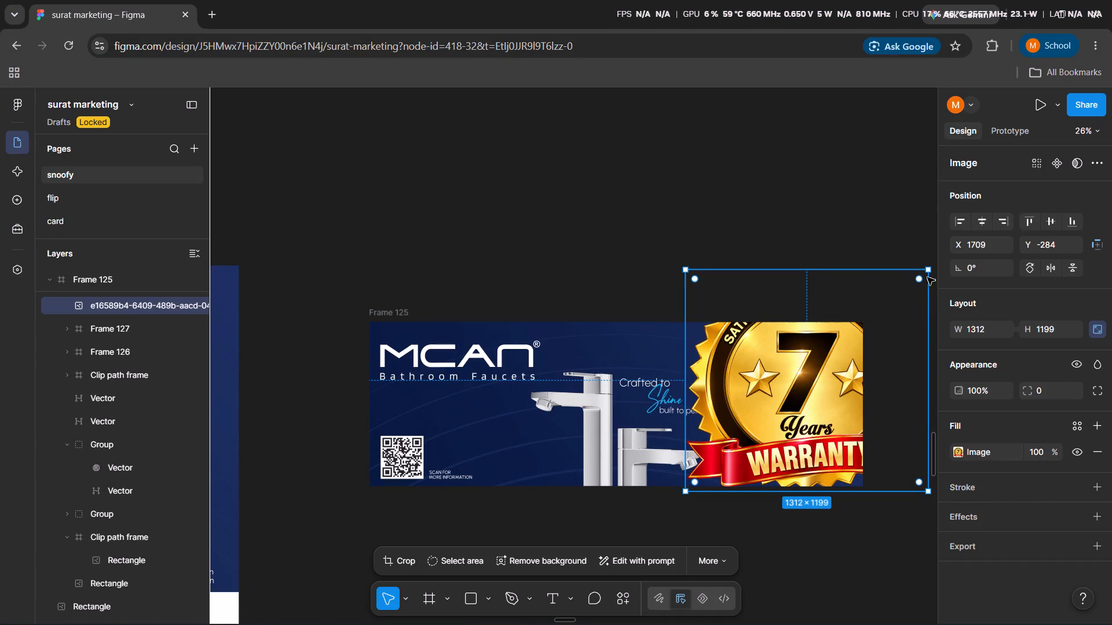
Scale the warranty badge down proportionally to about 239 × 218 and place it in the empty area right of the tagline.
drag(682, 266, 694, 275)
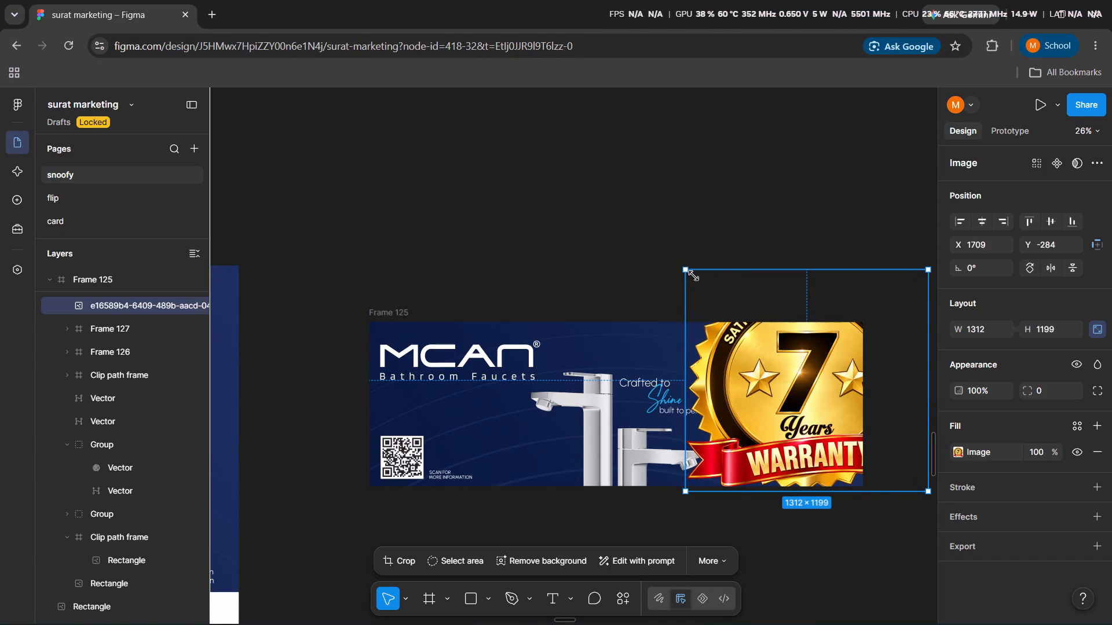
drag(694, 275, 842, 407)
drag(858, 442, 788, 380)
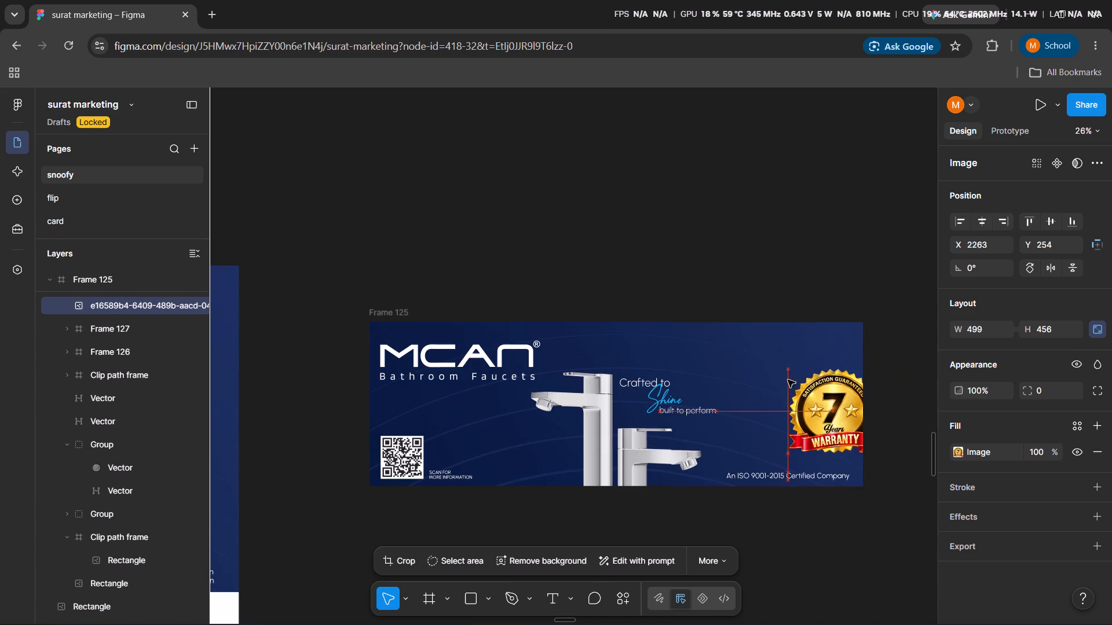
drag(788, 380, 781, 377)
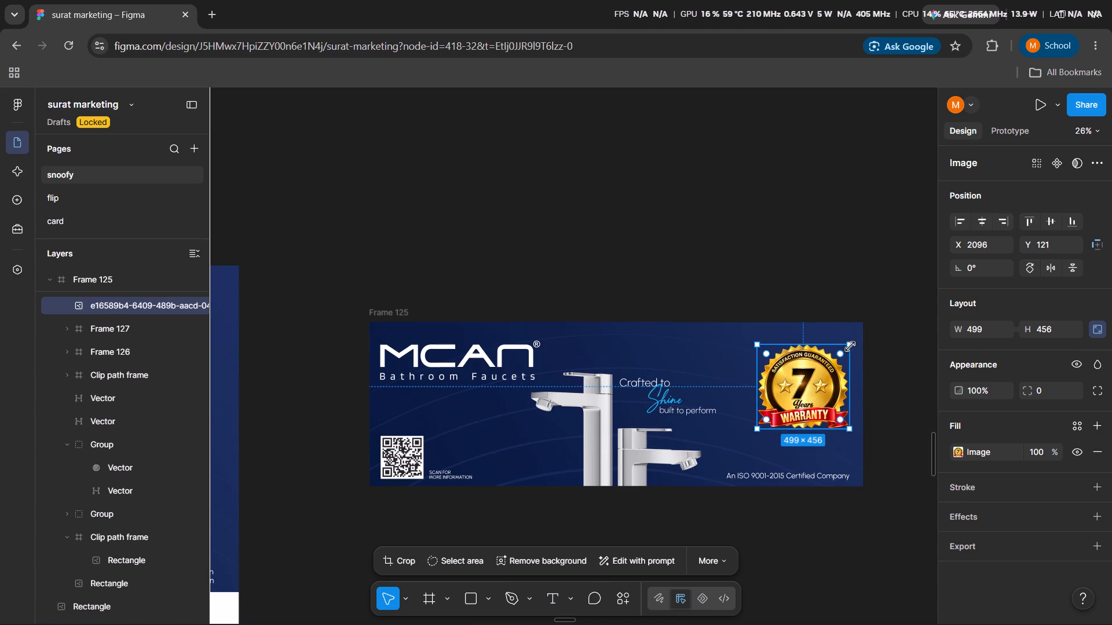
drag(850, 347, 810, 376)
drag(778, 412, 791, 406)
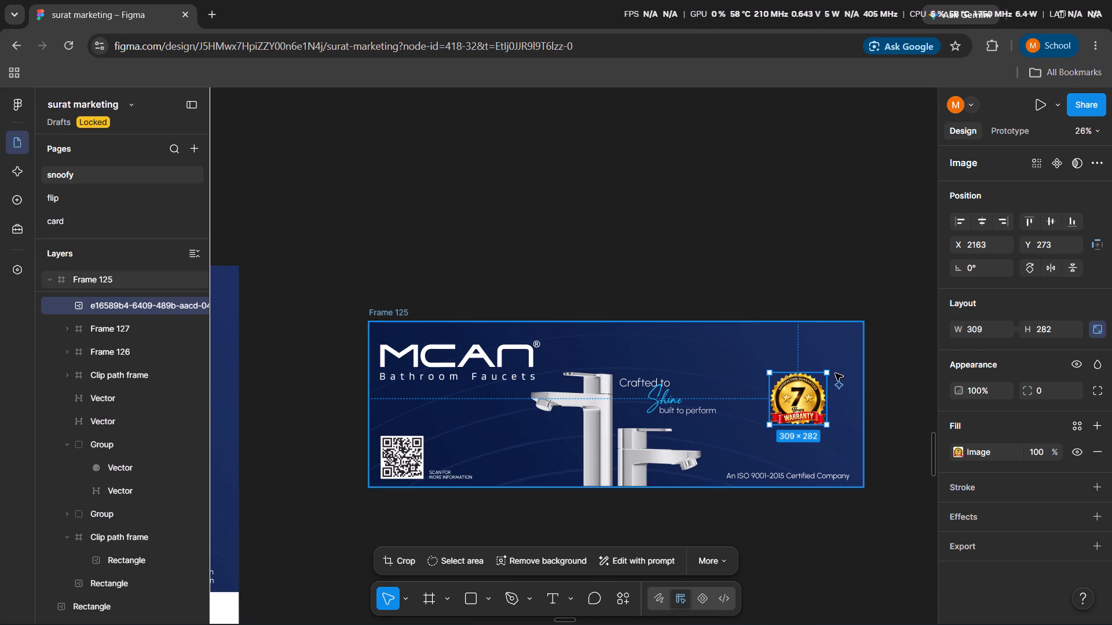
drag(828, 376, 808, 385)
drag(792, 403, 797, 391)
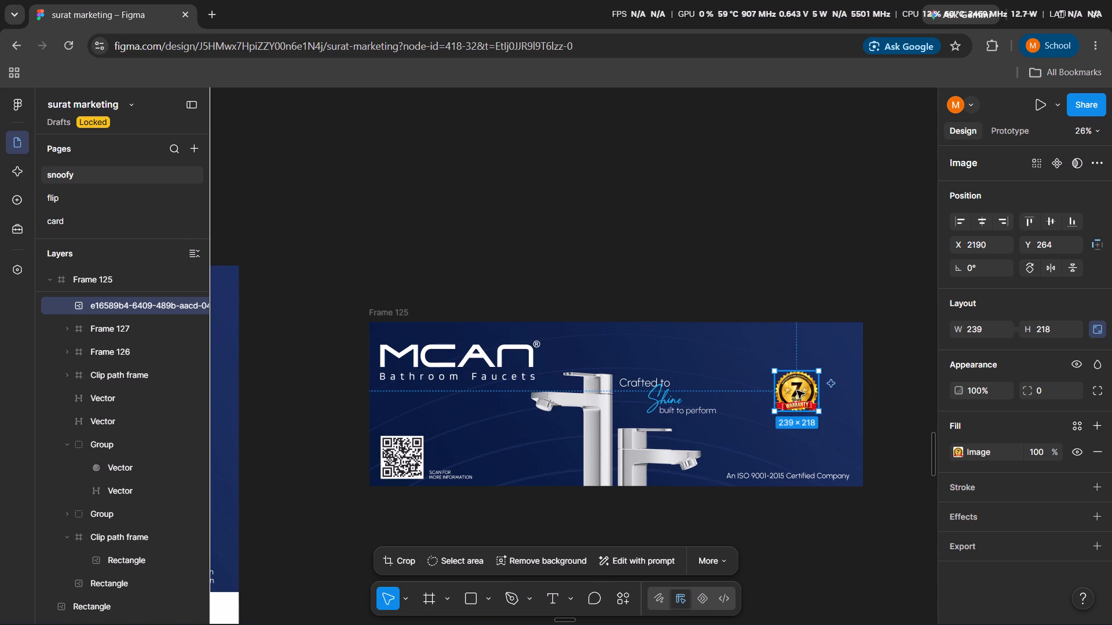
Move the ISO 9001-2015 Certified Company line up beneath the warranty badge, scale it to about 500 × 31 and centre it under the badge.
click(777, 476)
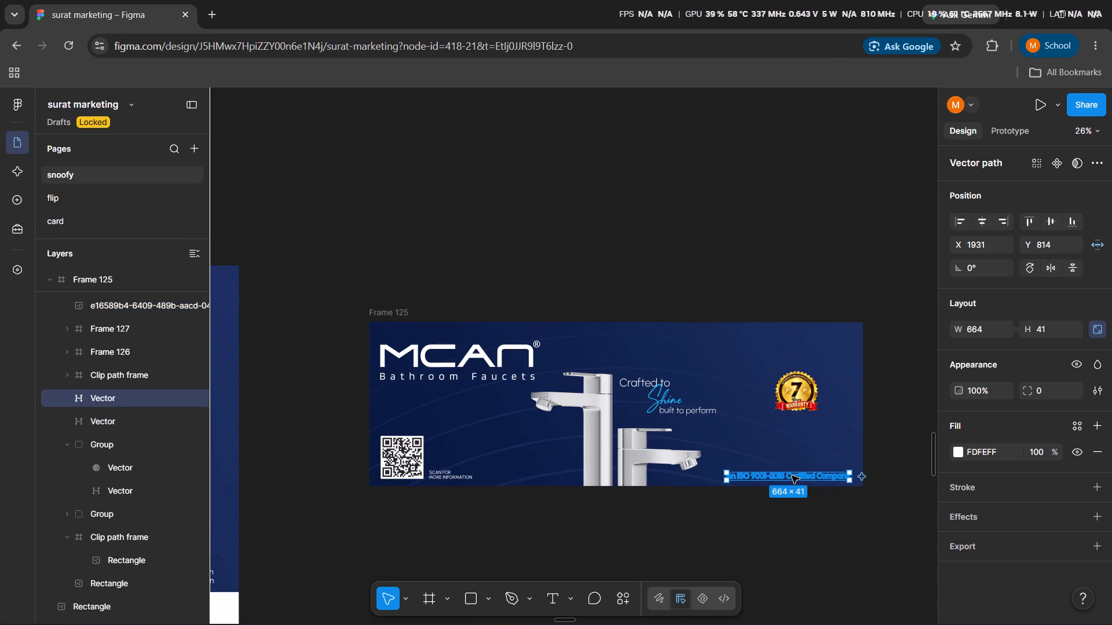
drag(792, 476, 794, 429)
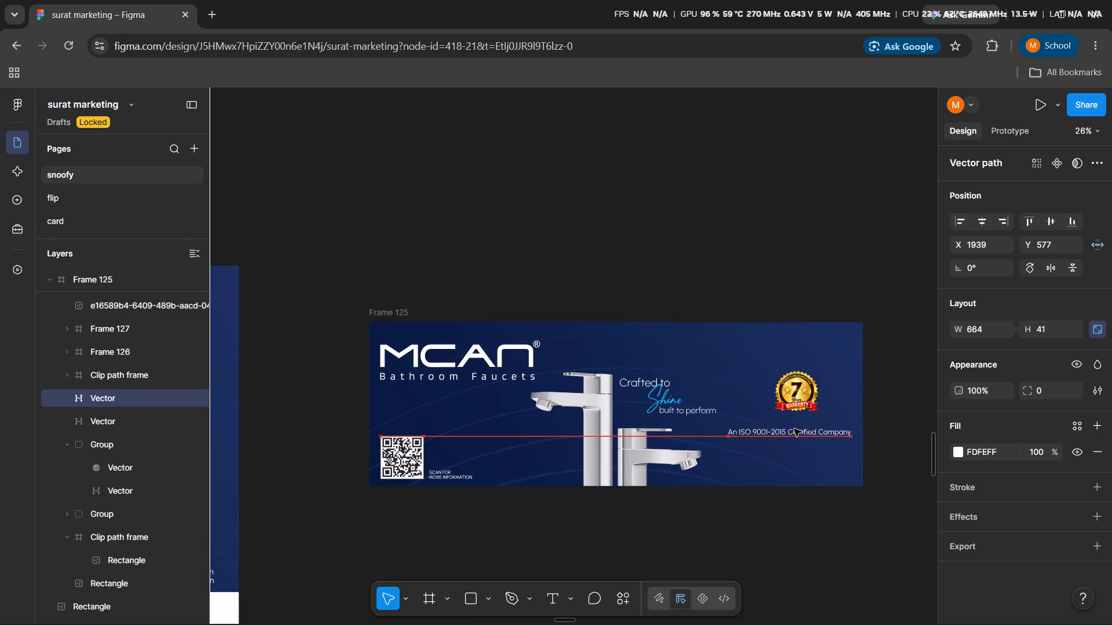
drag(794, 429, 795, 430)
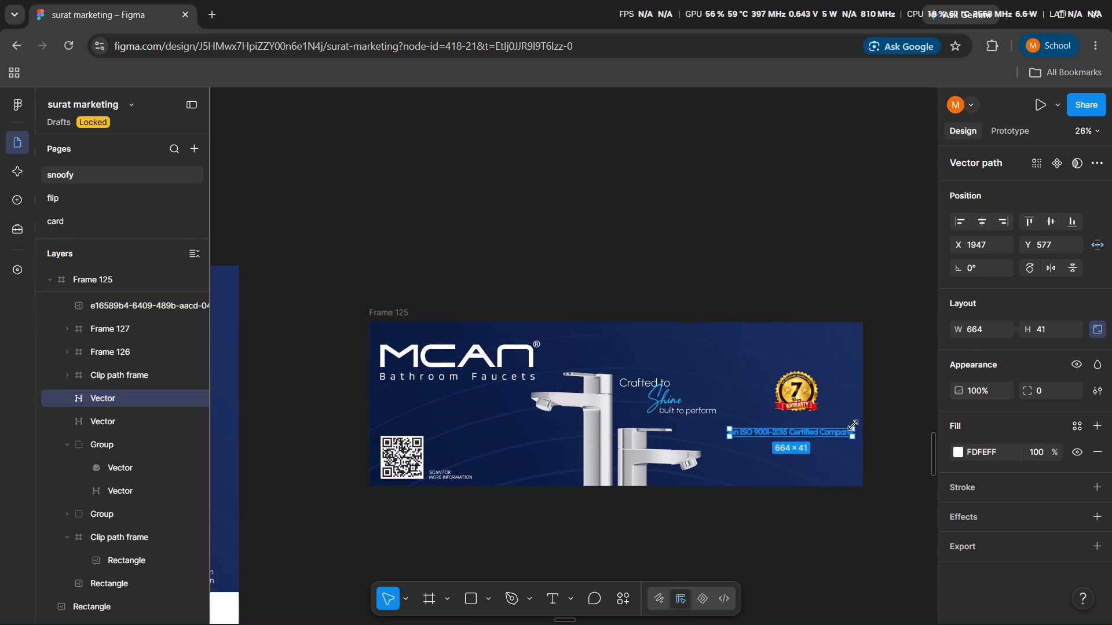
drag(853, 425, 822, 433)
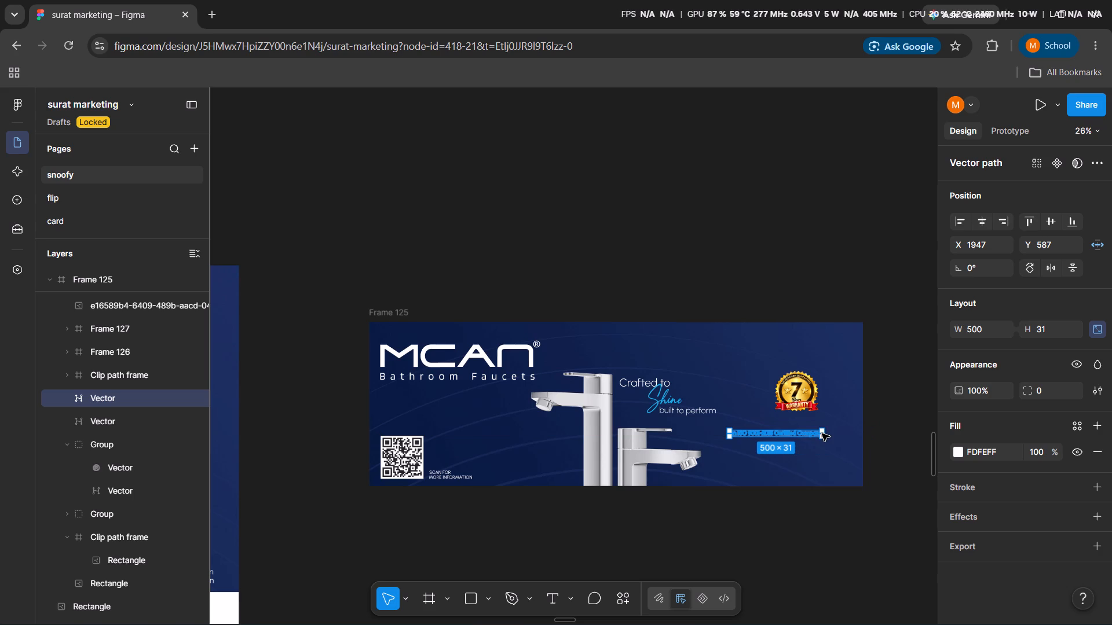
drag(786, 433, 806, 432)
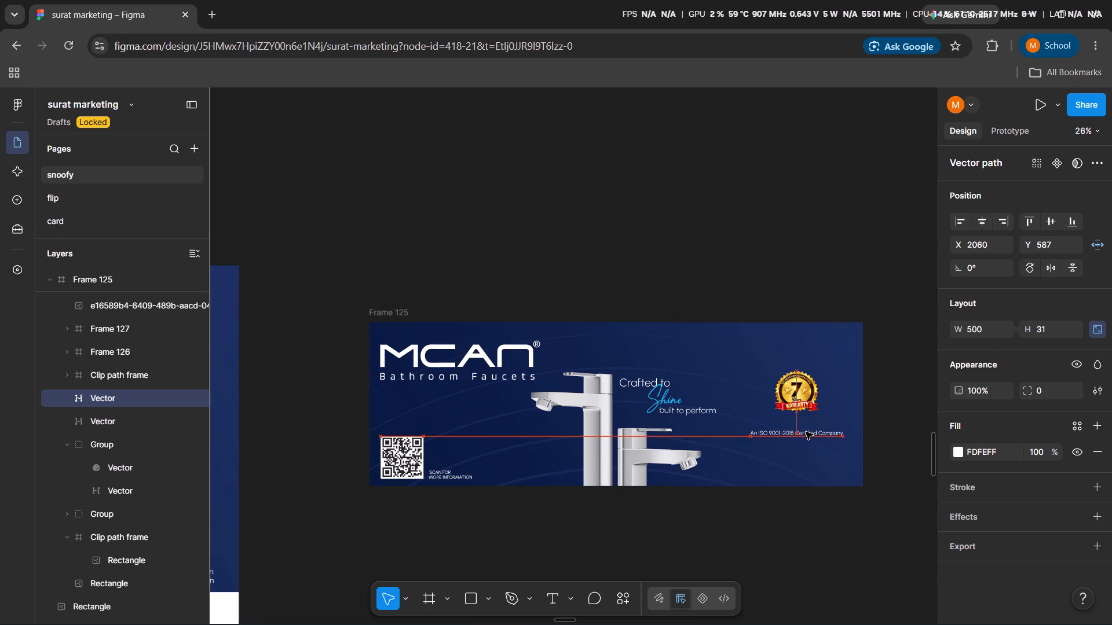
drag(806, 432, 805, 432)
Move the warranty badge down close above the ISO certification line, centred on it at about X 2190, Y 328.
click(804, 391)
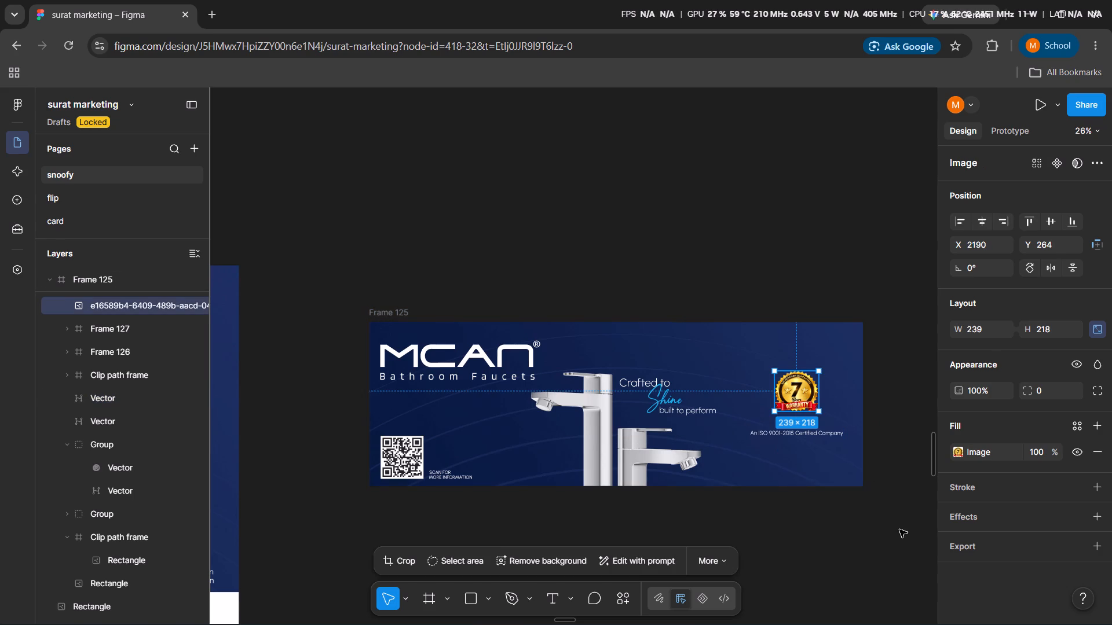
drag(749, 358, 755, 383)
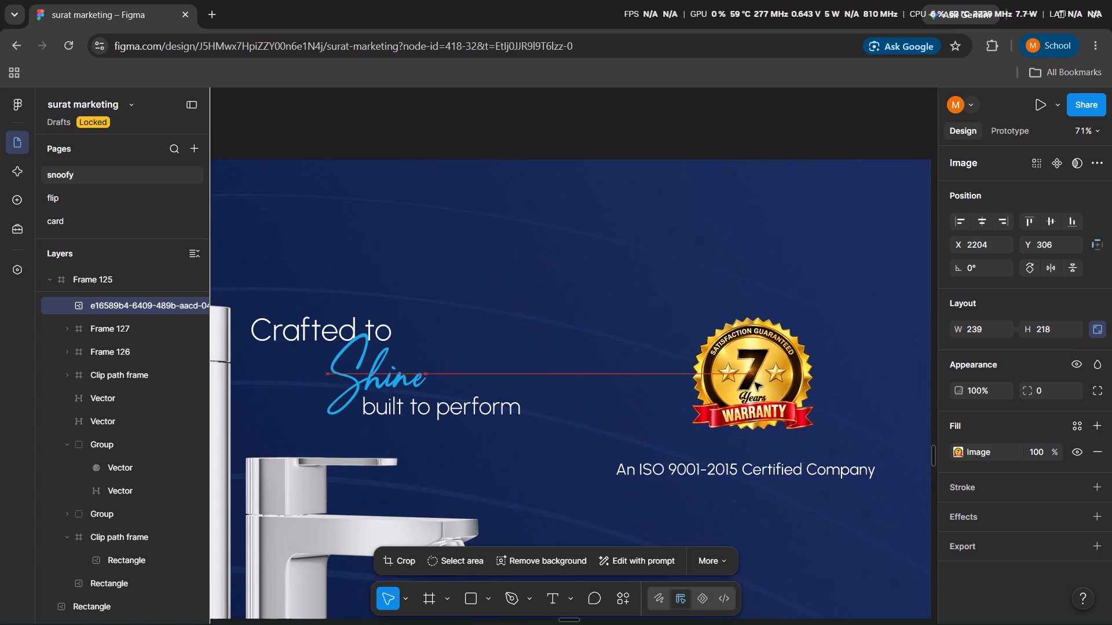
drag(755, 383, 747, 388)
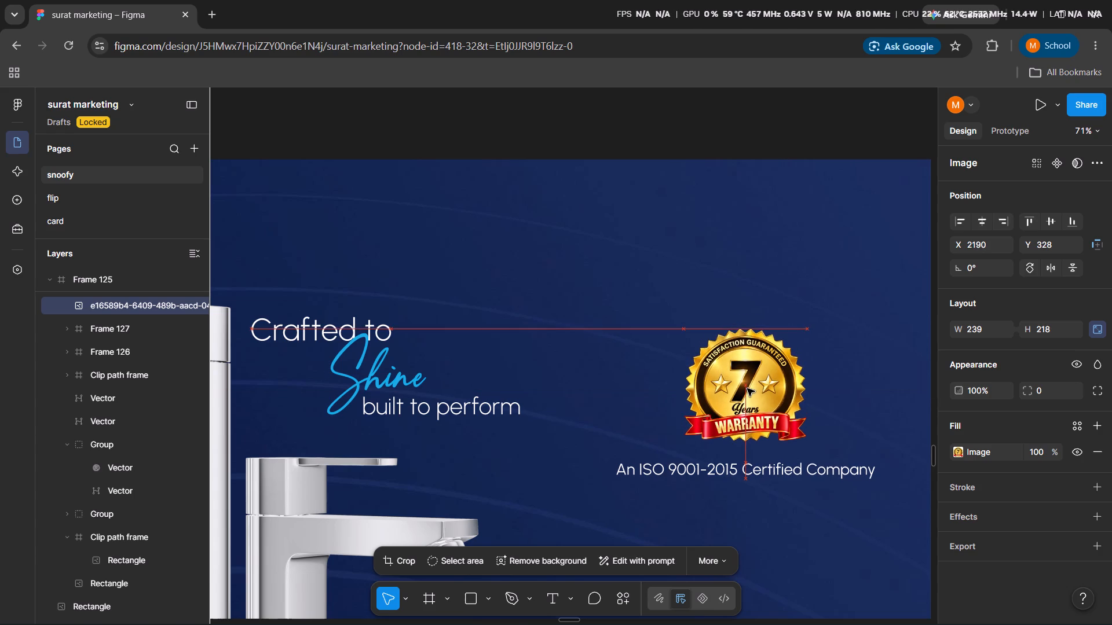
drag(747, 388, 747, 386)
click(748, 389)
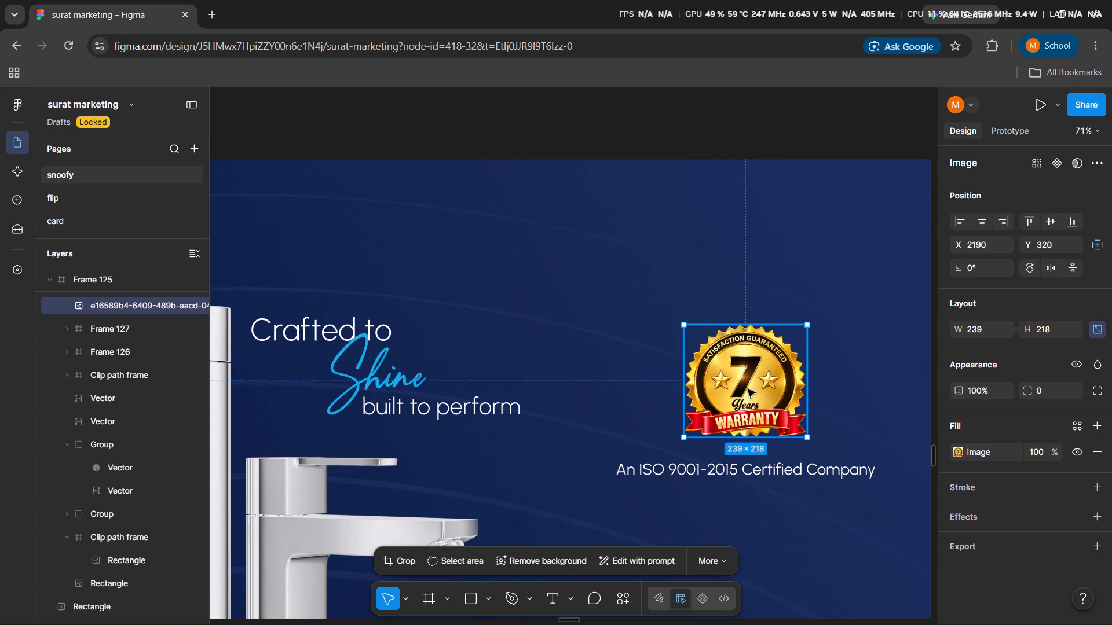
click(755, 106)
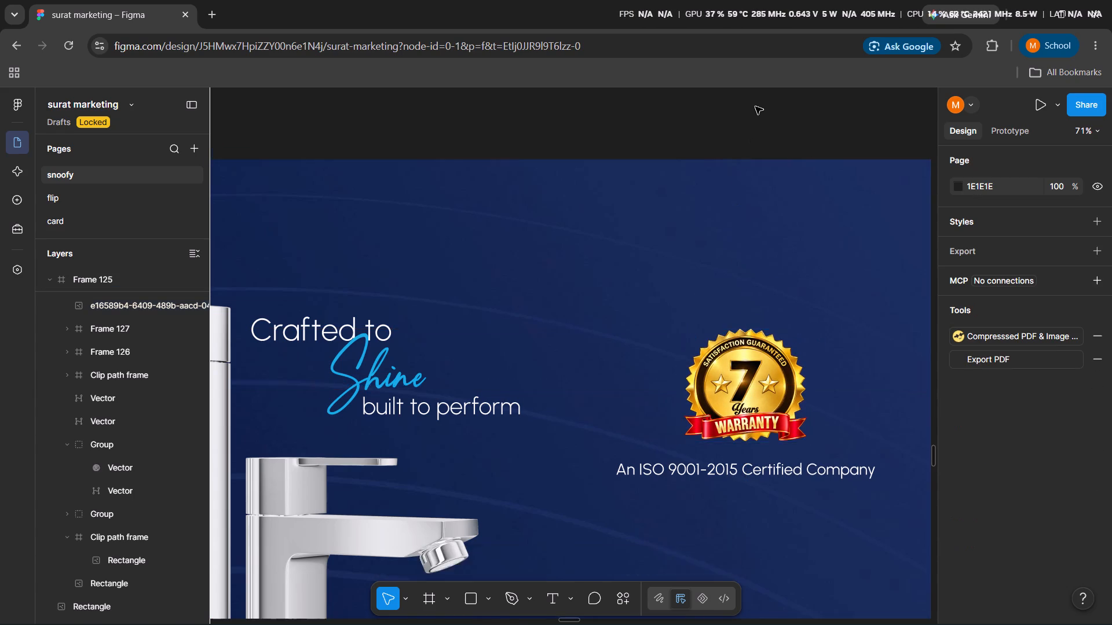
Move the warranty badge and ISO certification line together straight down into the banner's lower-right area, near its bottom edge.
shift+click(740, 238)
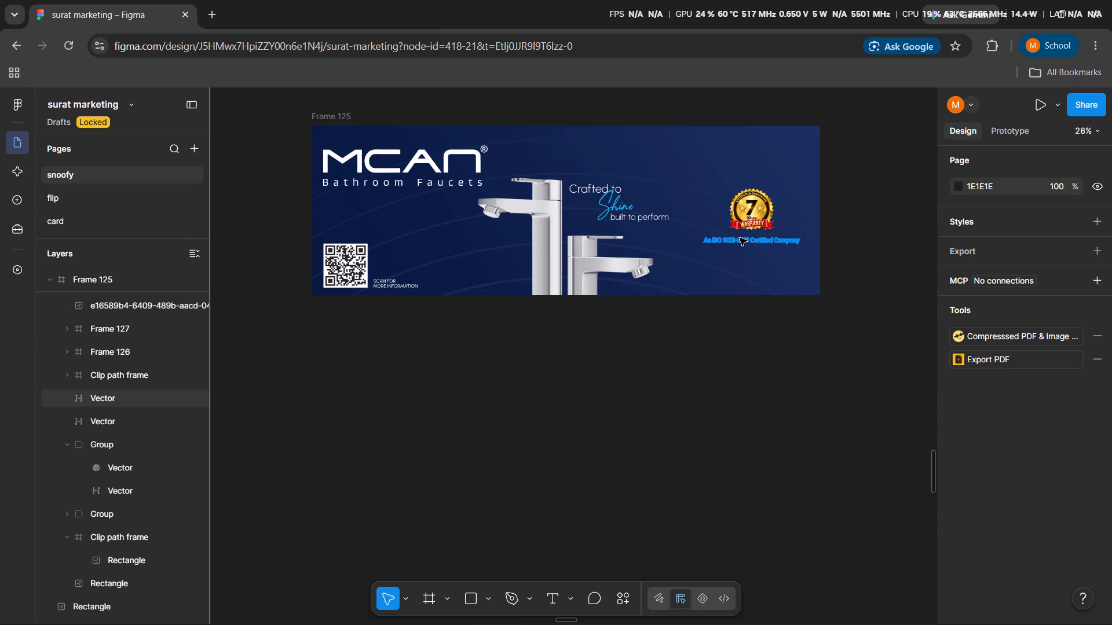
shift+click(752, 212)
key(Down)
key(Down)
key(Down)
key(Down)
key(Down)
key(Down)
key(Down)
key(Down)
key(Down)
key(Down)
key(Down)
key(Down)
key(Down)
key(Down)
key(Down)
key(Down)
key(Down)
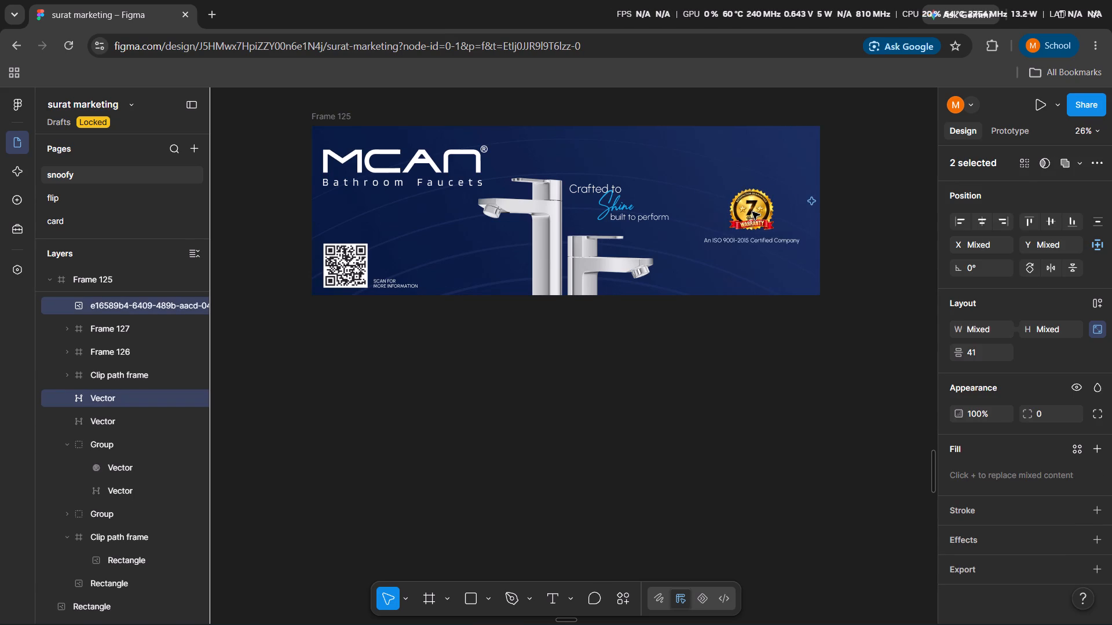
key(shift+Down)
key(shift+Down)
key(shift+Down)
key(shift+Down)
key(shift+Down)
key(shift+Down)
key(shift+Down)
key(shift+Down)
key(shift+Down)
key(shift+Down)
key(shift+Down)
key(shift+Down)
key(shift+Down)
key(shift+Down)
key(shift+Down)
key(shift+Down)
key(shift+Down)
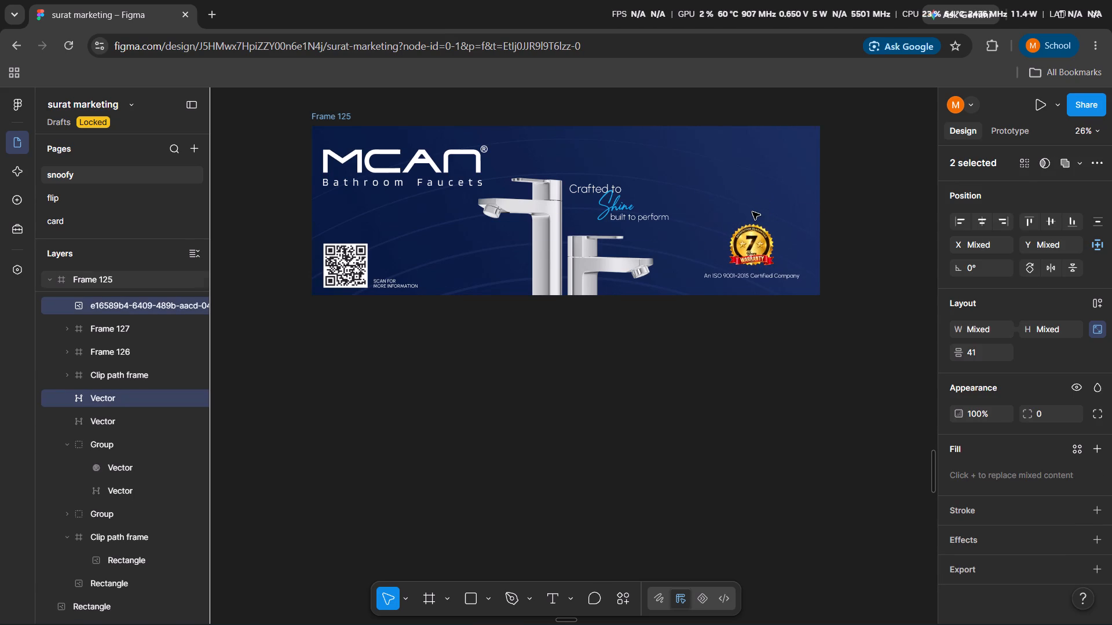
key(shift+Down)
key(shift+Down)
key(shift+Down)
key(shift+Down)
key(shift+Up)
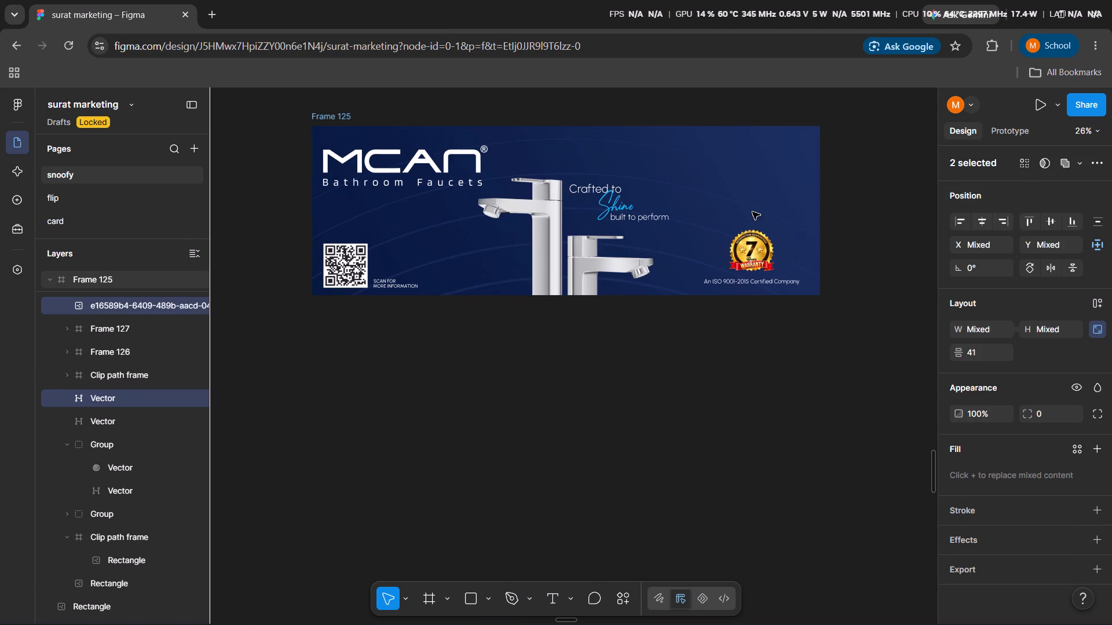
key(shift+Down)
key(shift+Up)
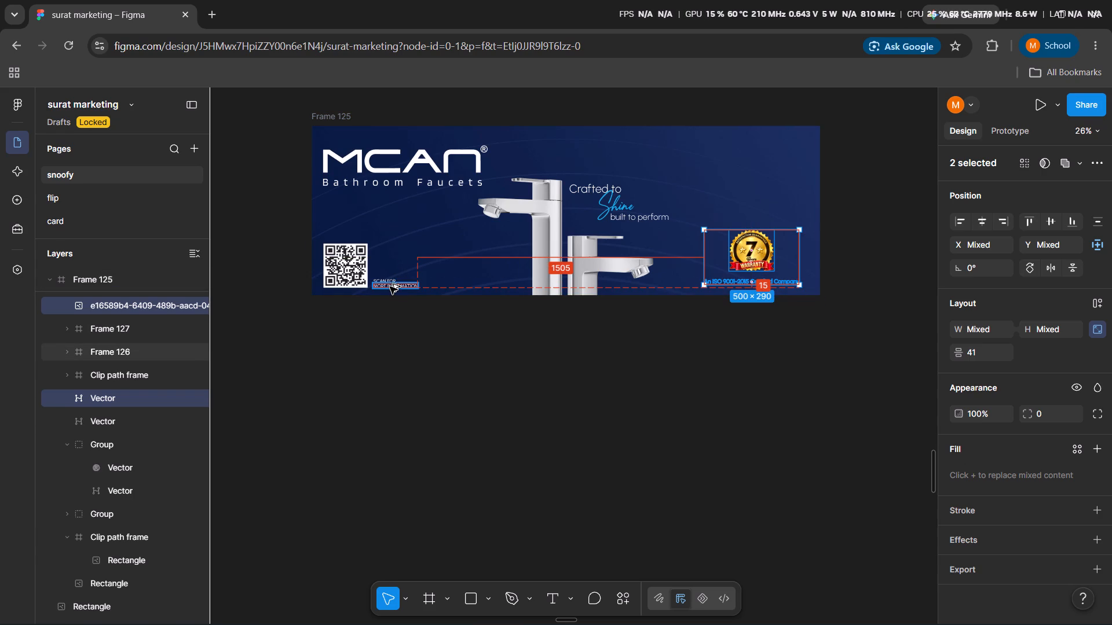
Nudge the badge and ISO line down 15 px so their bottom aligns with the bottom of the MORE INFORMATION text beside the QR code.
key(alt+Down)
key(alt+Down)
key(alt+Down)
key(alt+Down)
key(alt+Down)
key(alt+Down)
key(alt+Down)
key(alt+Down)
key(alt+Down)
key(alt+Down)
key(alt+Down)
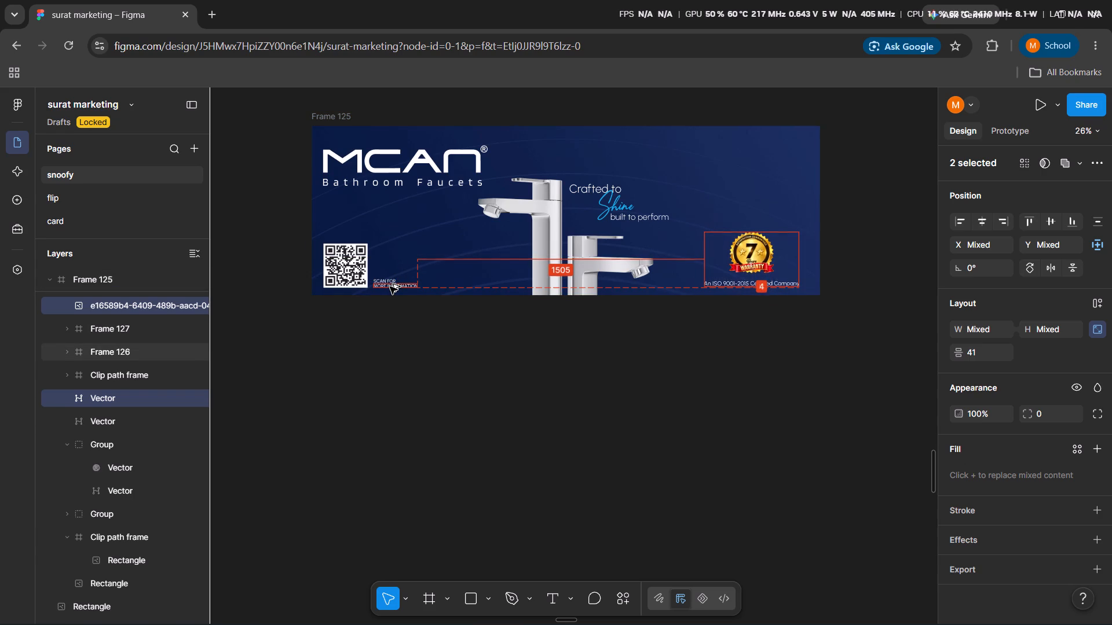
key(alt+Down)
key(alt+Down)
key(alt+Down)
key(alt+Down)
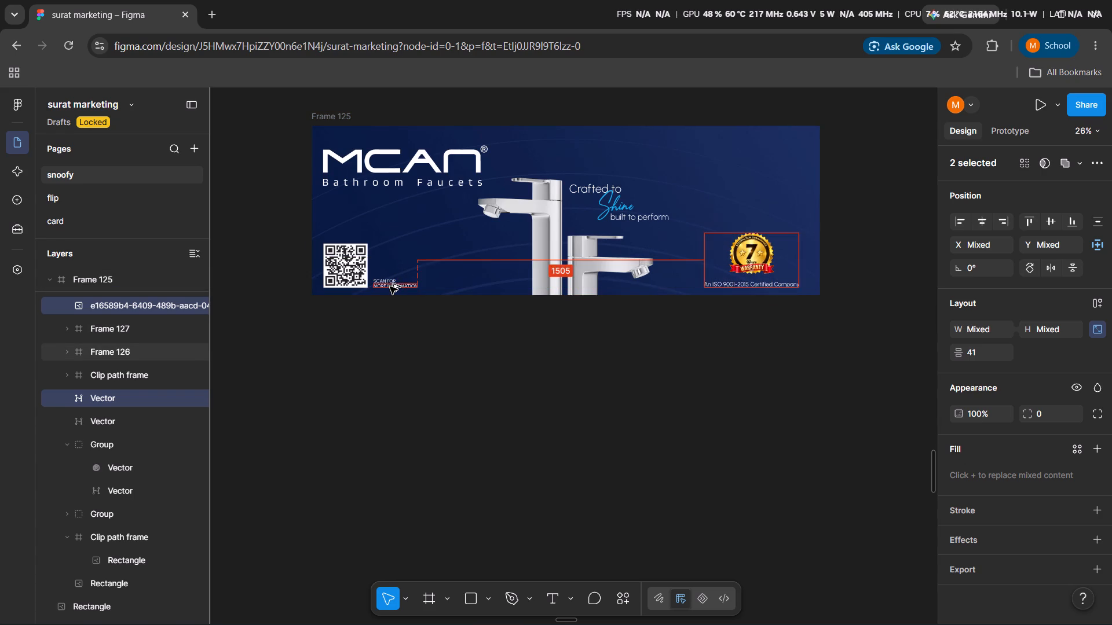
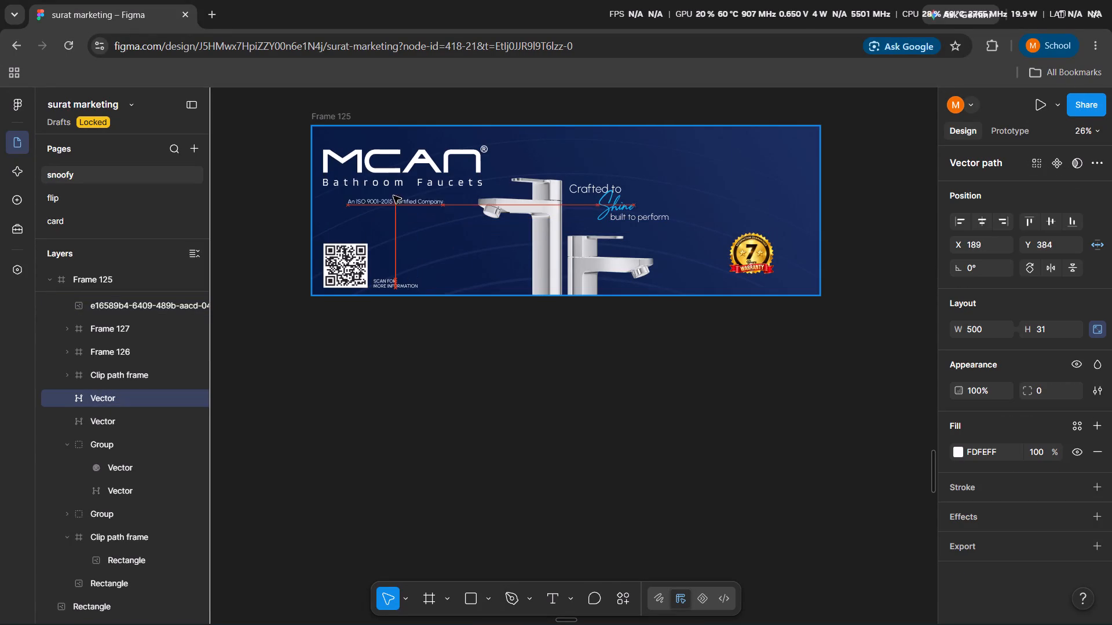
Move the ISO 9001-2015 Certified Company line beneath Bathroom Faucets, left-aligned at X 59, and scale it to about 834 × 52.
drag(393, 196, 367, 192)
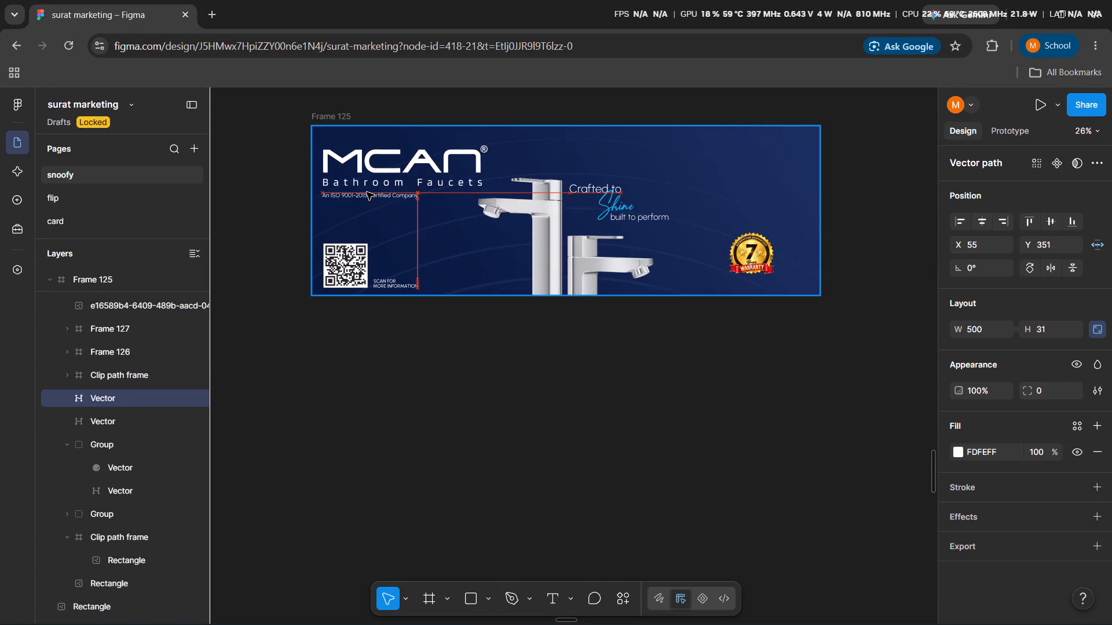
drag(367, 192, 367, 193)
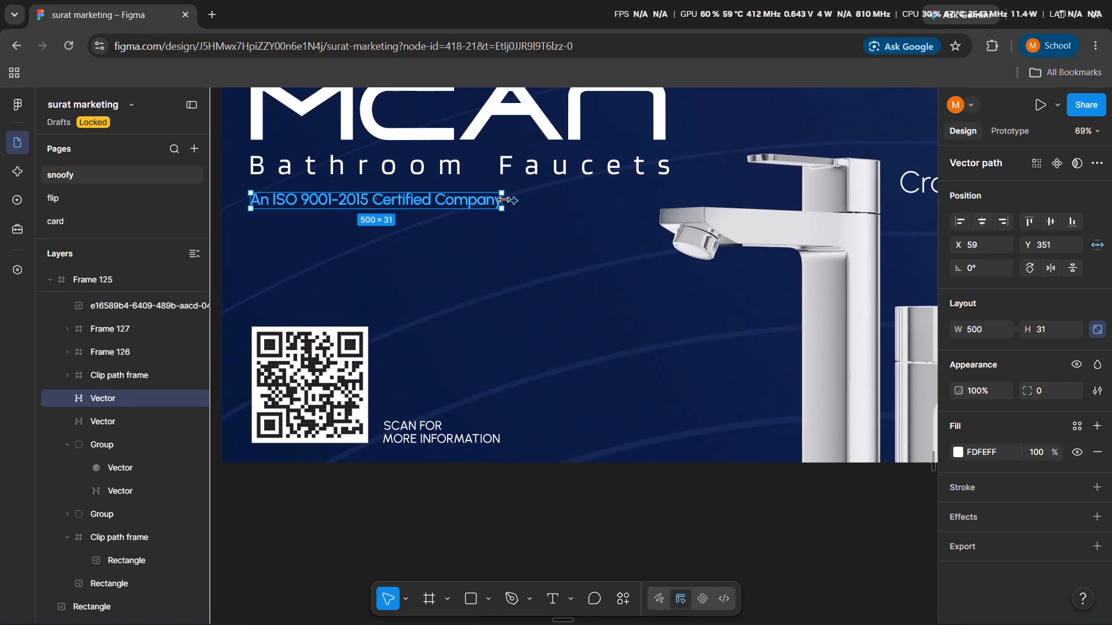
drag(503, 203, 646, 204)
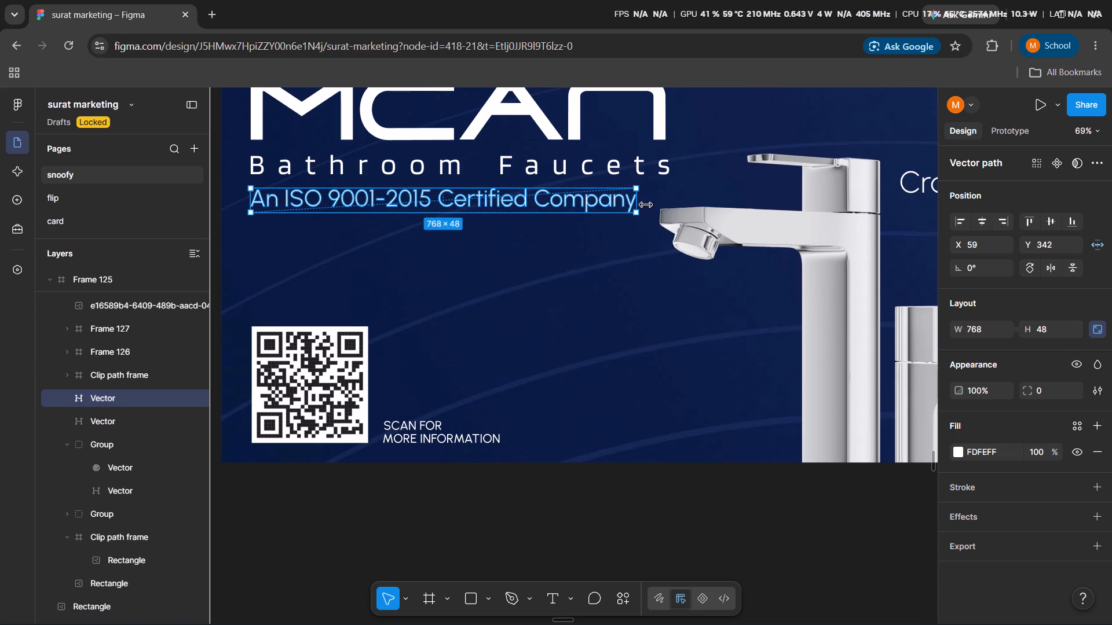
drag(646, 204, 672, 201)
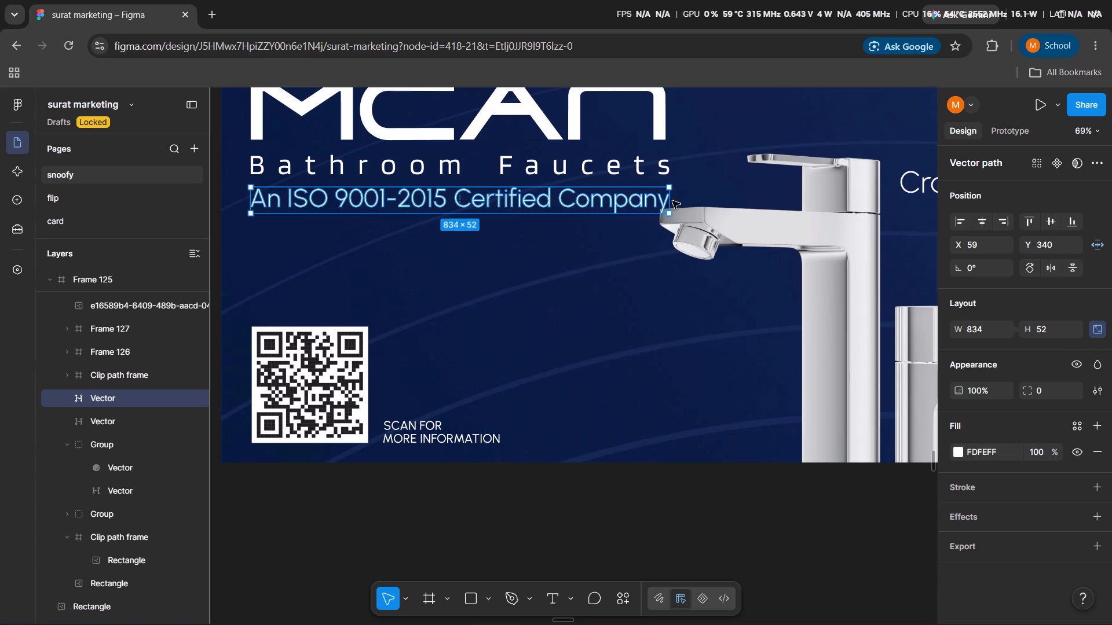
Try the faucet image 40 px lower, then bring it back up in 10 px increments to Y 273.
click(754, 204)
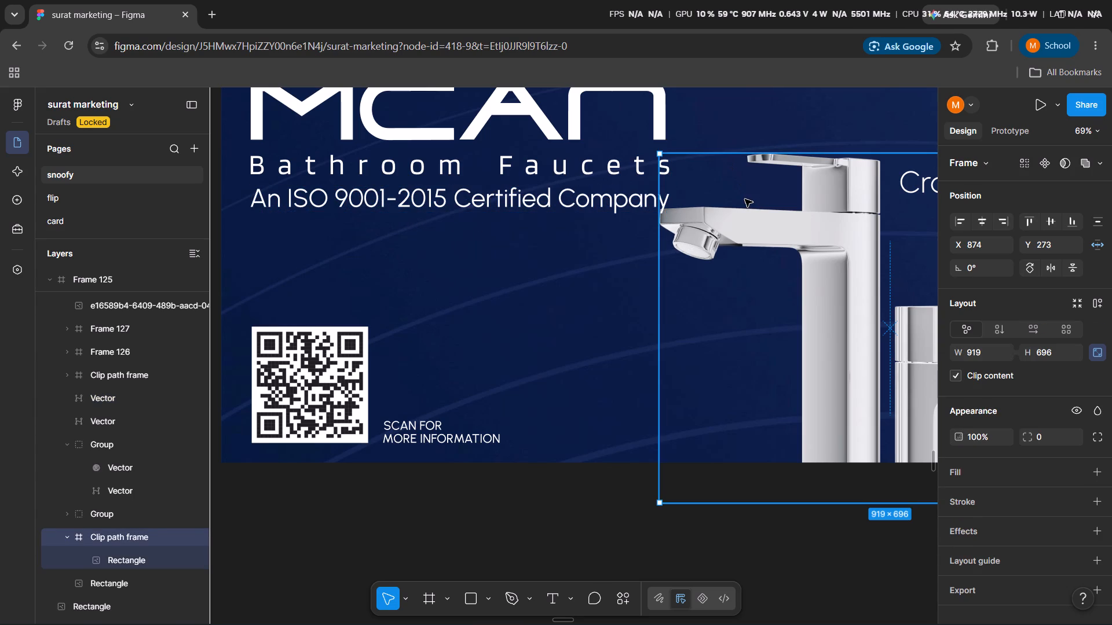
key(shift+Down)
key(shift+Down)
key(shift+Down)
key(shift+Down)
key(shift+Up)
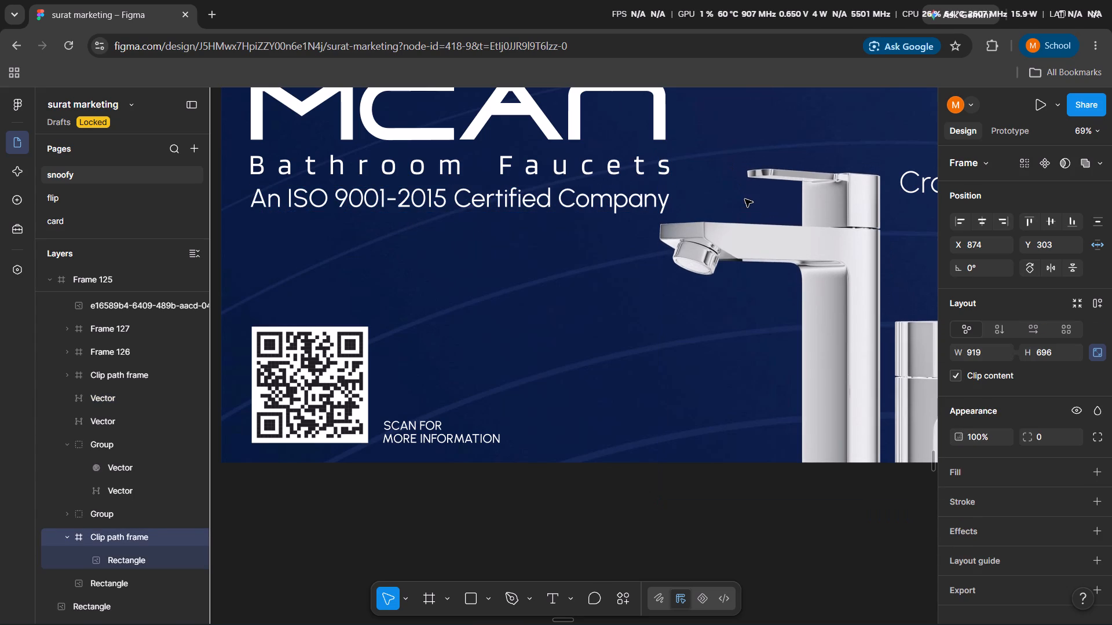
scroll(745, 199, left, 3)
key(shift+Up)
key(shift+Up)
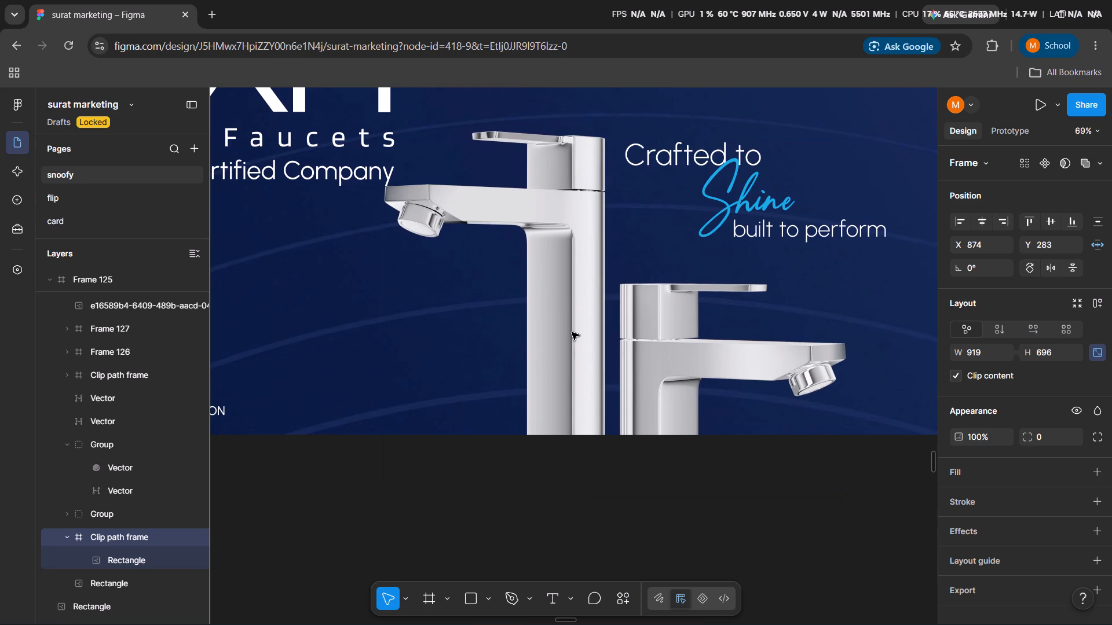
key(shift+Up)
Scale the faucet image down to about 865 × 655 and nudge it up to Y 298.
drag(847, 124, 828, 141)
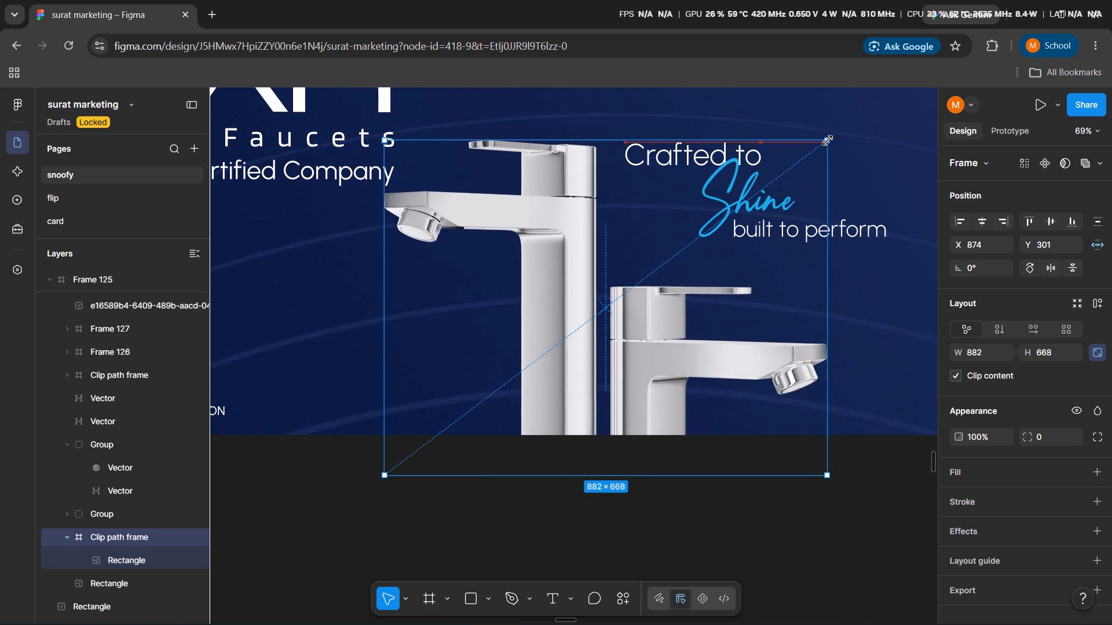
drag(828, 141, 803, 148)
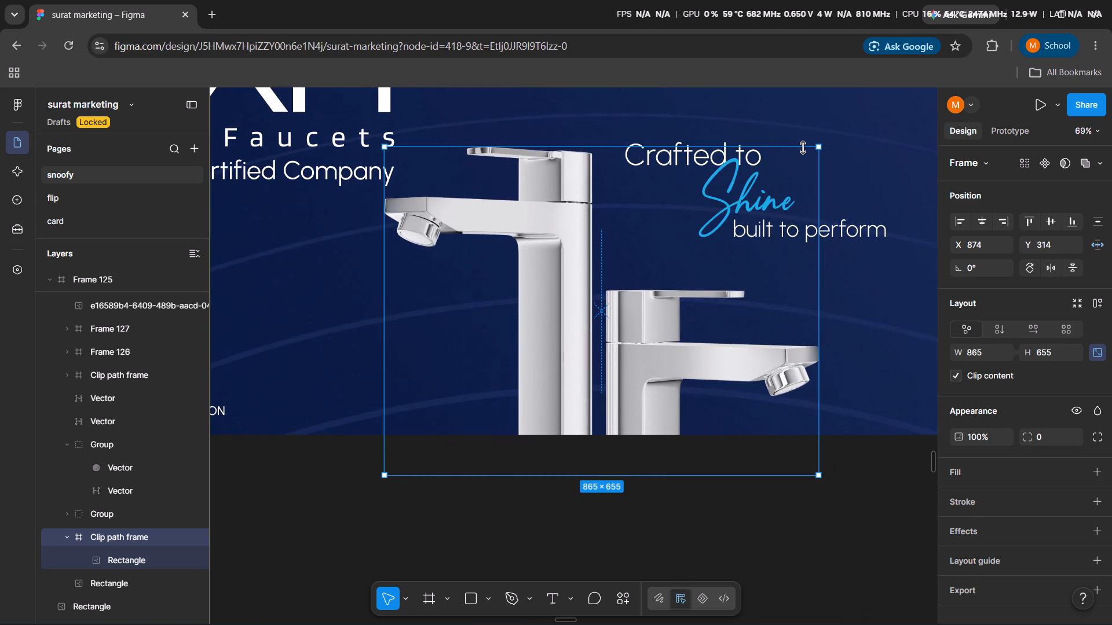
key(shift+Up)
key(shift+Up)
key(shift+Down)
key(shift+Up)
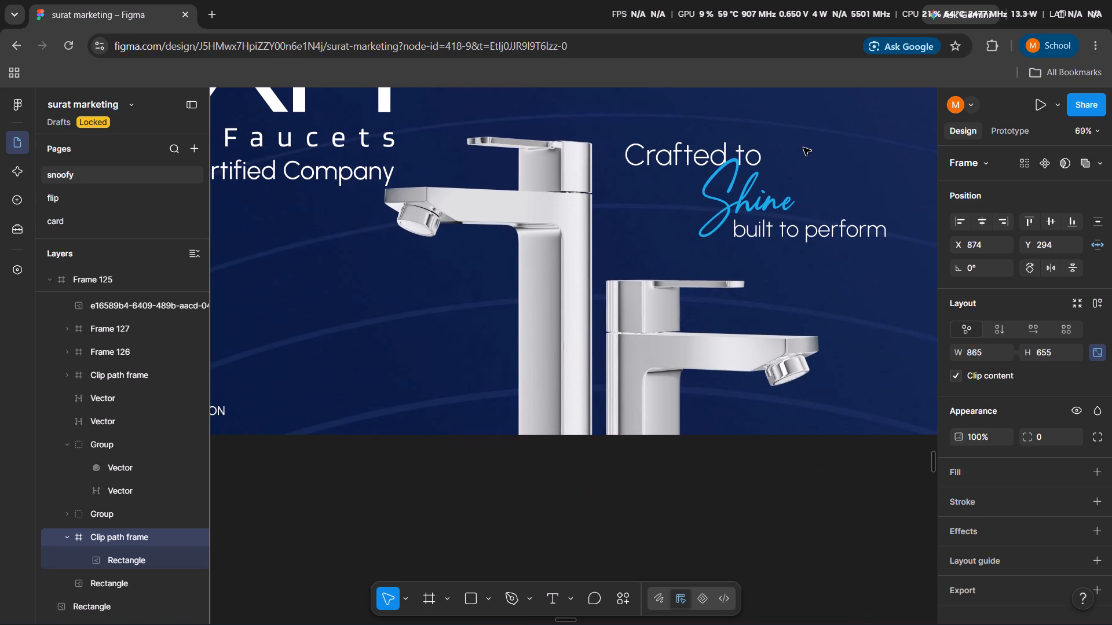
key(Down)
key(Down)
key(Down)
key(Down)
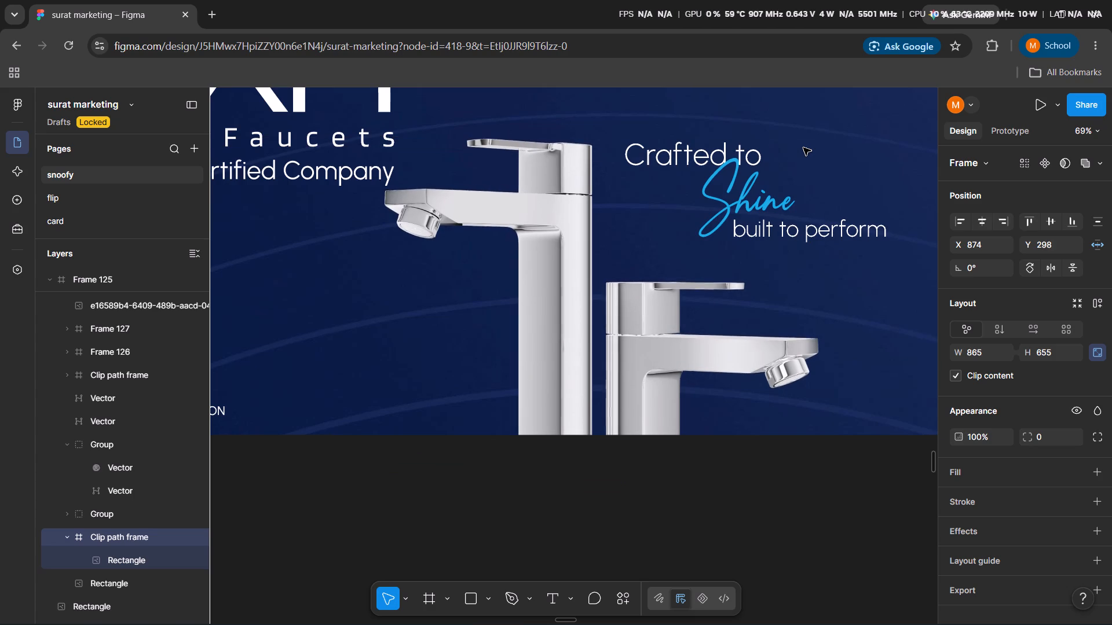
Move the Crafted to Shine tagline closer above the short faucet and scale it to about 488 × 188, at X 1316, Y 340.
click(781, 223)
drag(760, 222, 744, 234)
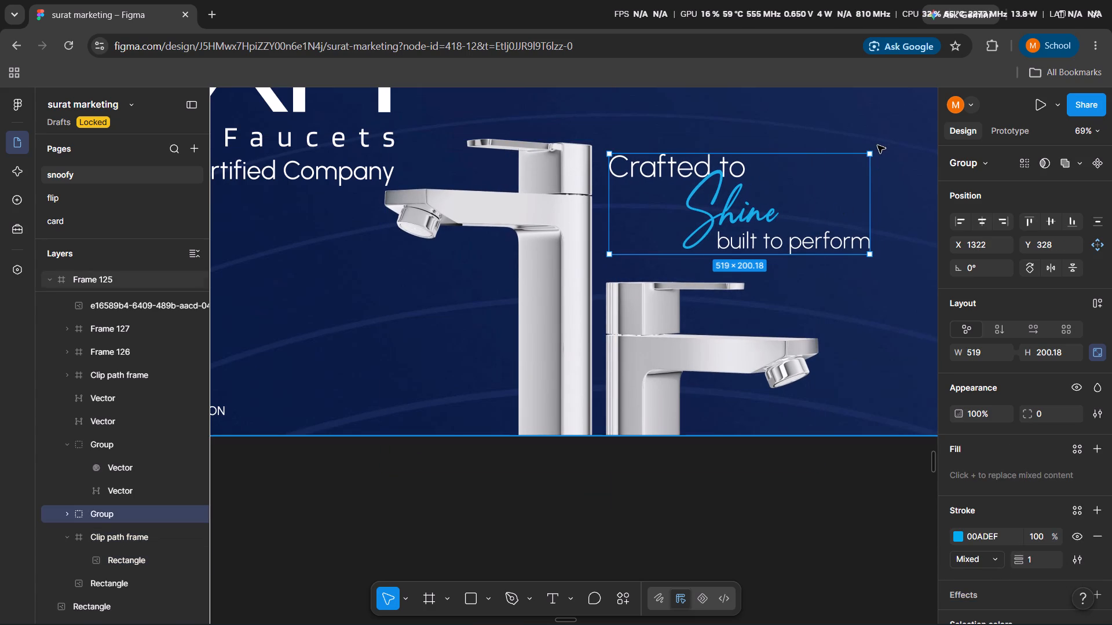
drag(868, 156, 850, 163)
click(767, 223)
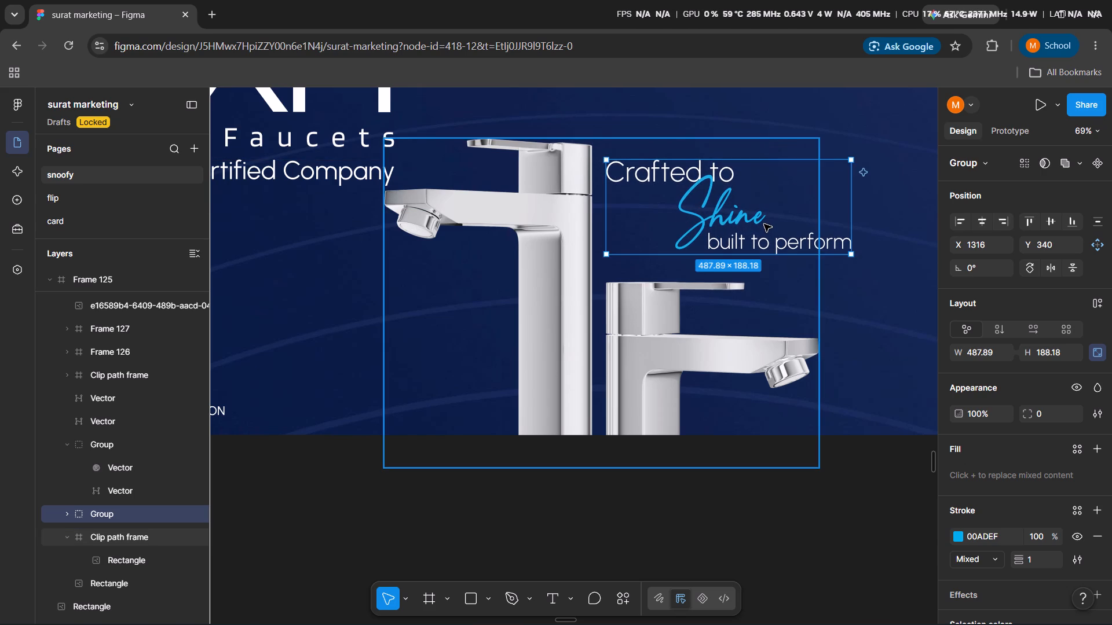
scroll(764, 224, left, 2)
click(661, 489)
Move the 7-year warranty badge up to about X 2162, Y 289, vertically centred with the tagline area.
scroll(661, 489, left, 3)
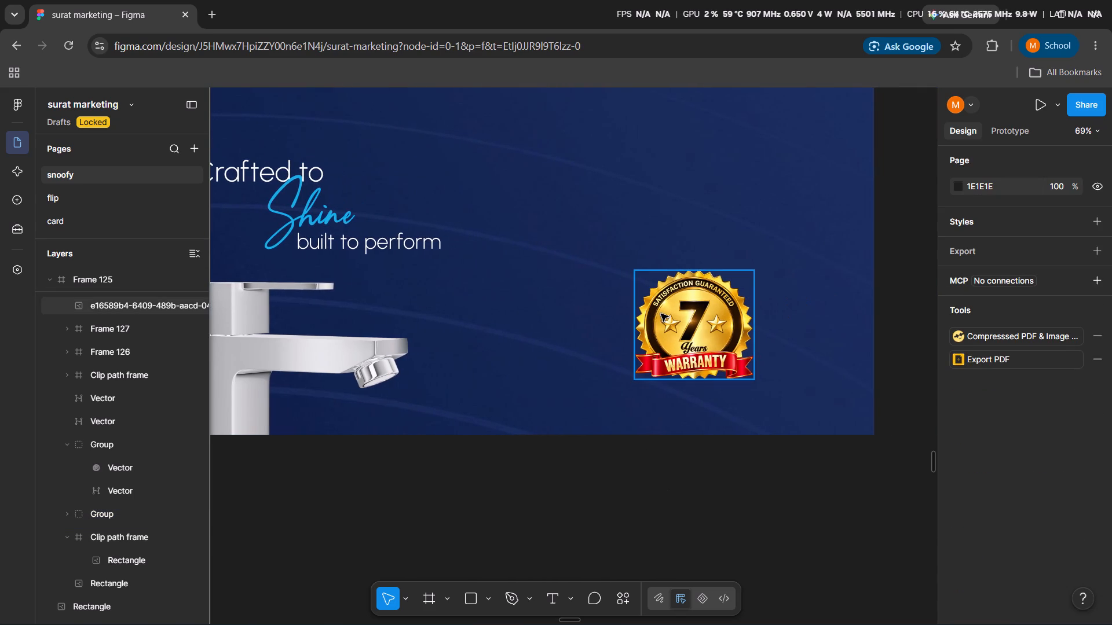
click(661, 314)
drag(670, 316, 663, 197)
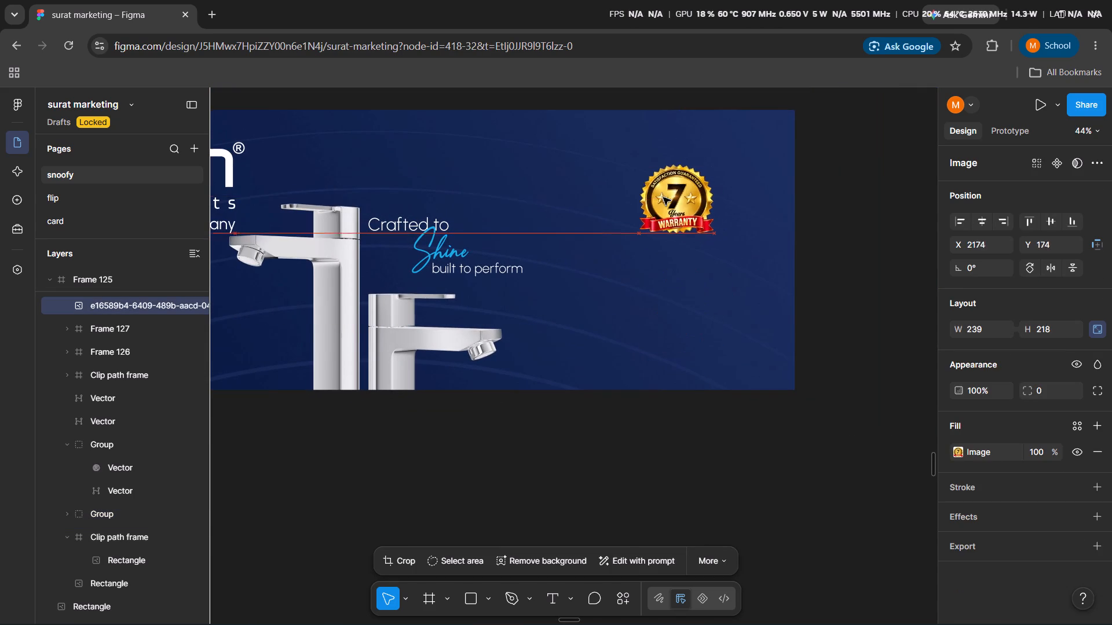
drag(663, 197, 662, 230)
scroll(662, 230, right, 1)
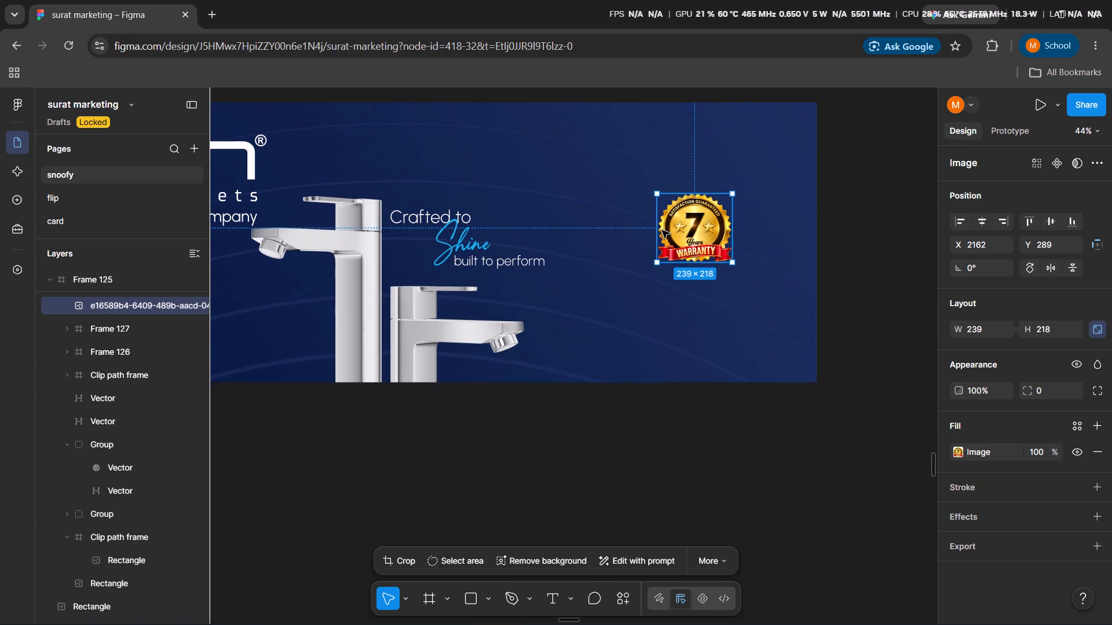
scroll(662, 230, right, 1)
click(532, 532)
Scale the MCAN logo, Bathroom Faucets text and ISO line together down to an overall width of about 815.
scroll(429, 354, right, 3)
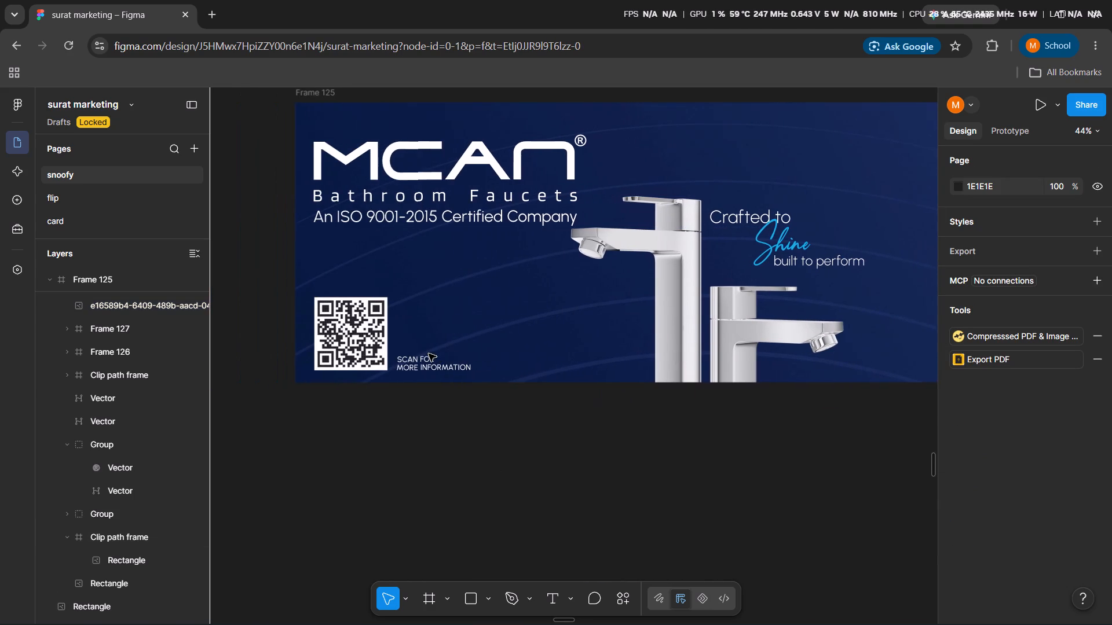
click(436, 212)
shift+click(466, 165)
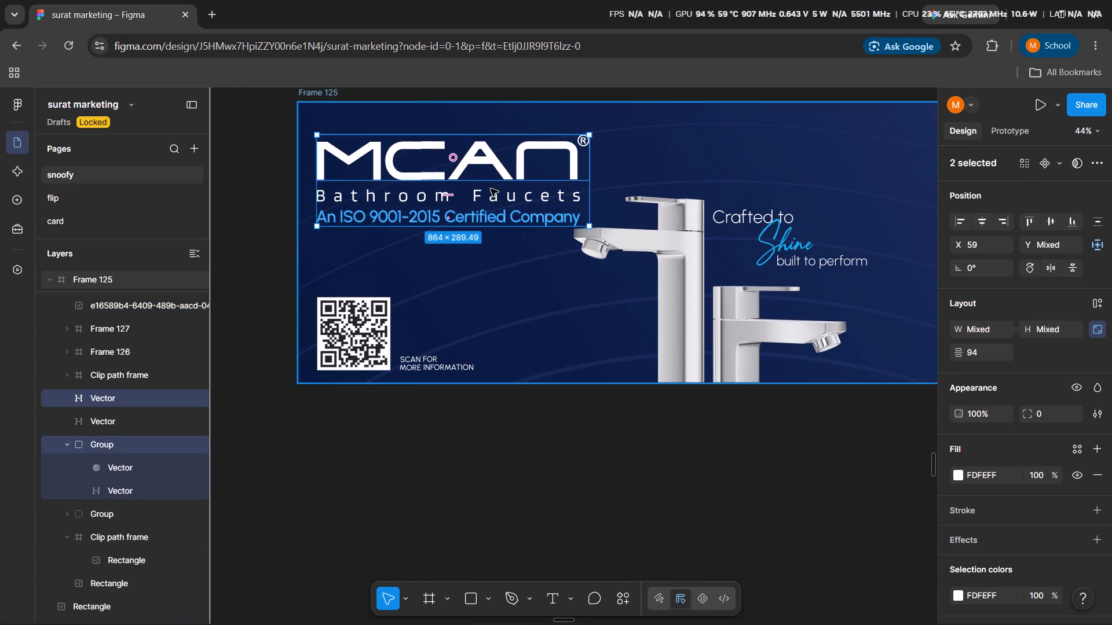
shift+click(578, 198)
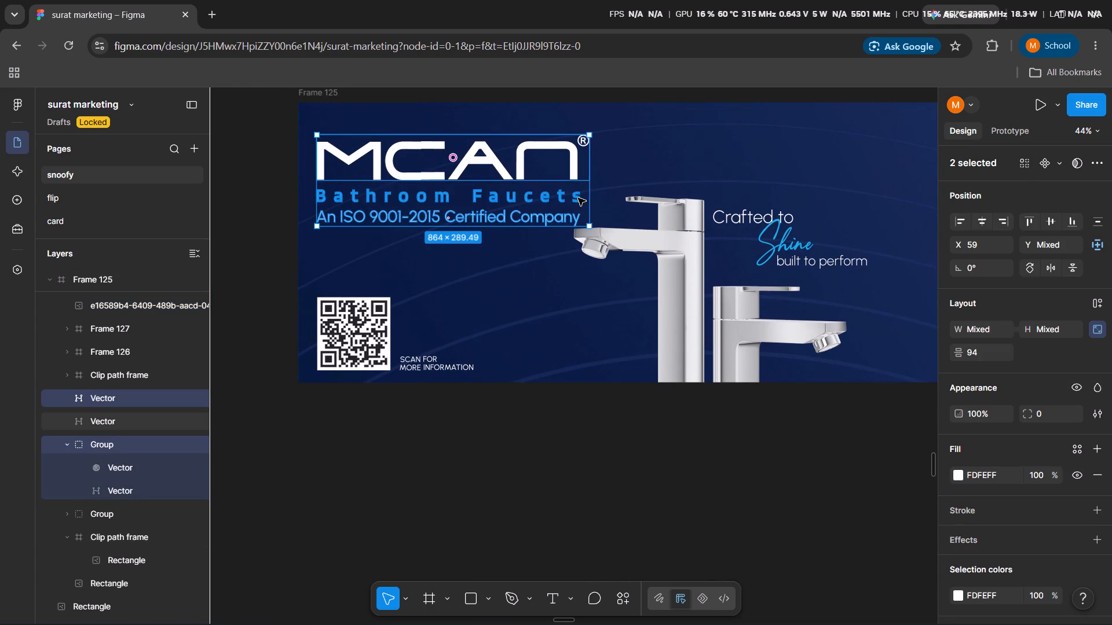
drag(592, 195, 580, 195)
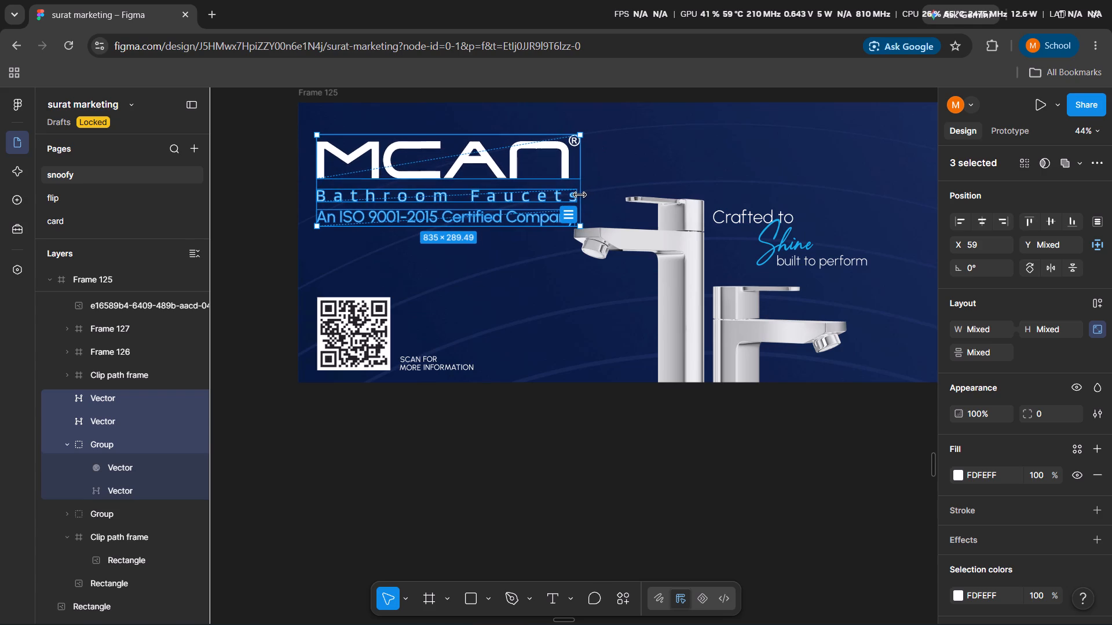
drag(580, 195, 576, 195)
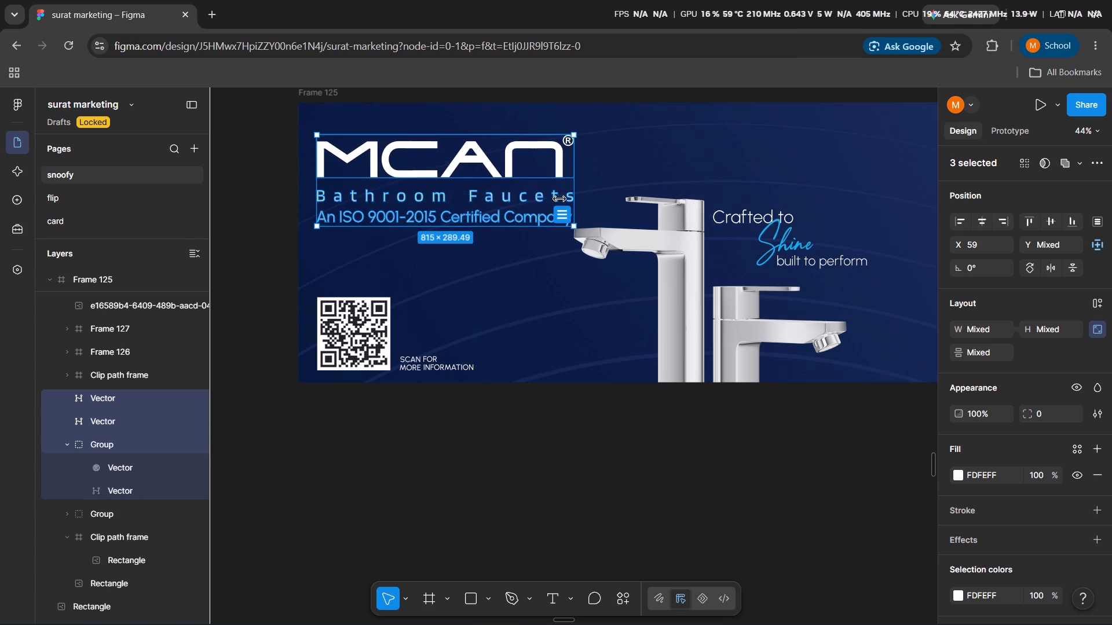
Scale the Bathroom Faucets text down so its end lines up with the N of the MCAN logo.
click(521, 189)
click(522, 193)
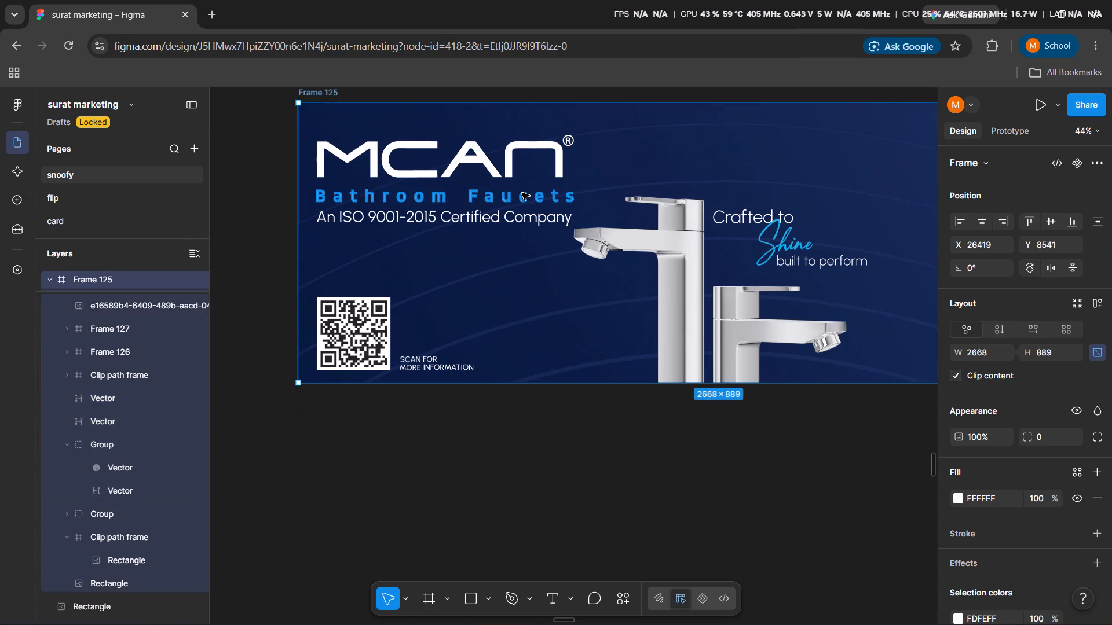
drag(576, 202, 570, 200)
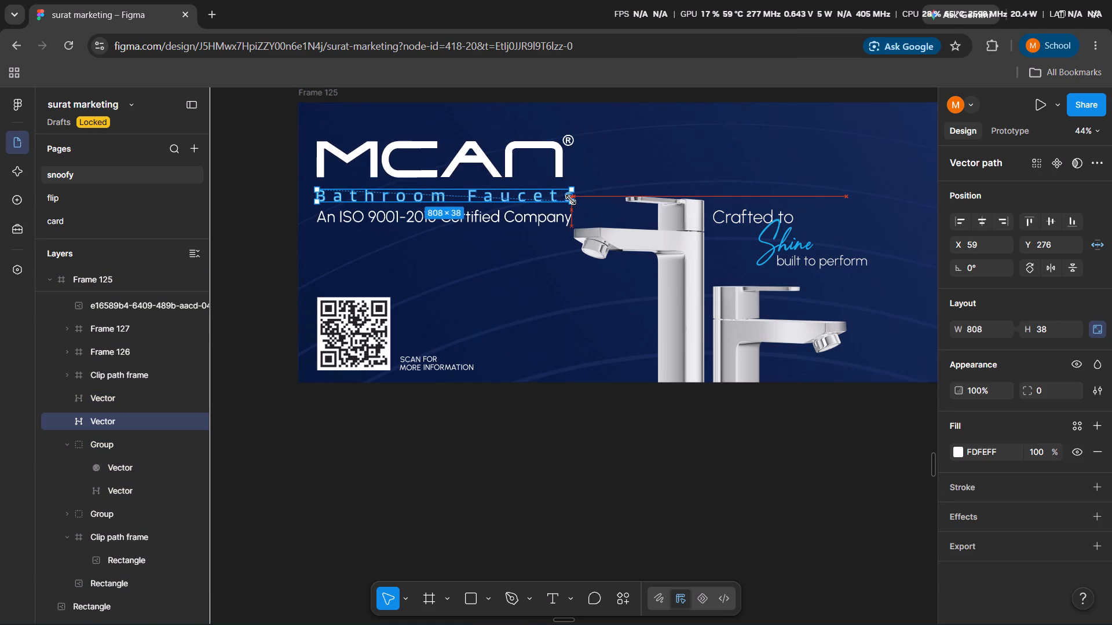
drag(570, 200, 565, 199)
Scale the ISO certification line down to about 780 × 49 so it ends level with the Bathroom Faucets text.
click(556, 226)
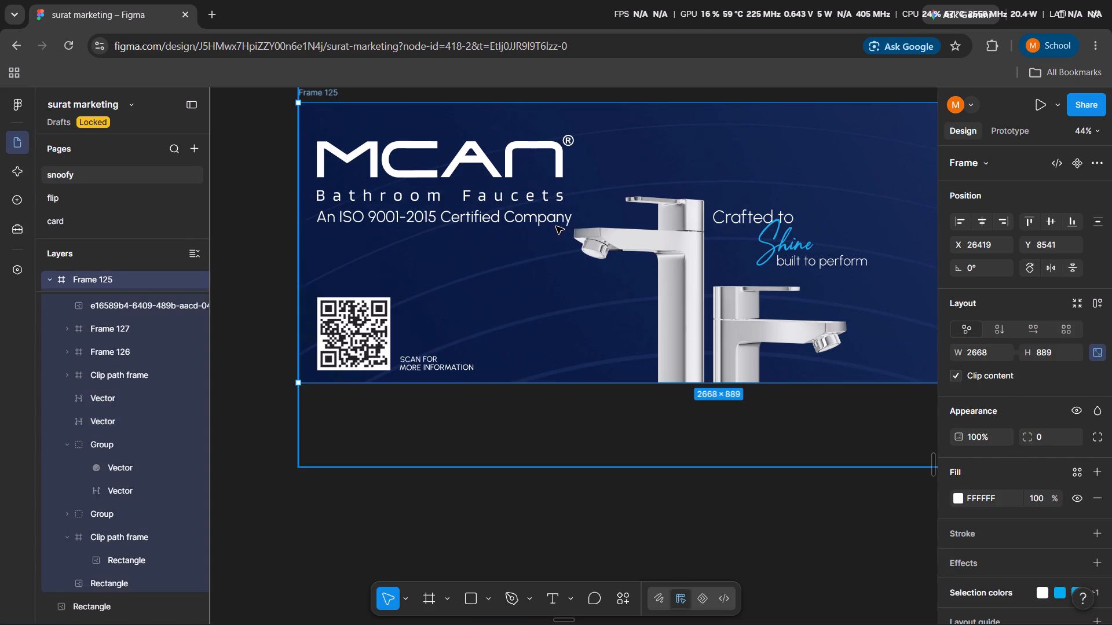
click(561, 216)
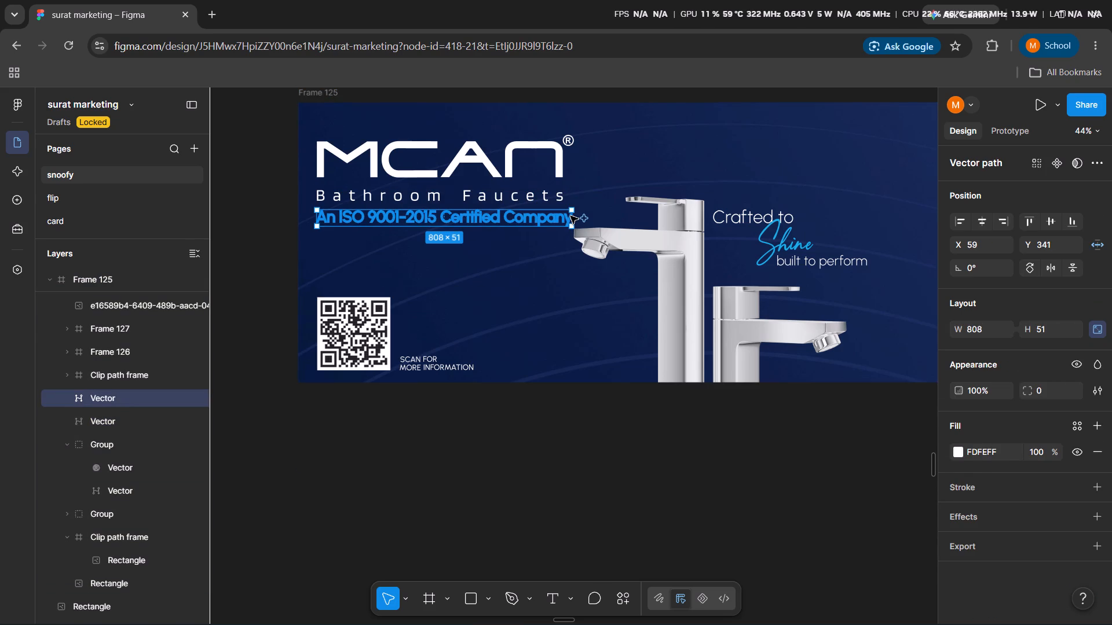
drag(574, 221, 563, 221)
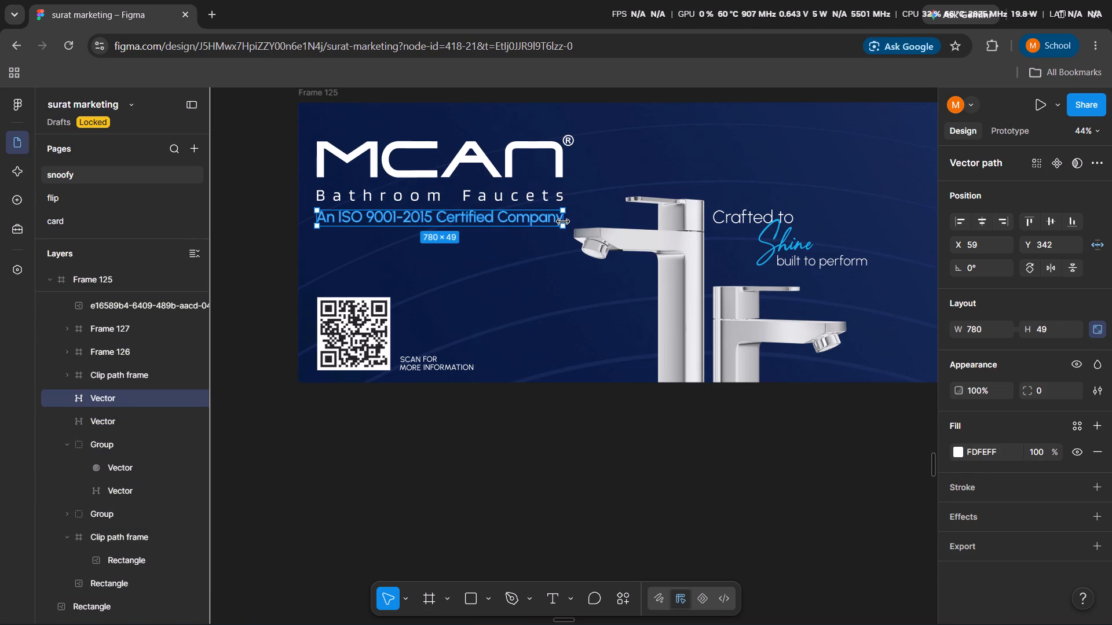
click(295, 178)
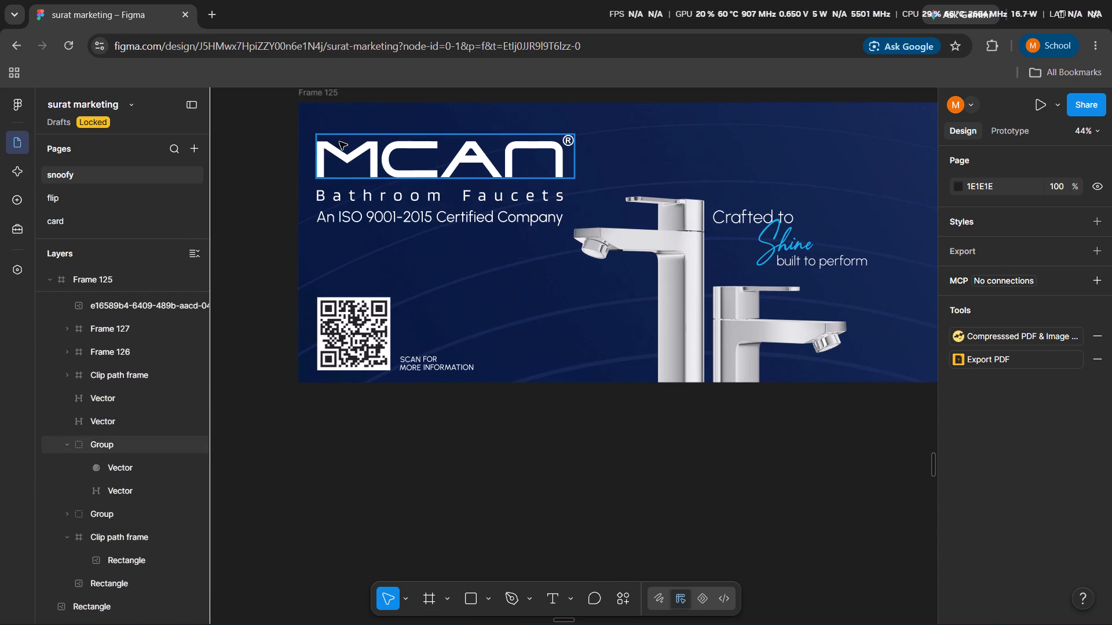
click(280, 189)
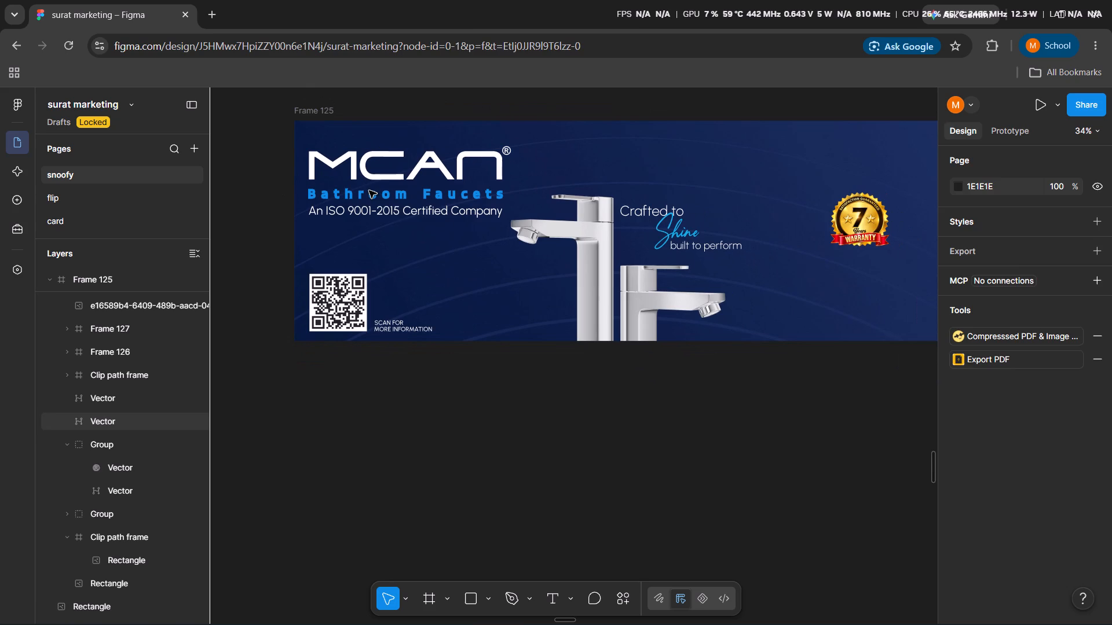
Set the vertical spacing between the MCAN logo and the Bathroom Faucets text to 20.
click(369, 190)
shift+click(385, 175)
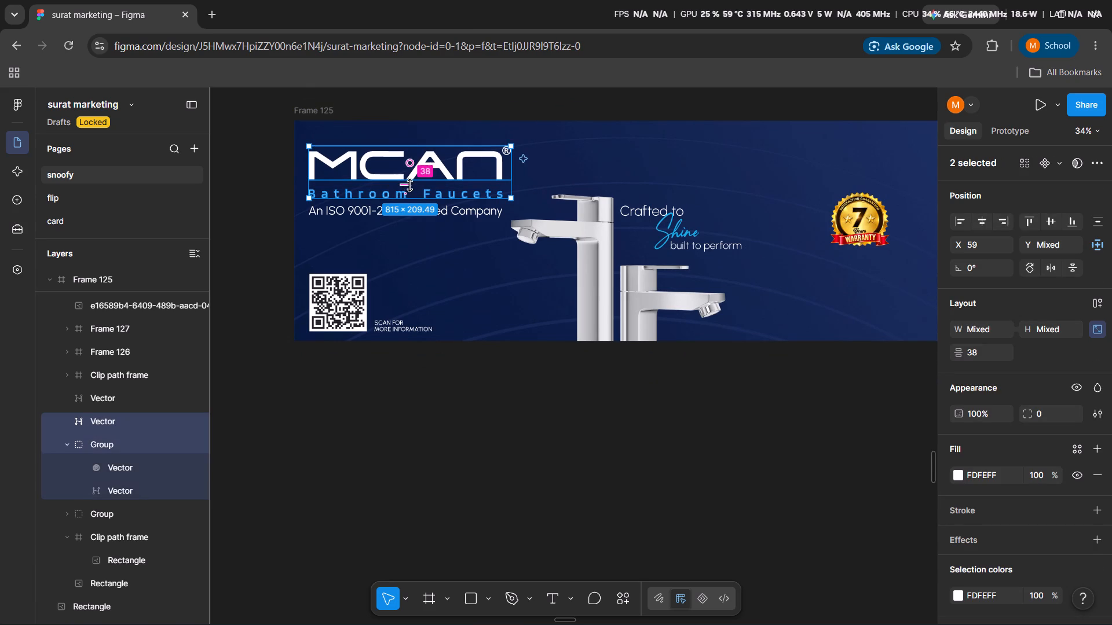
click(408, 185)
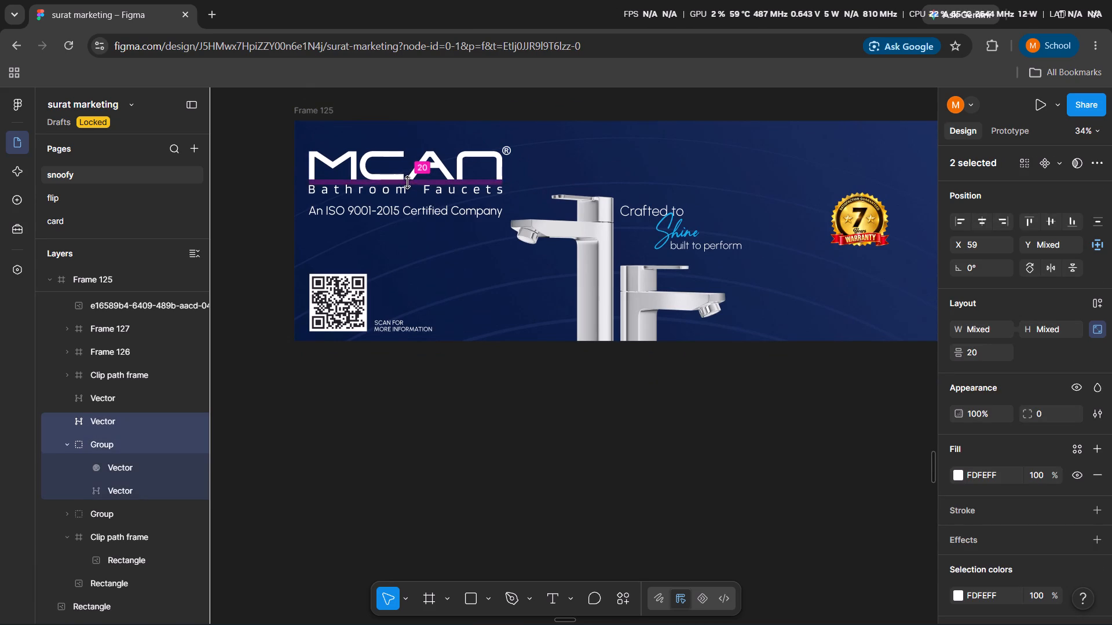
double_click(976, 356)
key(Down)
key(Down)
key(Down)
key(Down)
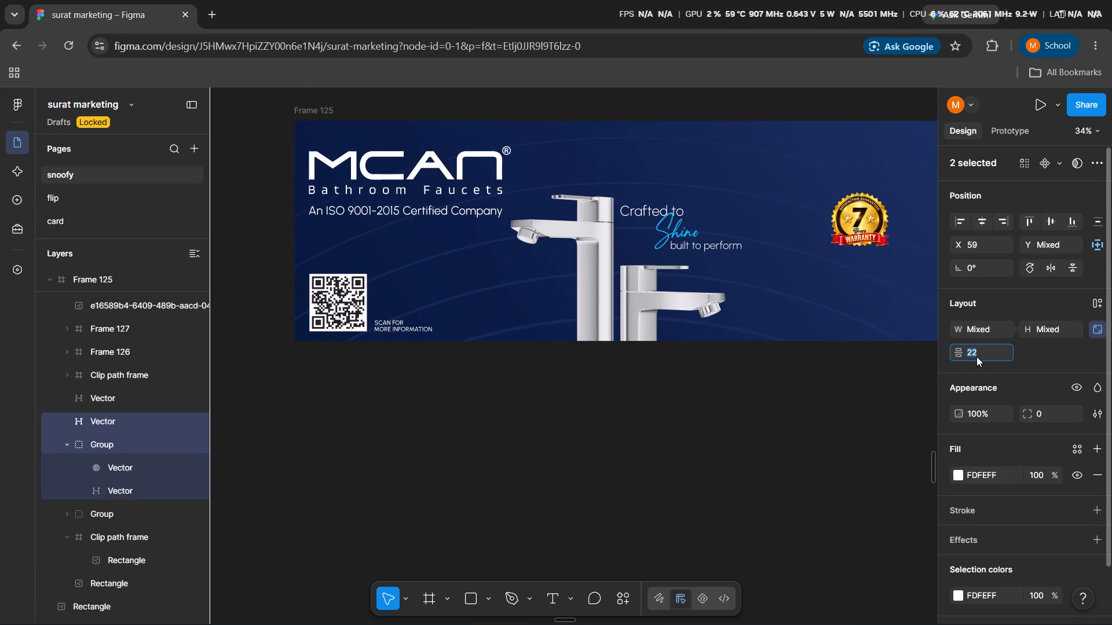
key(Down)
key(Down)
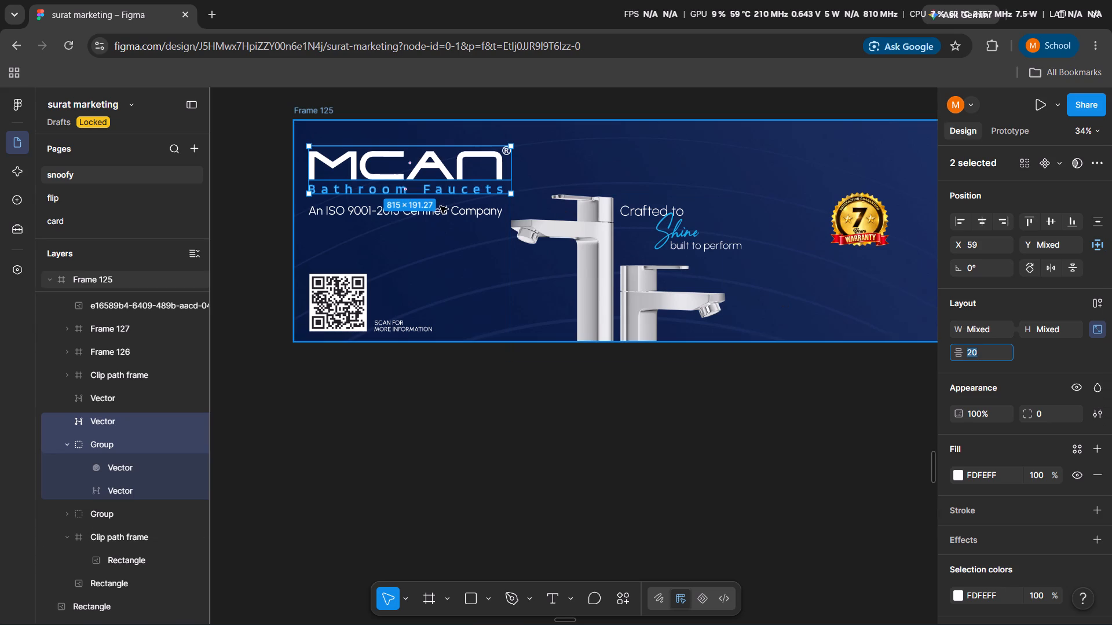
Move the ISO certification line up to Y 332, closer beneath the Bathroom Faucets text.
click(442, 211)
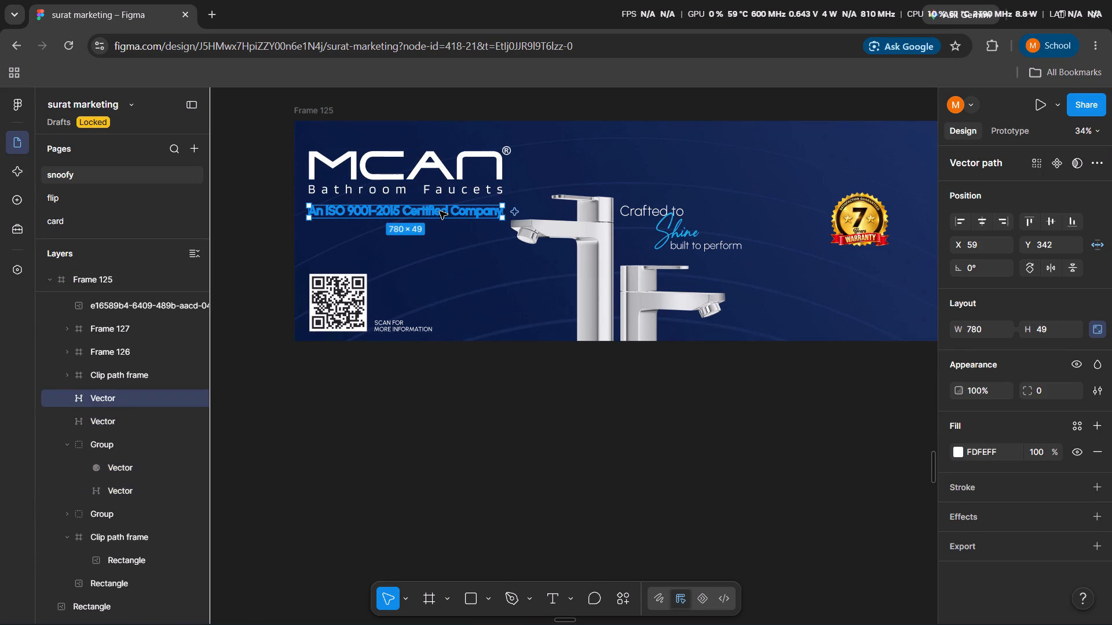
click(440, 211)
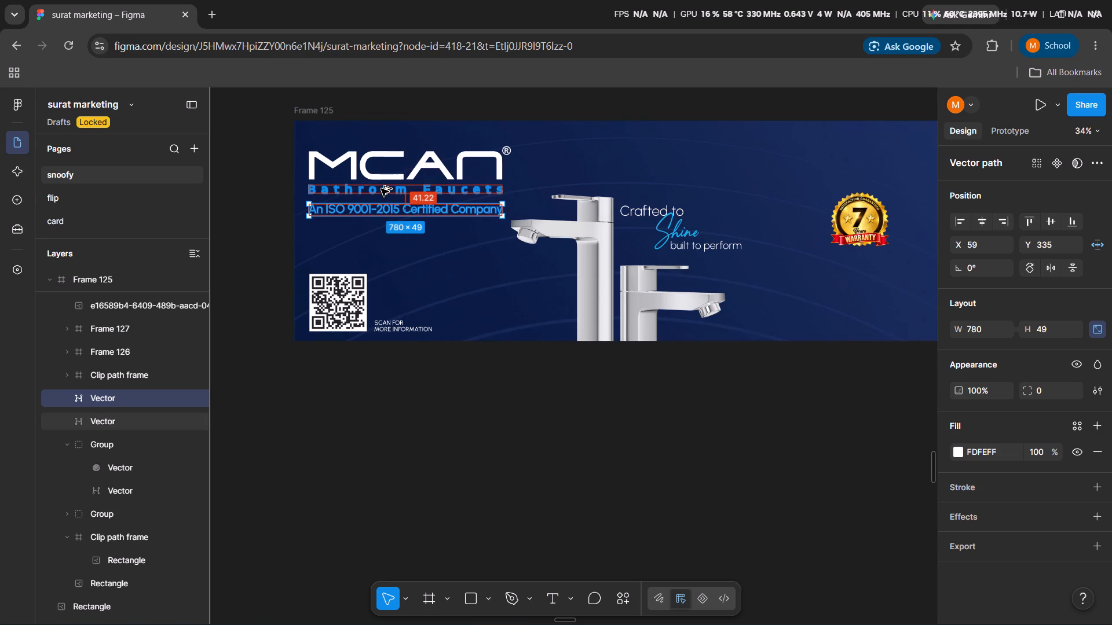
key(Up)
key(Up)
key(Up)
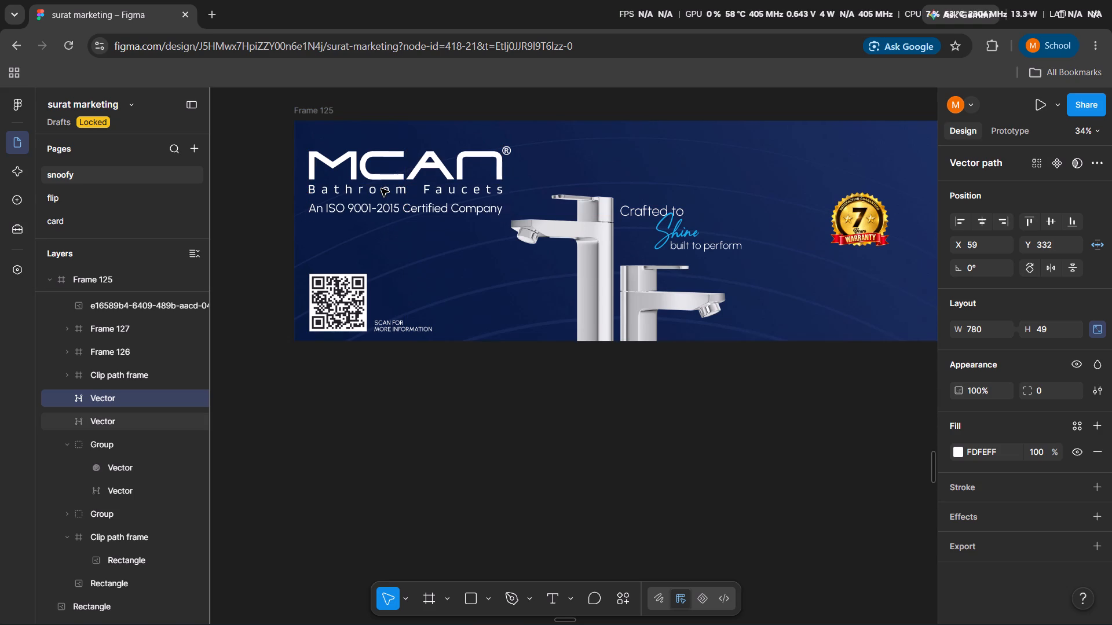
click(244, 150)
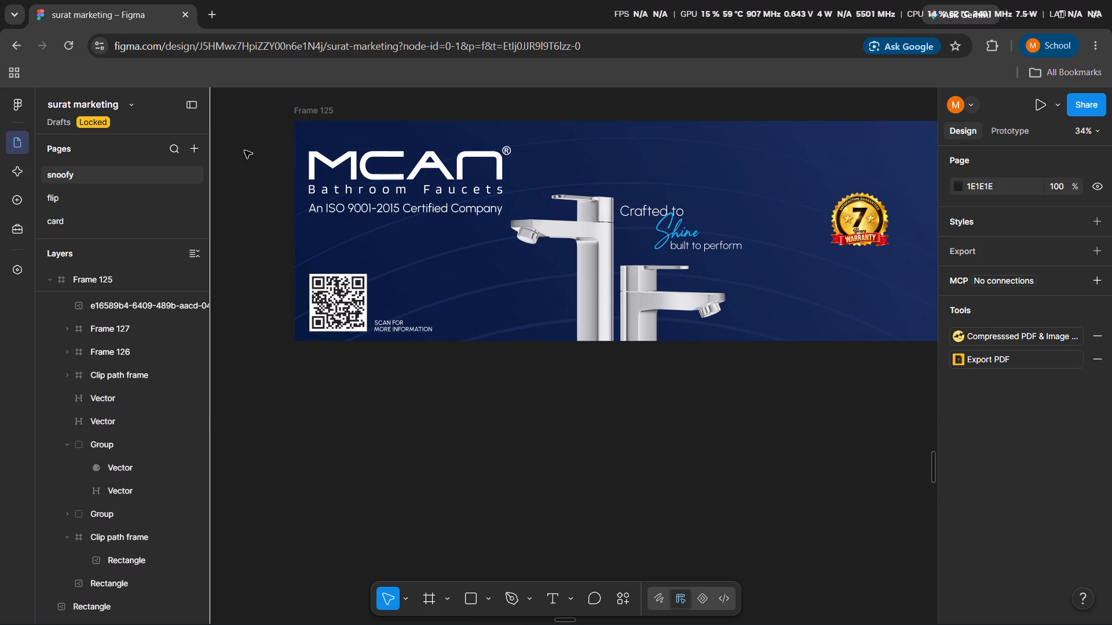
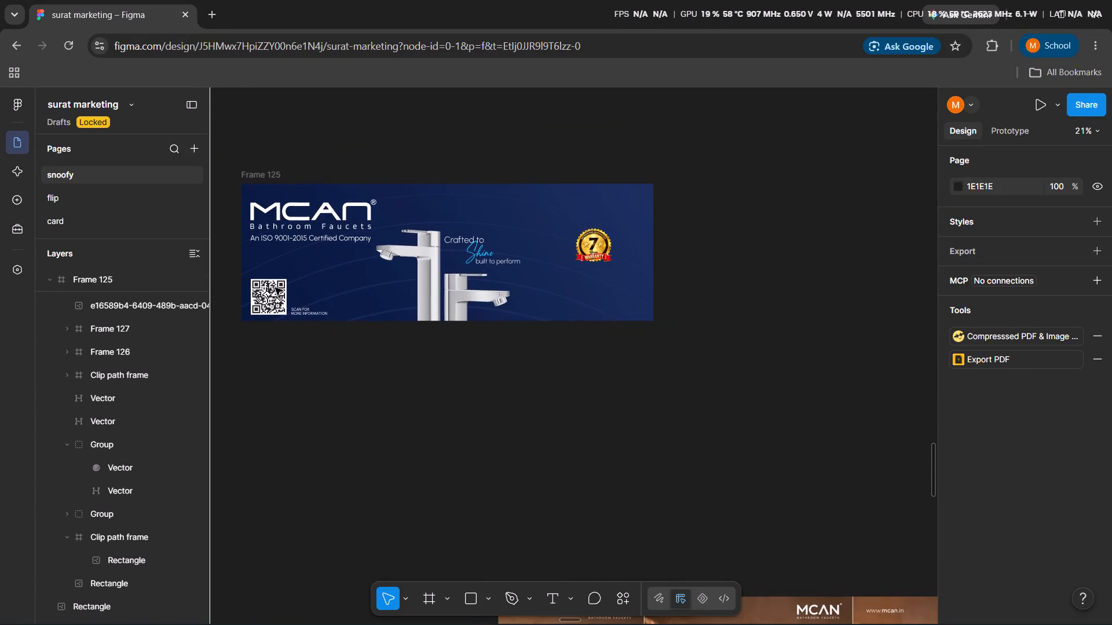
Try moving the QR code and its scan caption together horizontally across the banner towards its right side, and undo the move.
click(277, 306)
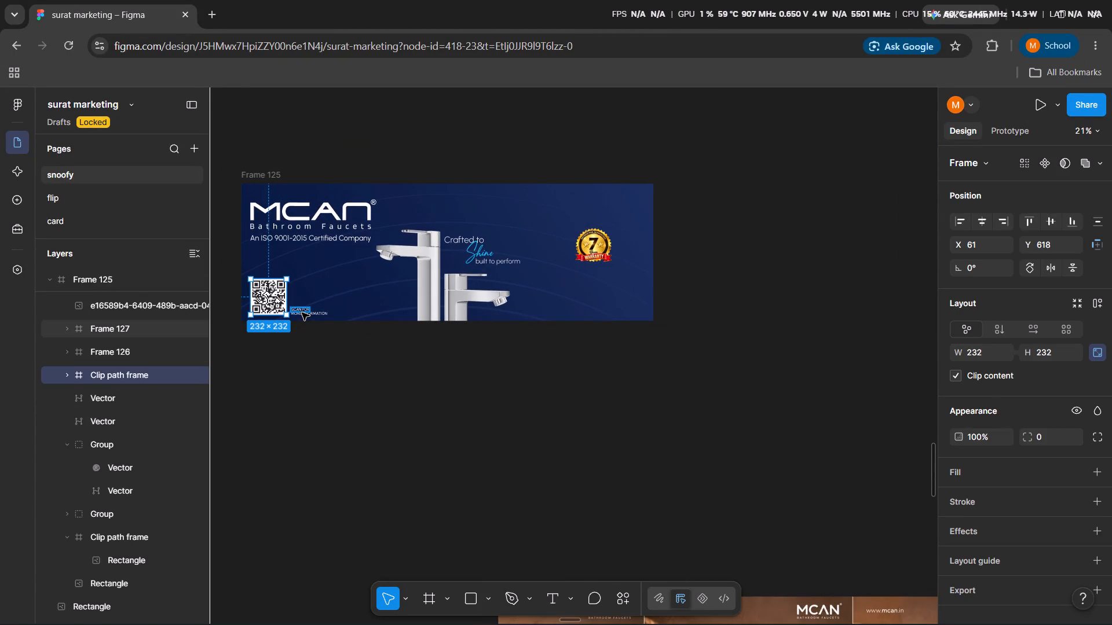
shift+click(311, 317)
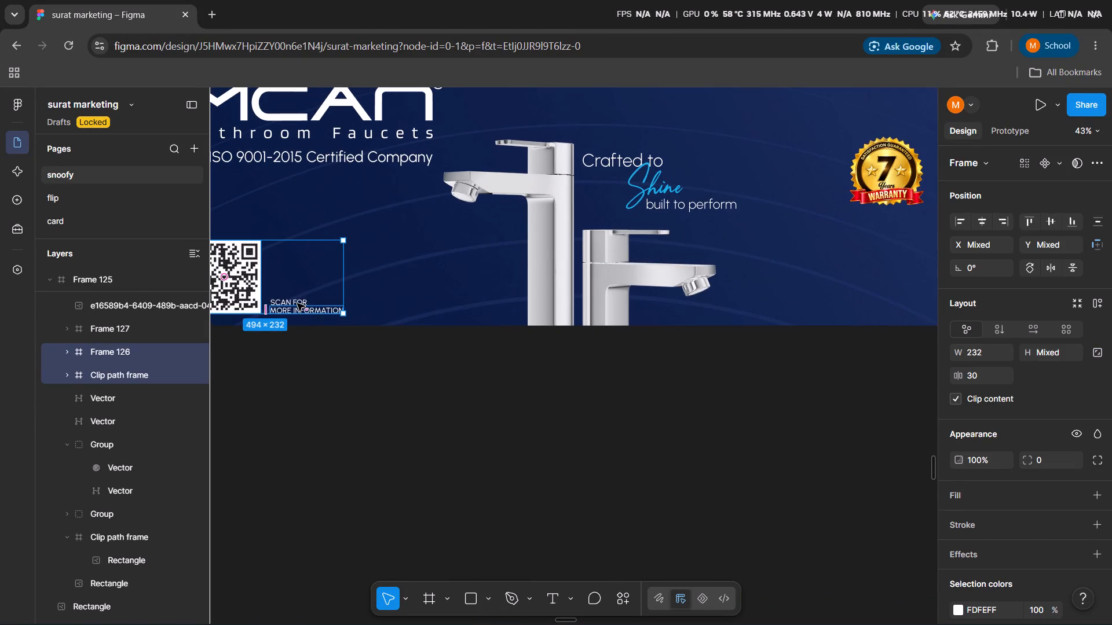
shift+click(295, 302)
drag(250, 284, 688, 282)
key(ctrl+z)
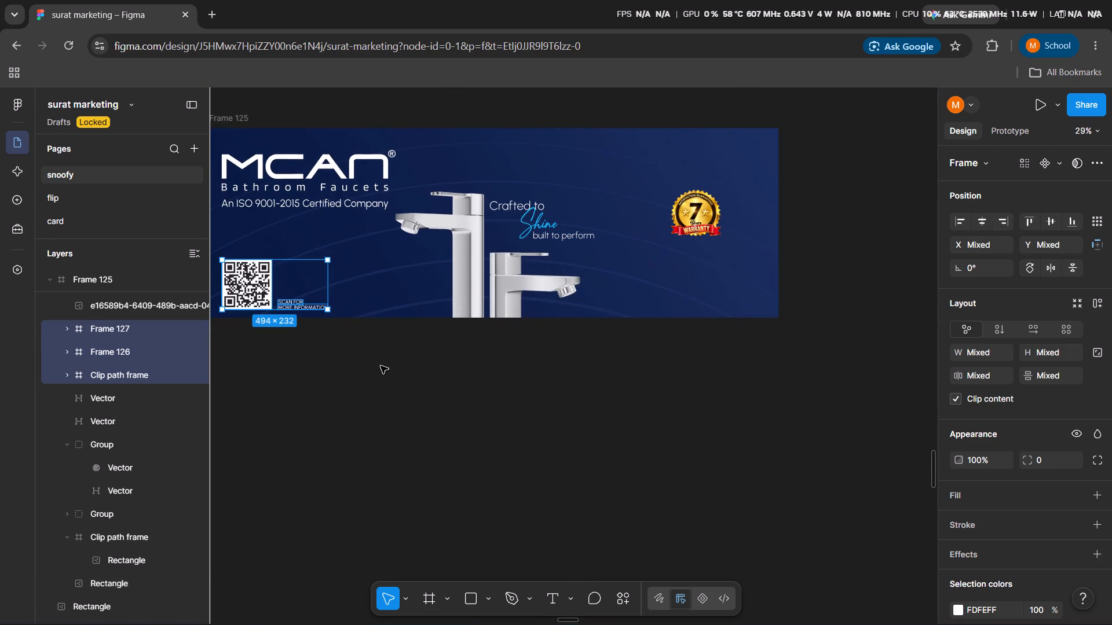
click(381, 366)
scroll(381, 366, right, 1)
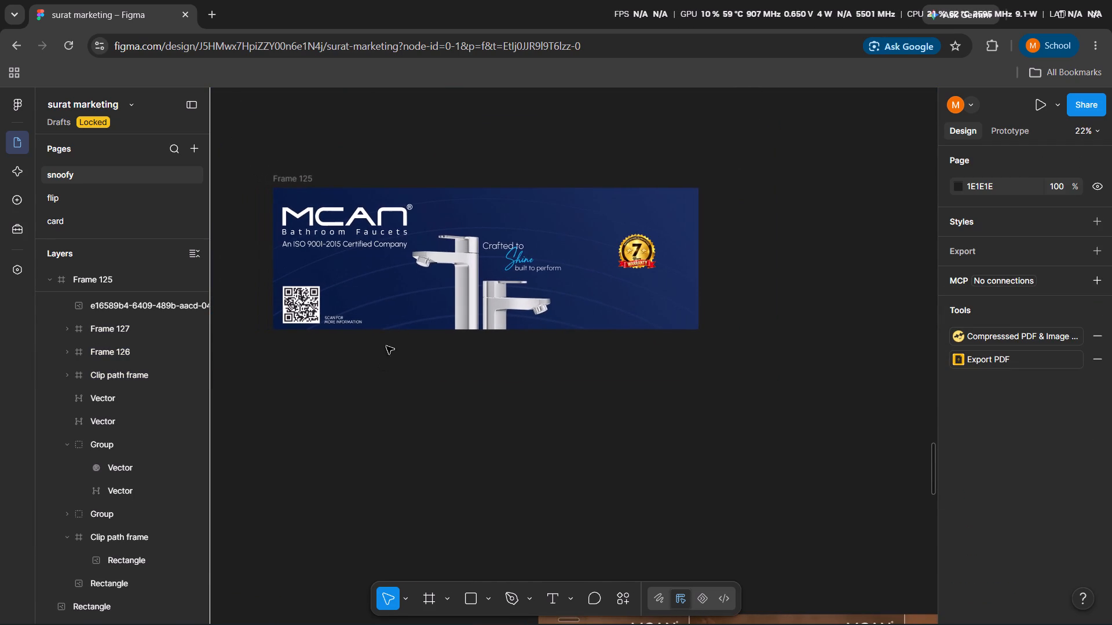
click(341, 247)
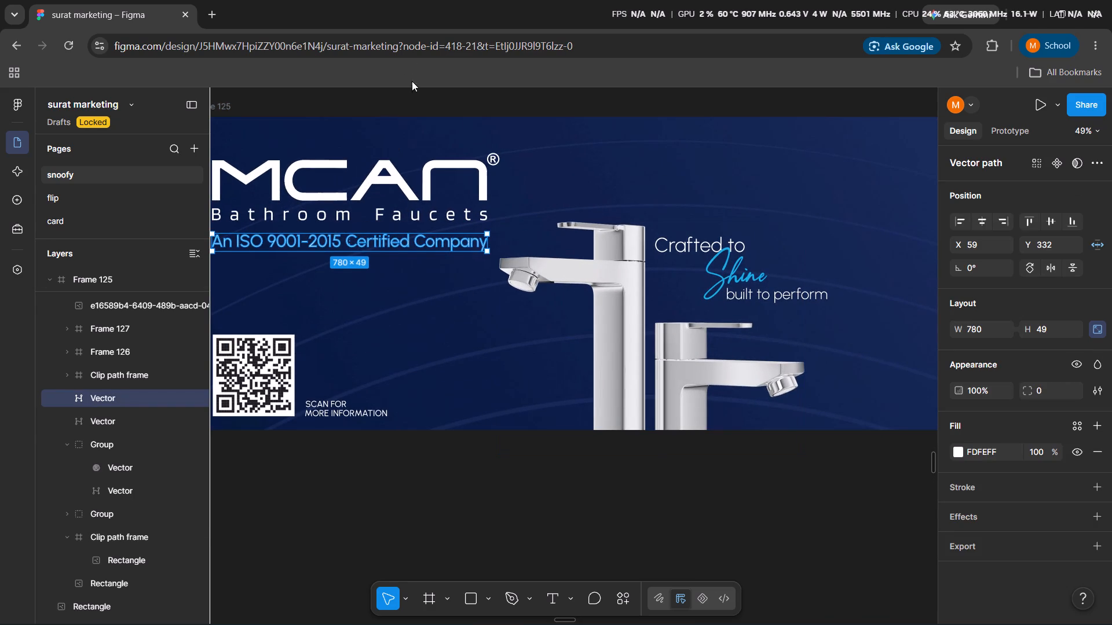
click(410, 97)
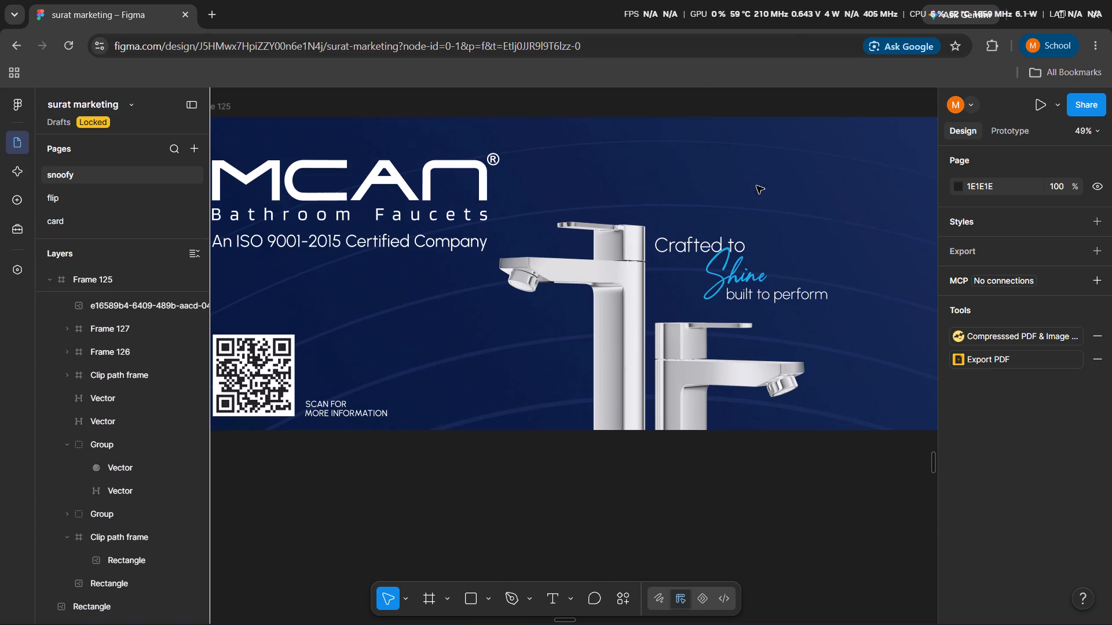
Select the 7-year warranty badge image beside the tagline on the banner.
scroll(641, 306, left, 1)
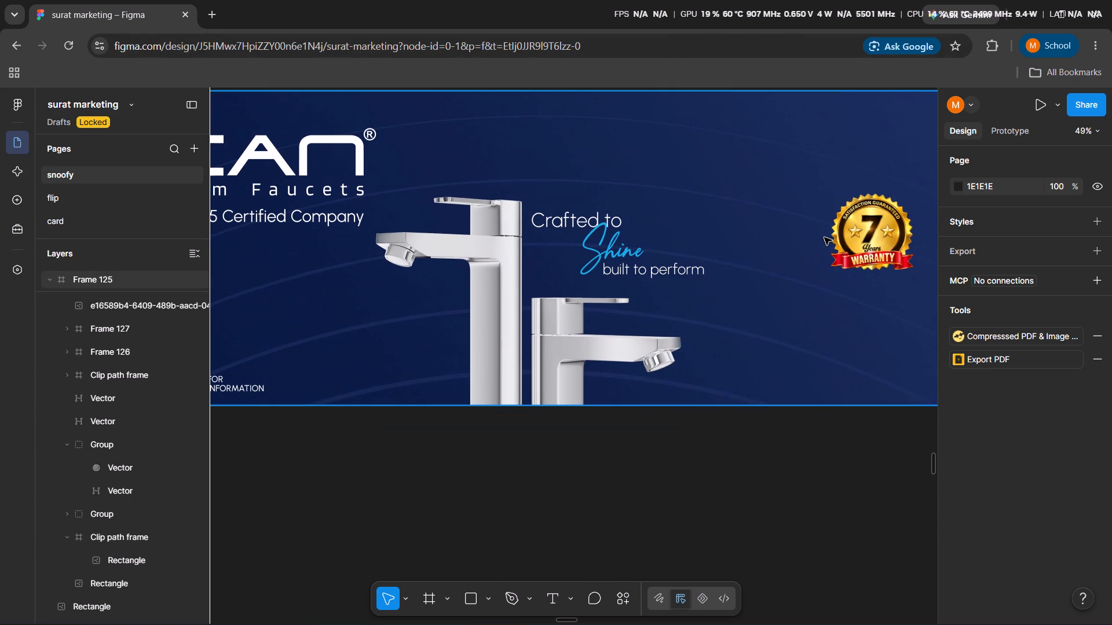
scroll(824, 237, left, 1)
click(860, 234)
scroll(860, 234, left, 1)
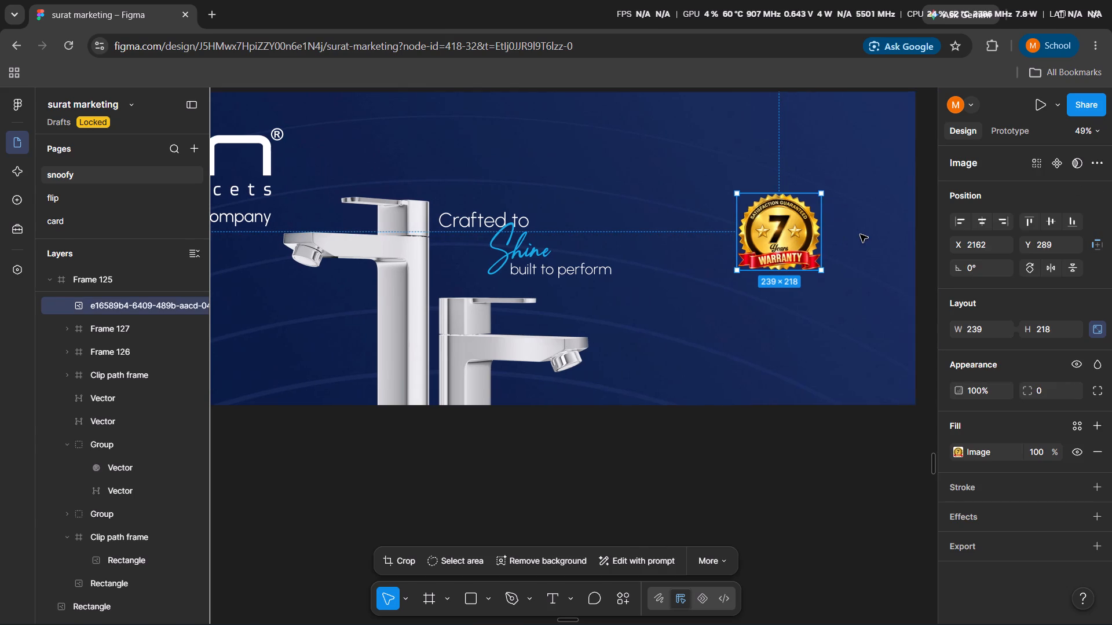
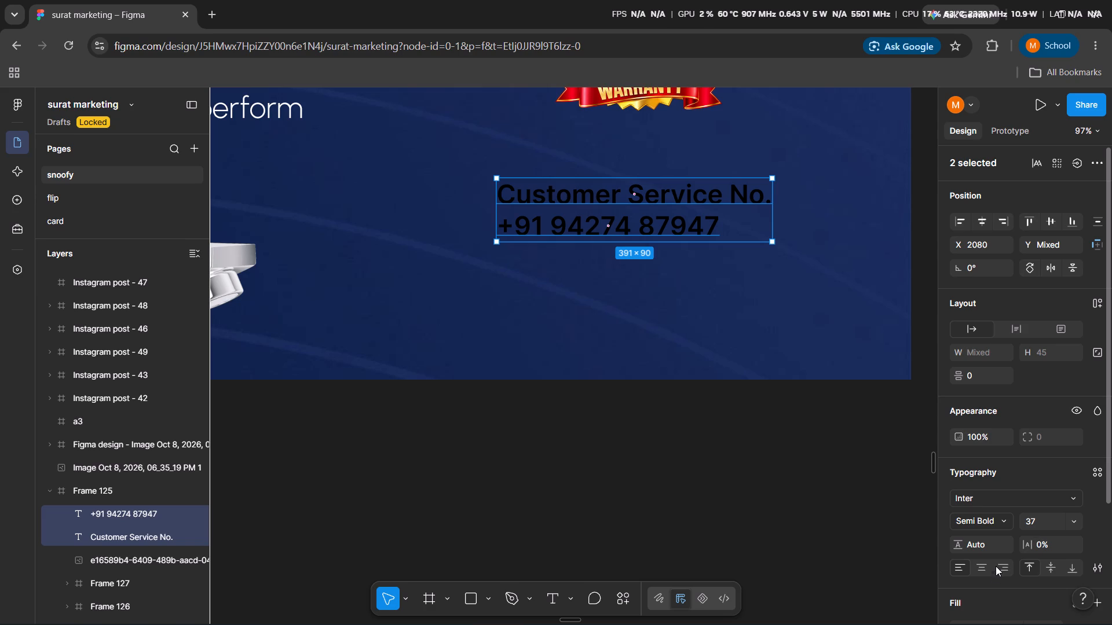
Centre-align the text of the two selected layers, the "Customer Service No." line and the phone number below it.
click(988, 570)
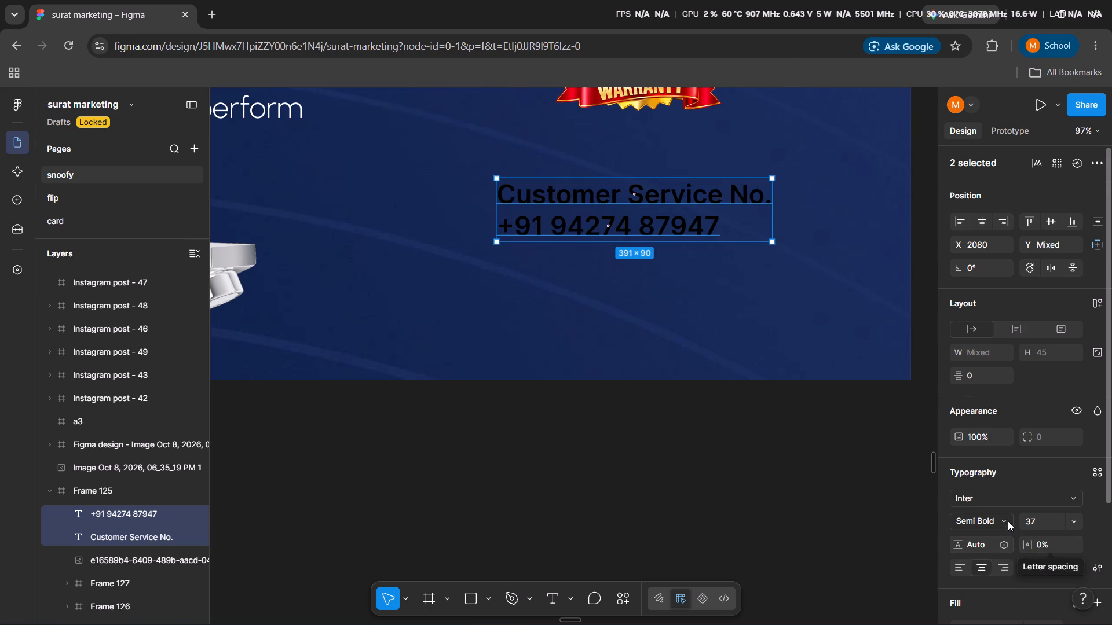
Change the fill of both customer service text lines to white and deselect them.
scroll(987, 499, down, 1)
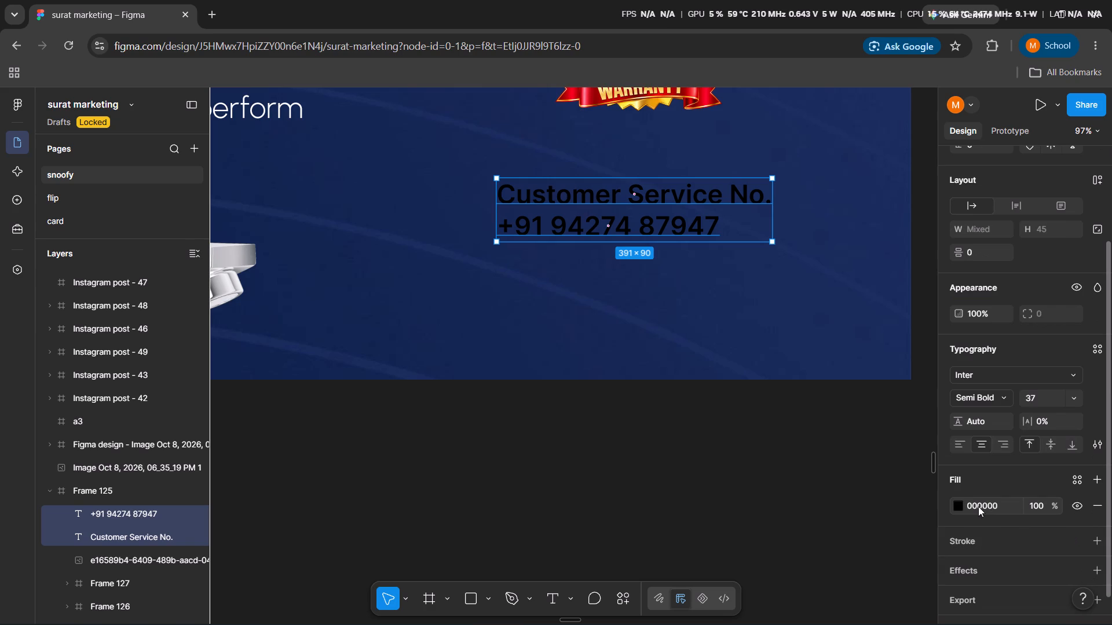
click(960, 505)
drag(796, 332, 709, 211)
click(584, 454)
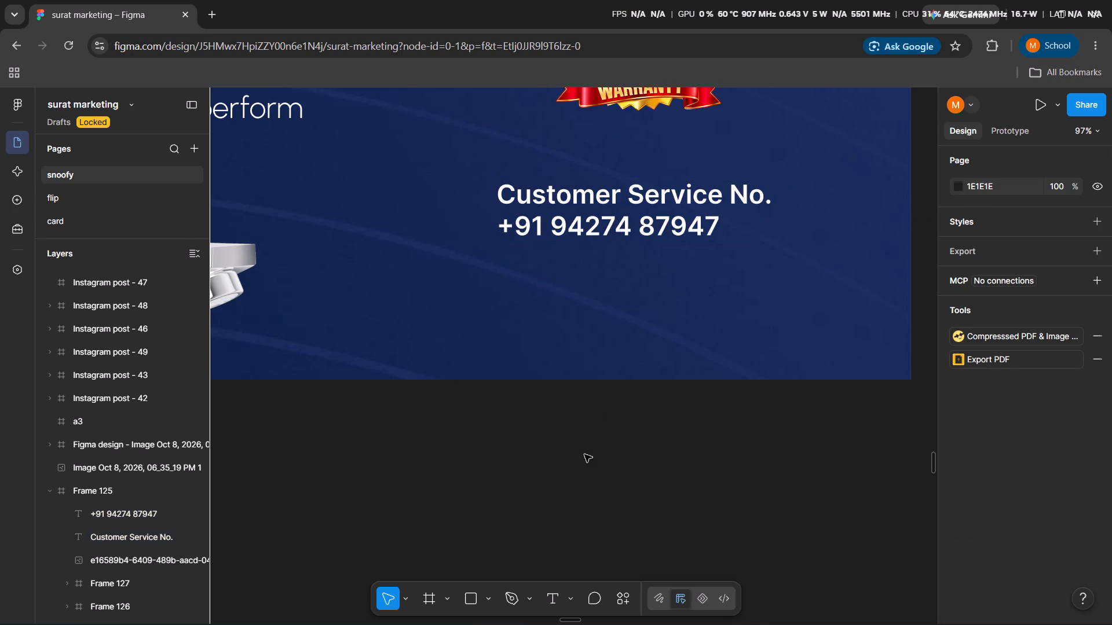
Switch from the Figma banner to the ChatGPT conversation containing the warranty badge and customer service text.
key(Tab)
key(alt+Tab)
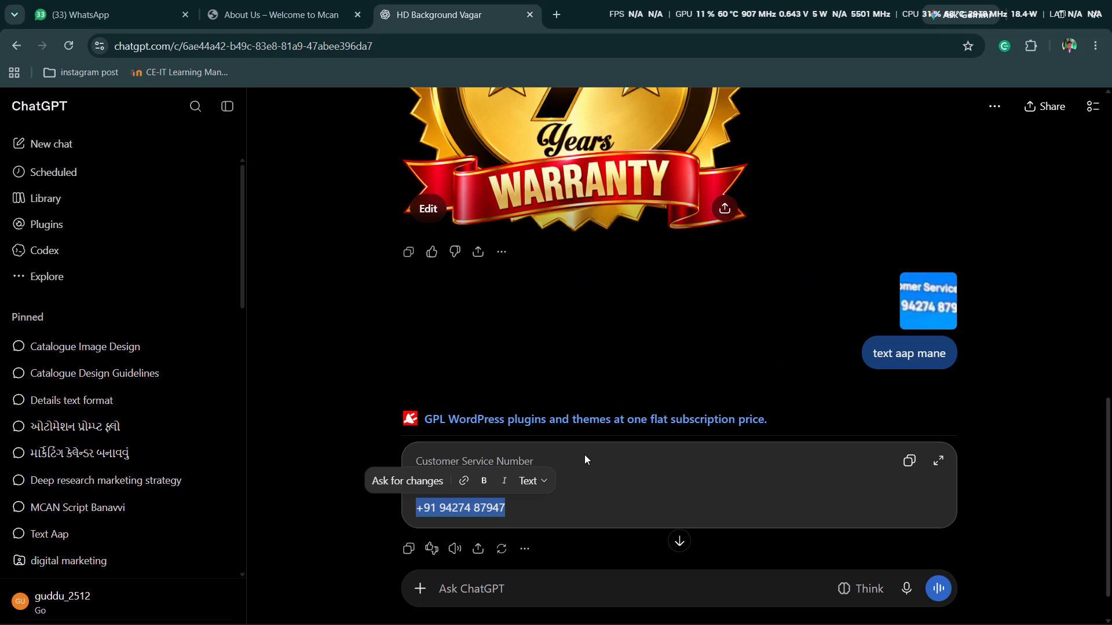
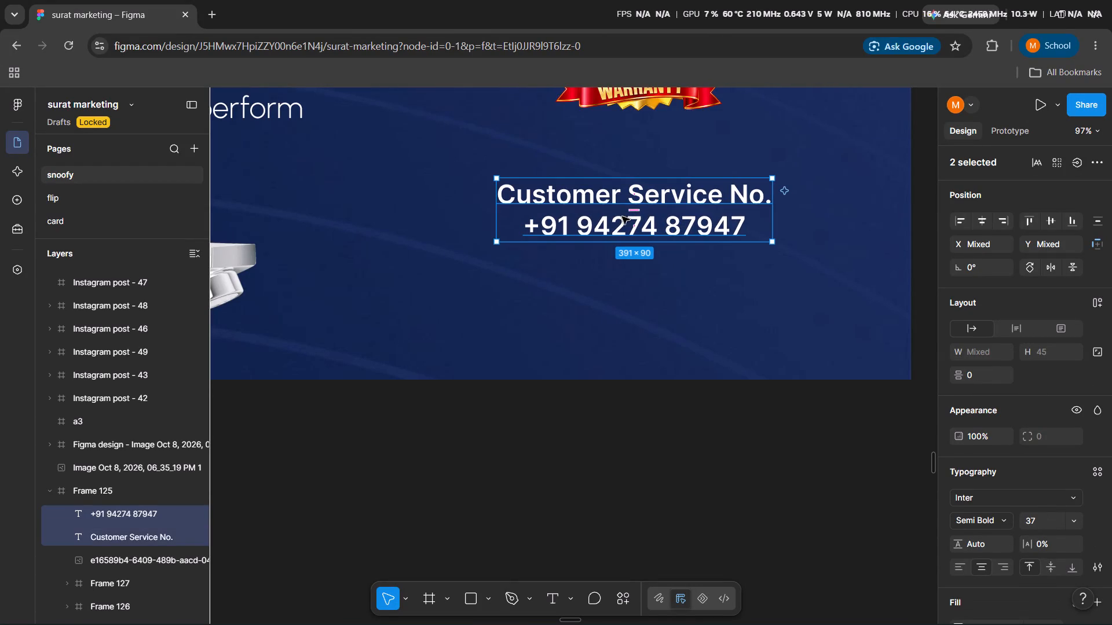
Set the vertical spacing between the "Customer Service No." line and the phone number line to 16.
drag(631, 212, 633, 218)
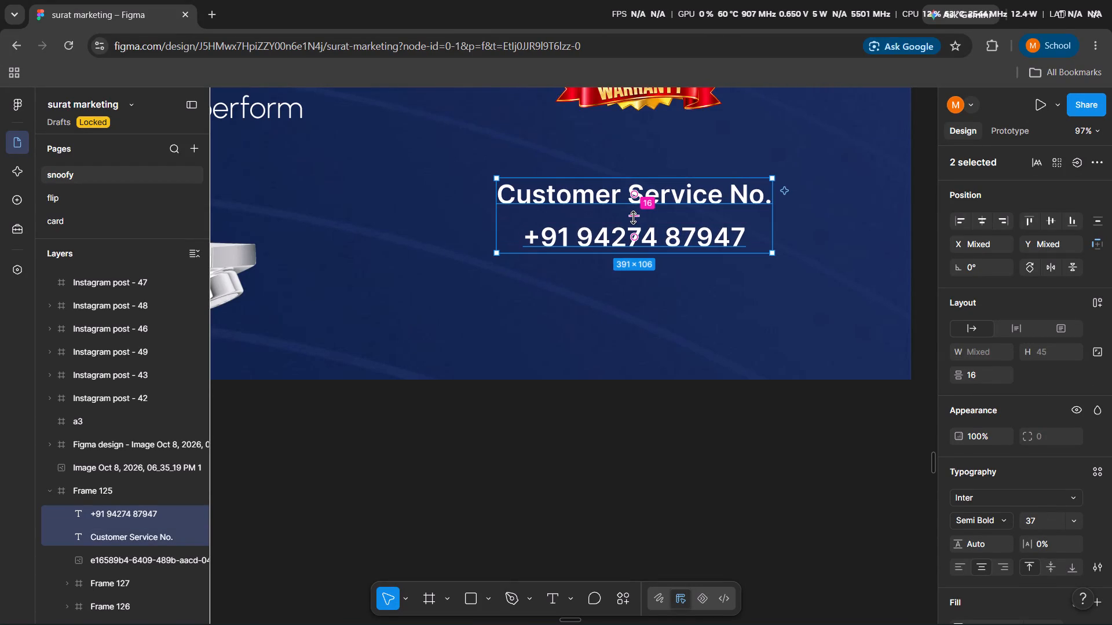
click(634, 215)
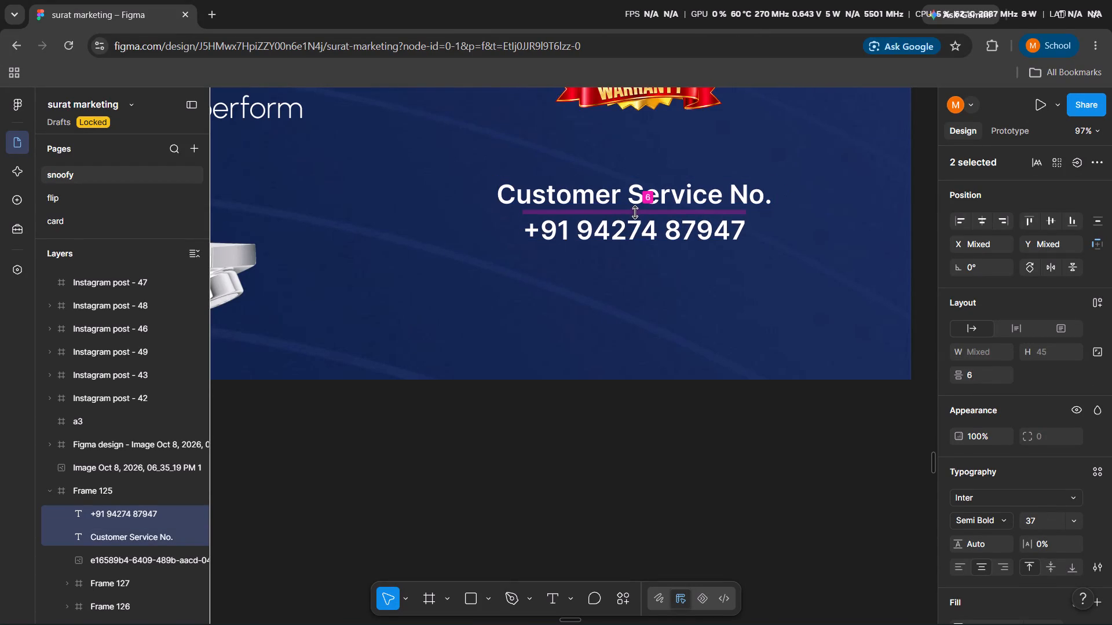
click(612, 380)
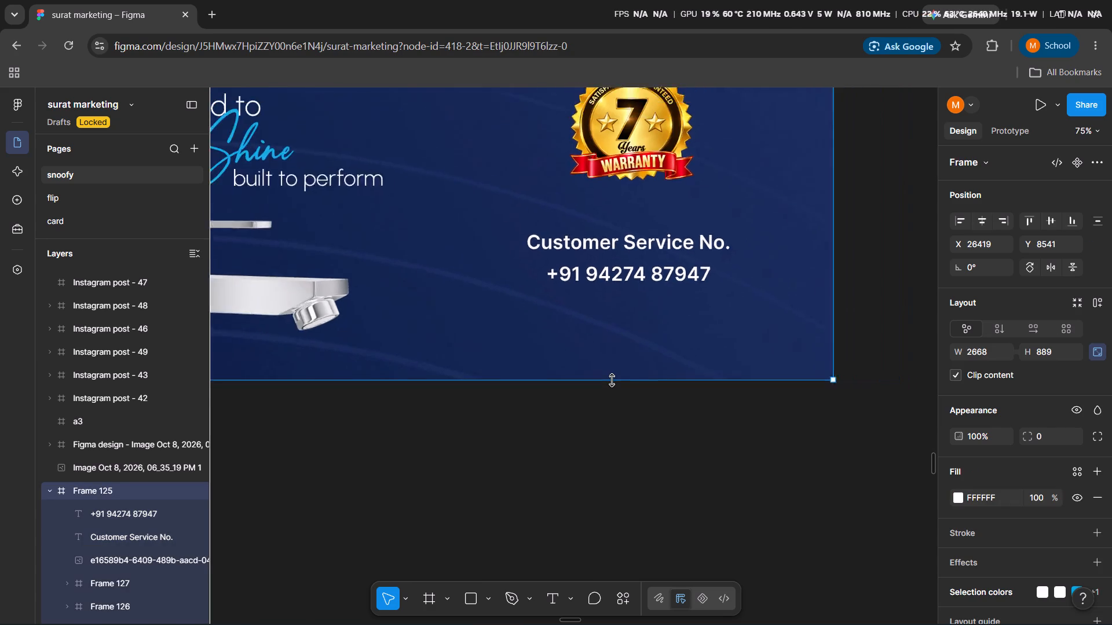
Move the "Customer Service No." and phone number lines together down towards Frame 125's lower edge, centred under the warranty badge.
click(616, 315)
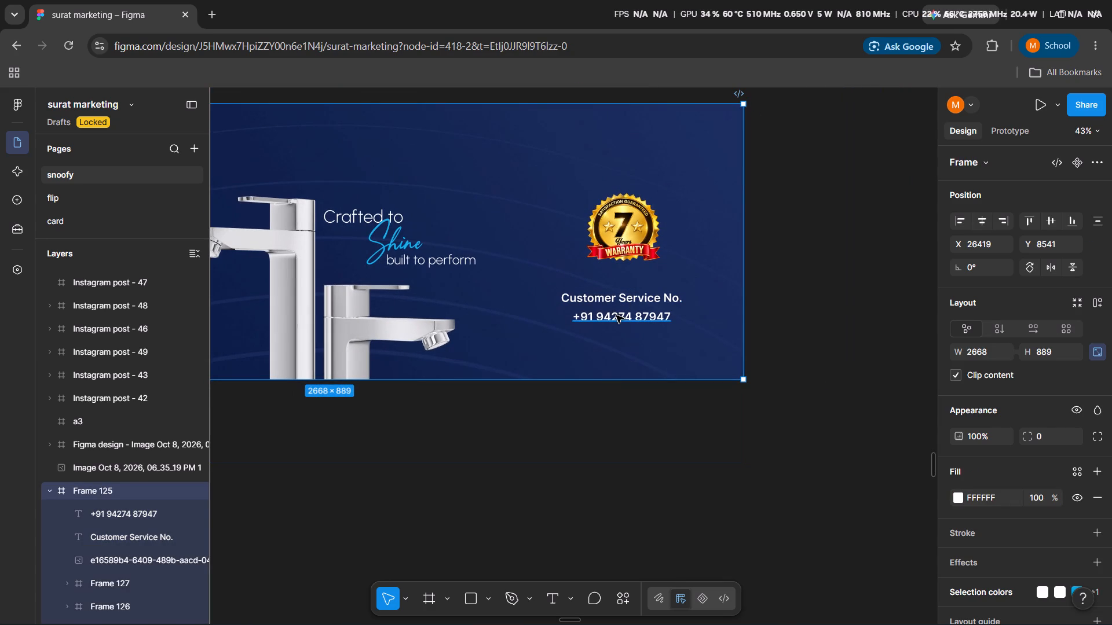
shift+click(624, 297)
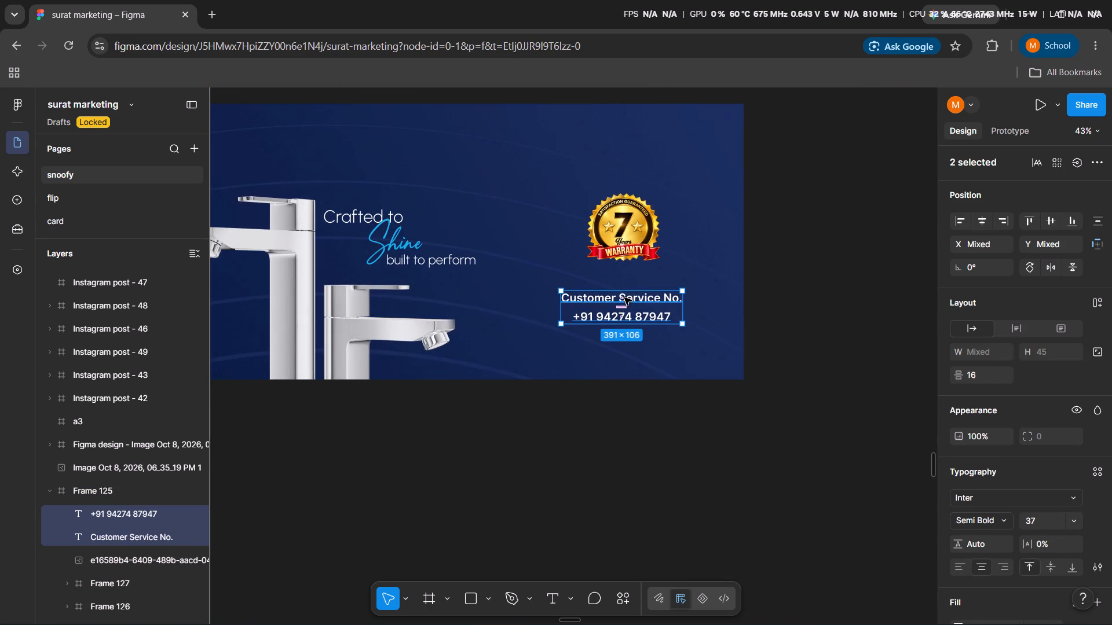
drag(637, 312, 640, 339)
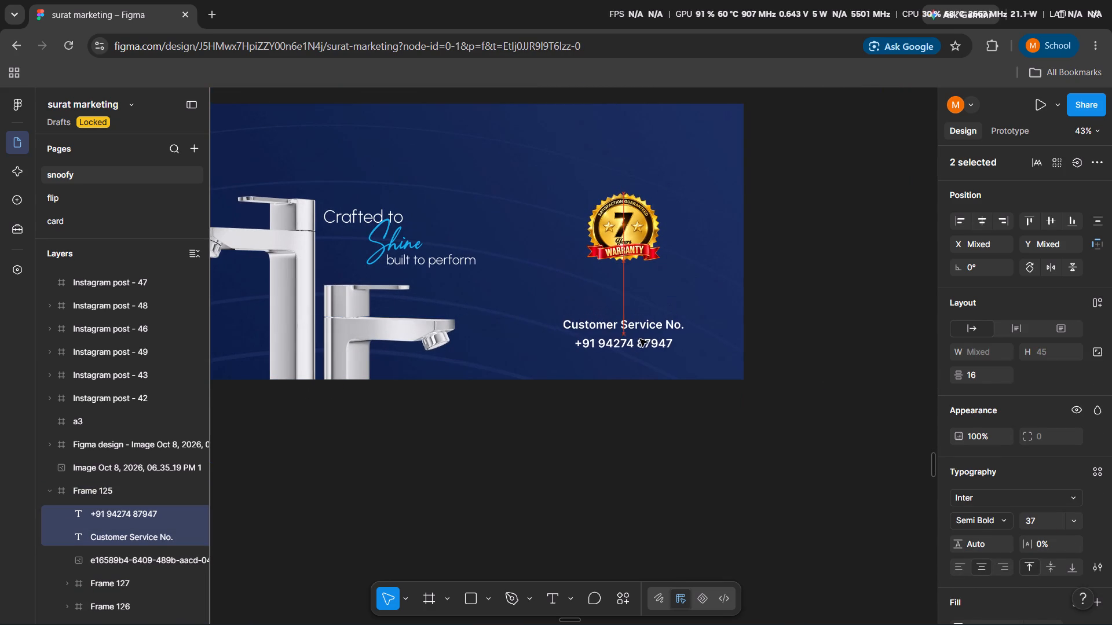
drag(640, 339, 640, 343)
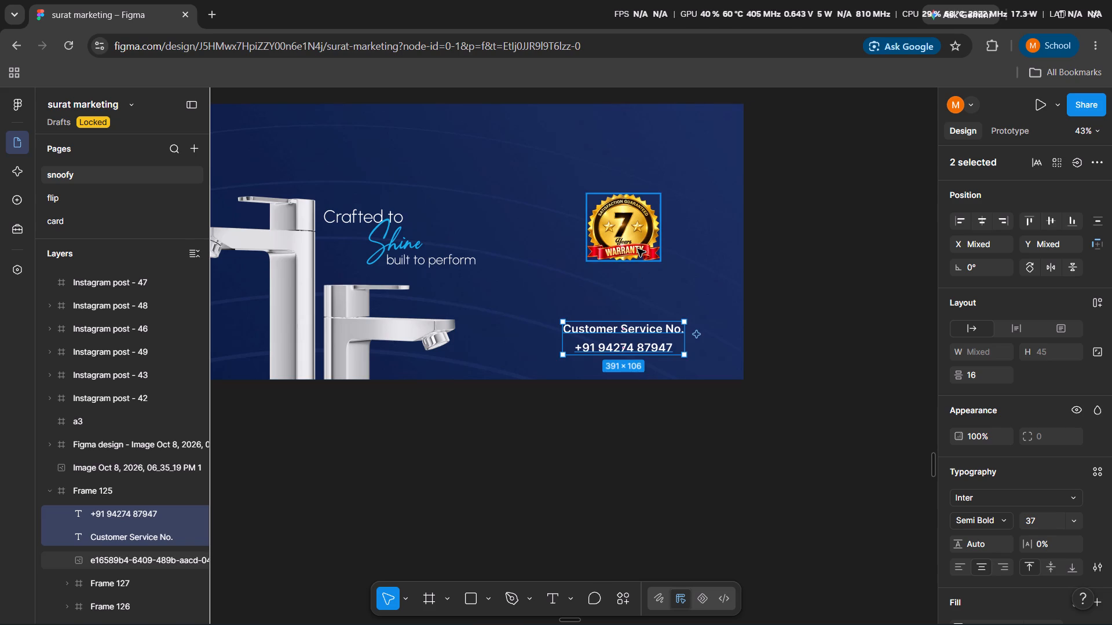
Move the 7-year warranty badge down to about X 2162, Y 362, centred above the customer service text.
click(638, 249)
drag(638, 244, 641, 267)
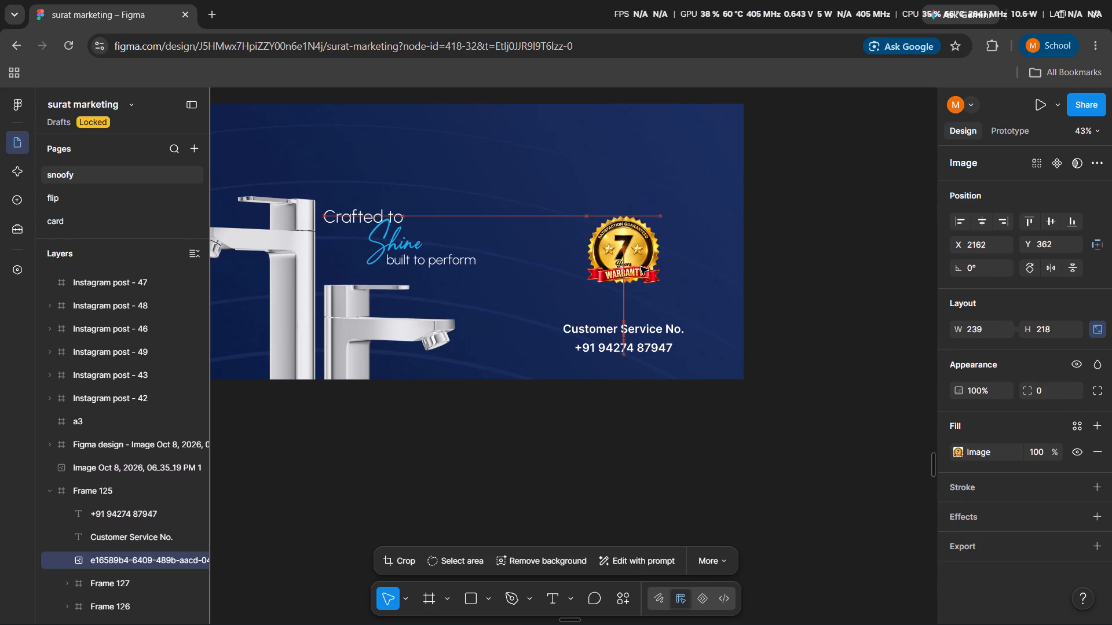
Move the 7 Years warranty badge down so it sits just above the "Customer Service No." text.
drag(641, 267, 639, 284)
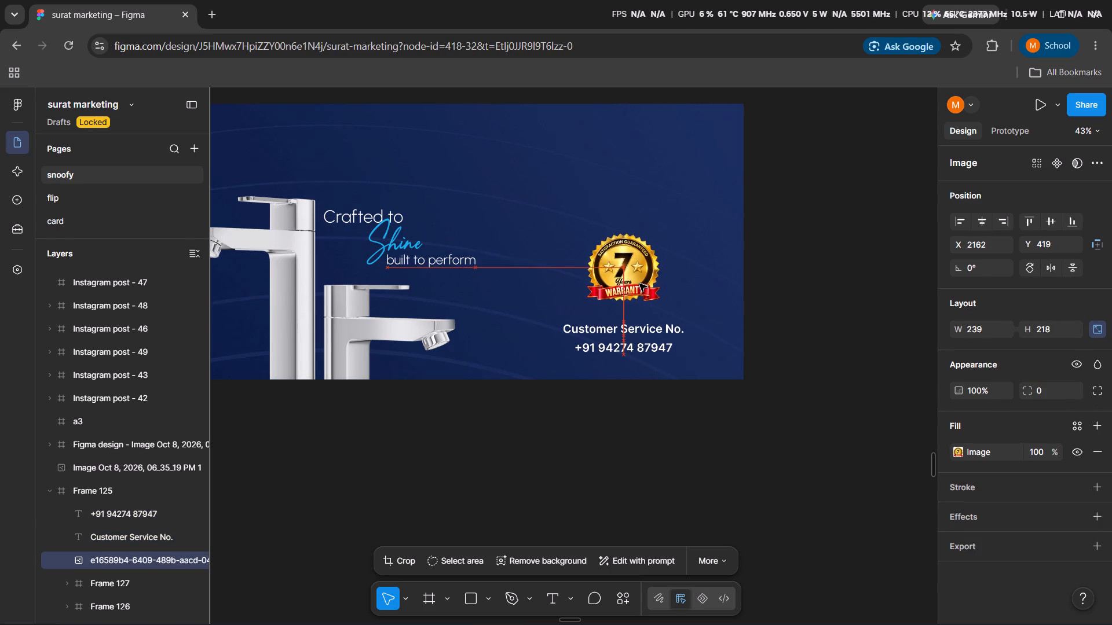
drag(639, 284, 640, 291)
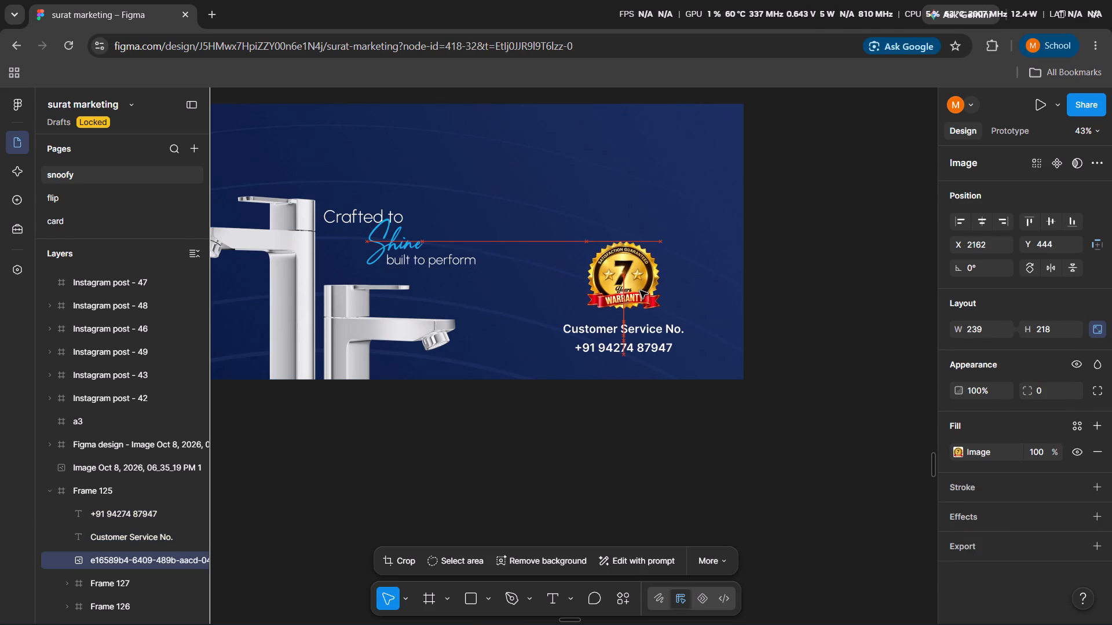
drag(640, 291, 641, 288)
click(613, 466)
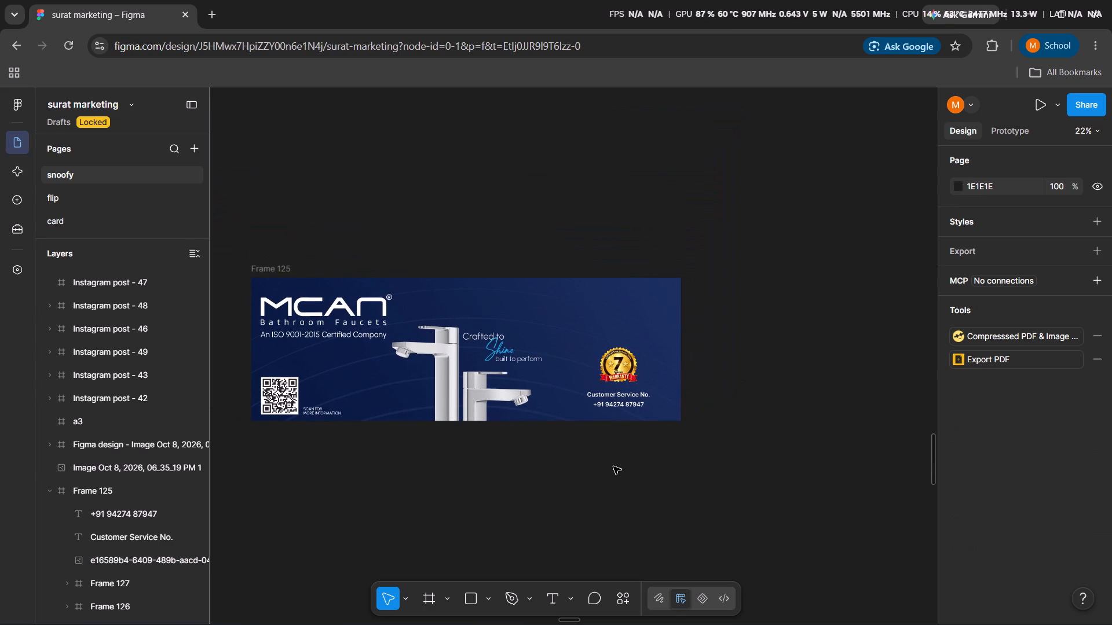
Copy the whole Frame 125 banner as a PNG.
scroll(613, 466, right, 1)
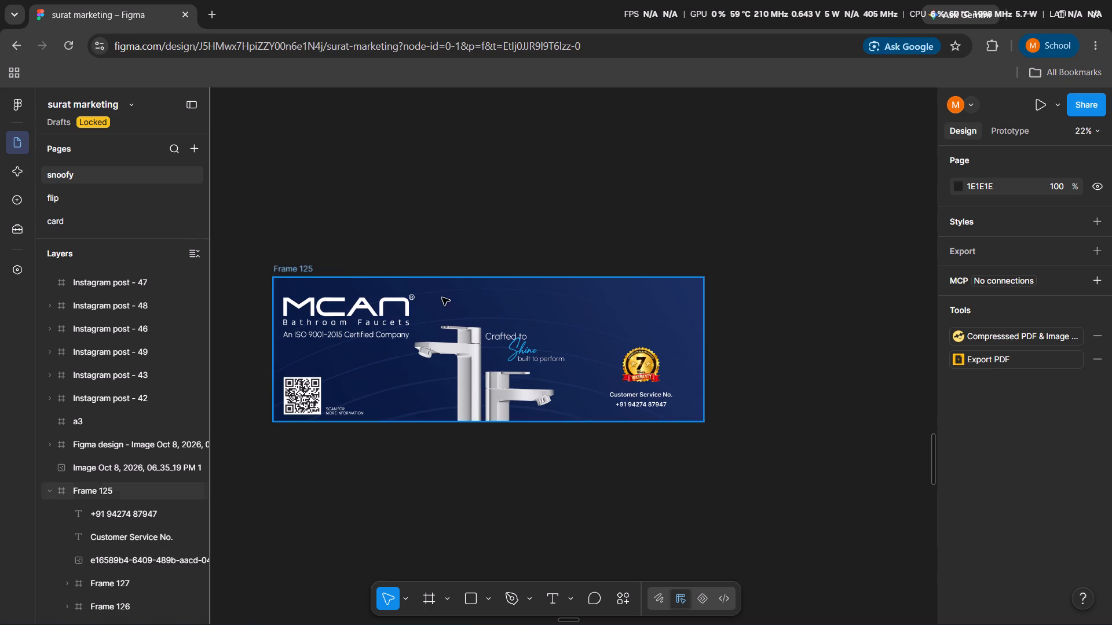
click(314, 274)
right_click(314, 274)
right_click(314, 274)
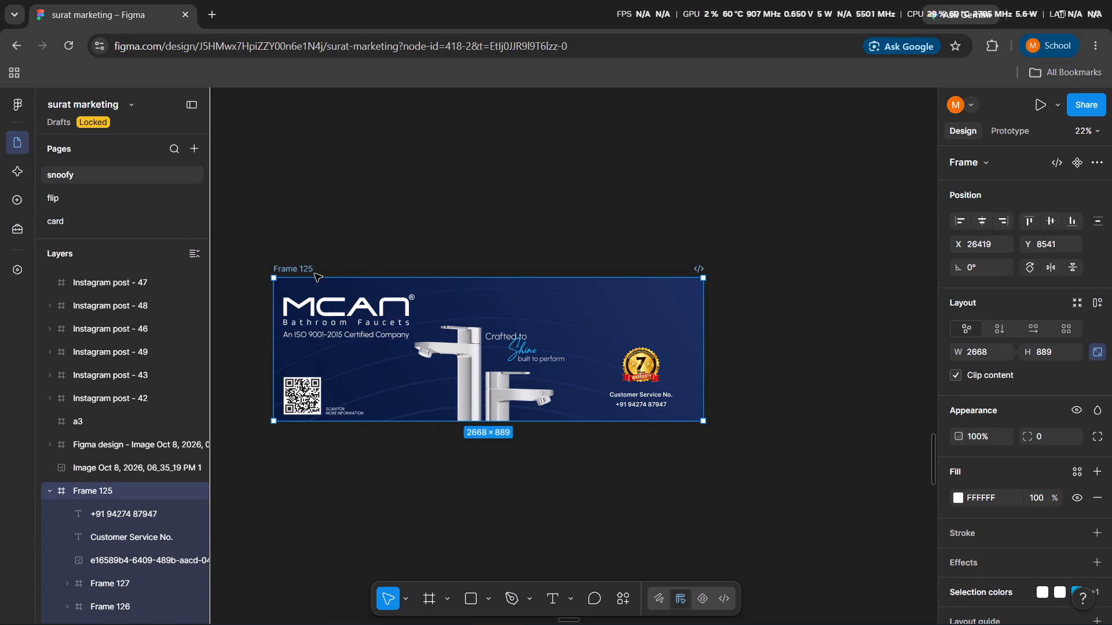
right_click(314, 269)
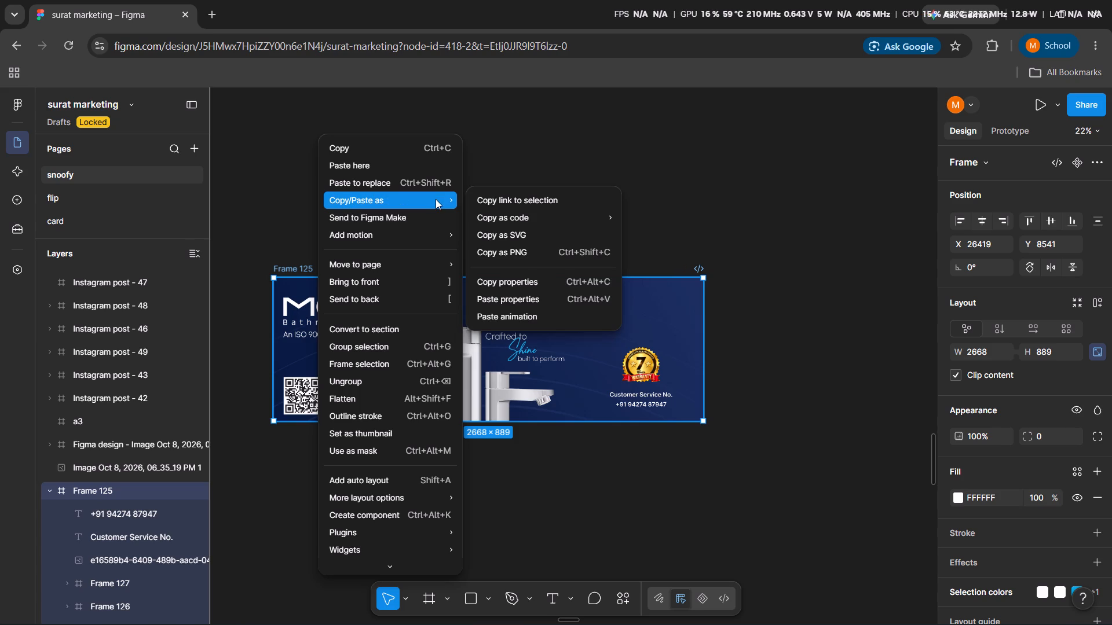
click(513, 253)
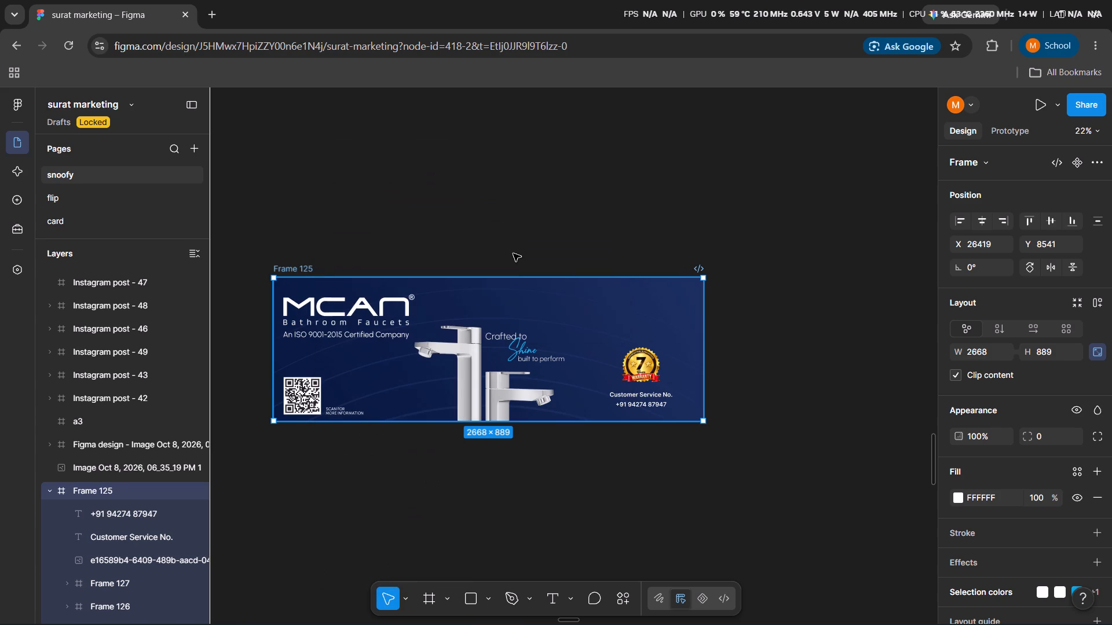
Center the faucets' clip path frame horizontally within the Frame 125 banner.
click(475, 371)
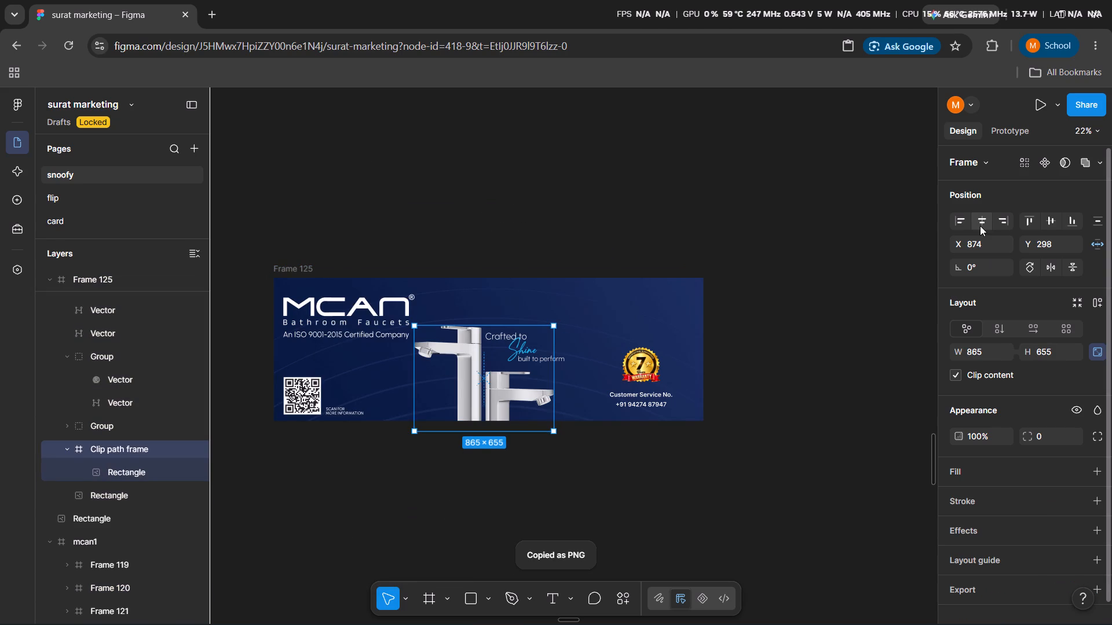
click(981, 223)
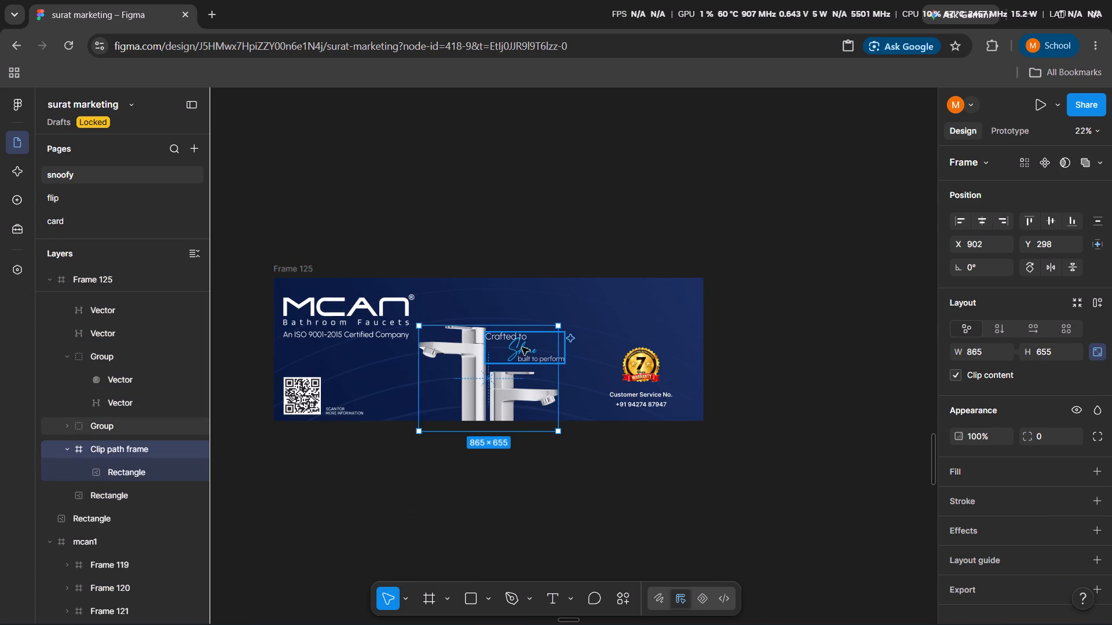
Shift the "Crafted to Shine built to perform" tagline group slightly right to about X 1349, keeping Y 337.
click(522, 347)
drag(522, 347, 534, 347)
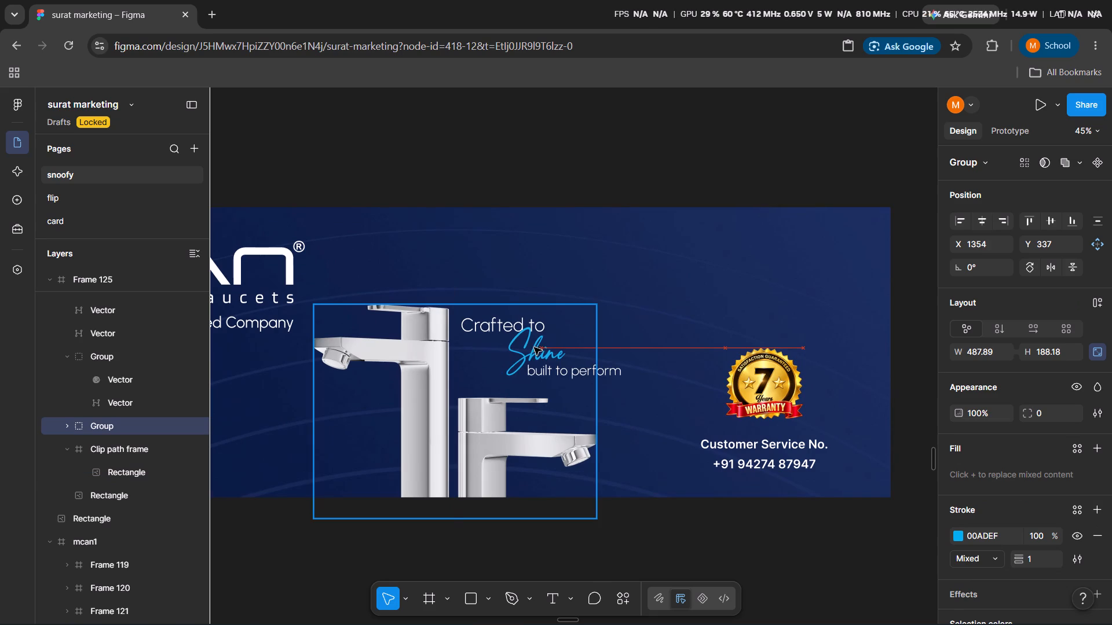
drag(534, 347, 533, 347)
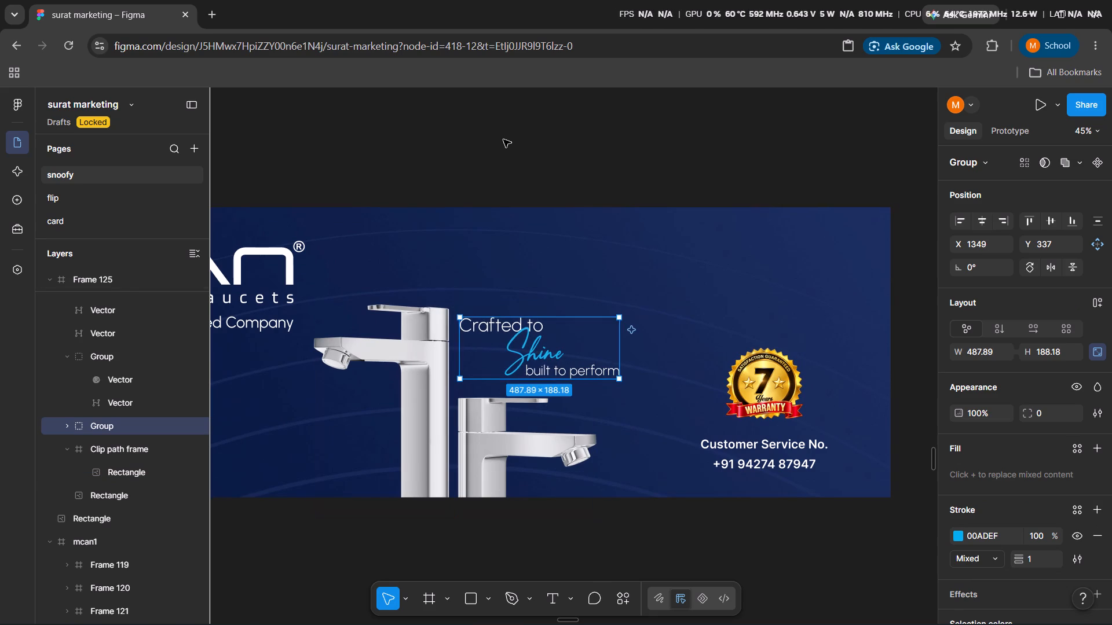
click(503, 141)
Select the whole Frame 125 banner and bring up its copy options.
scroll(503, 141, right, 2)
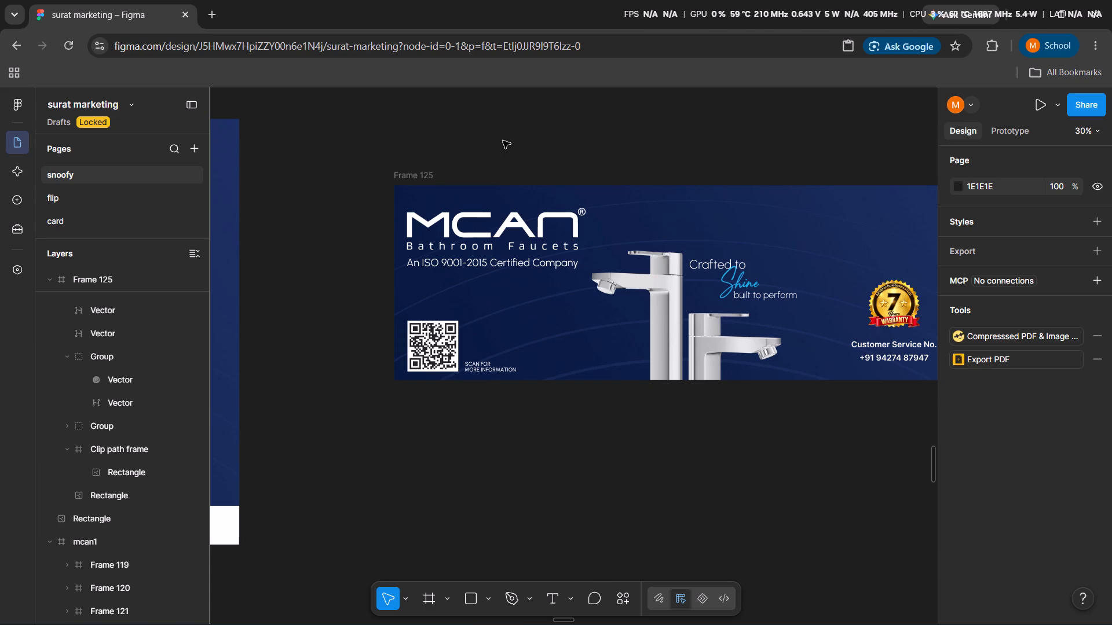
scroll(503, 141, left, 1)
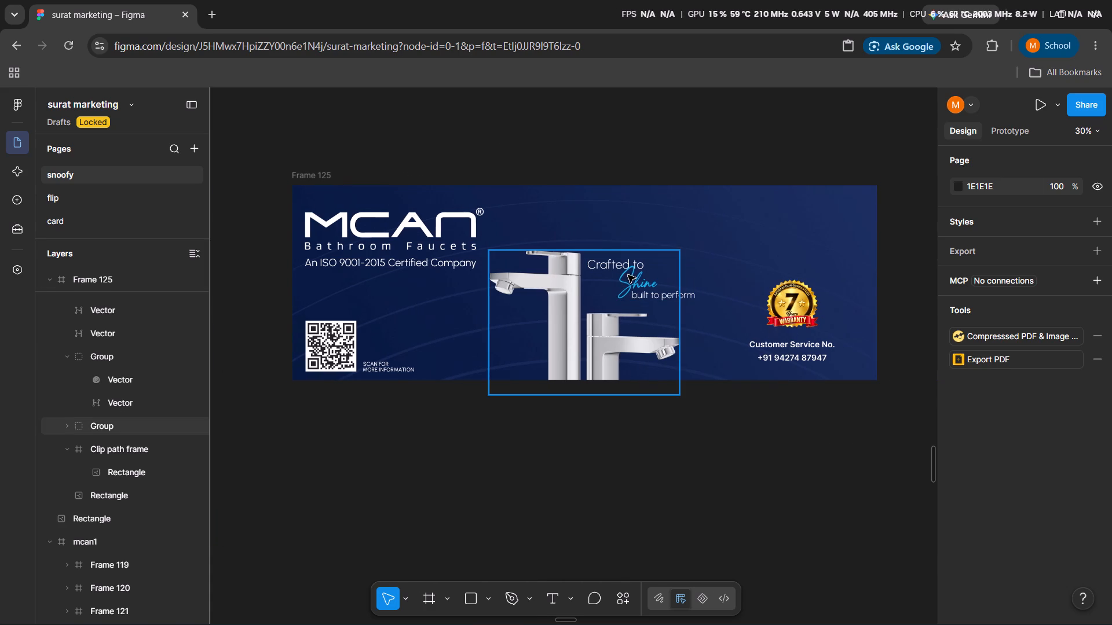
click(299, 178)
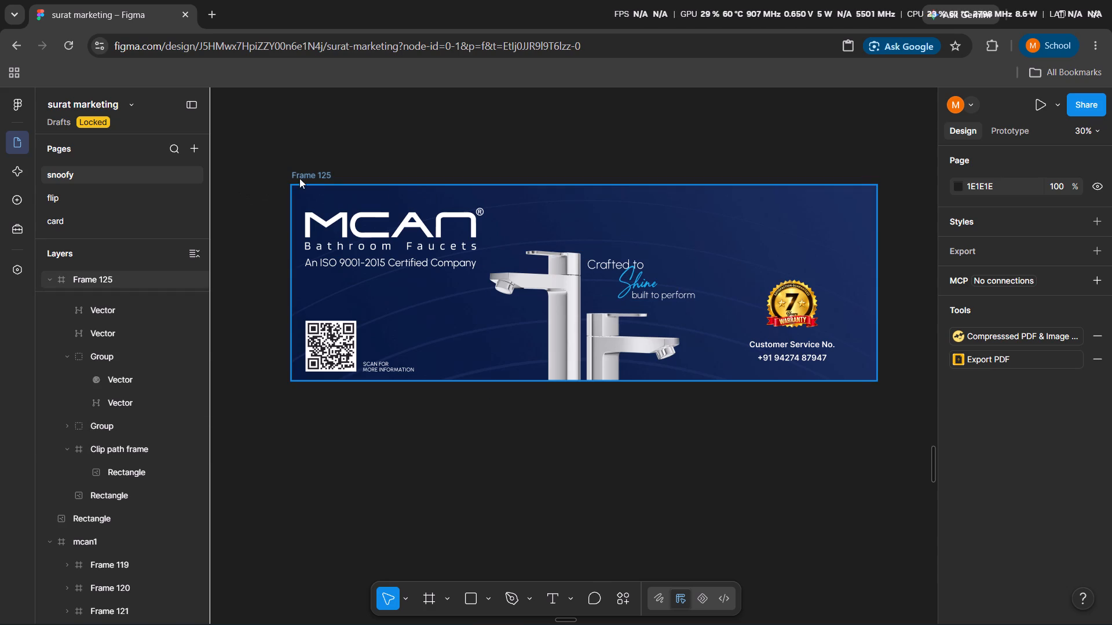
right_click(299, 178)
right_click(299, 178)
right_click(299, 178)
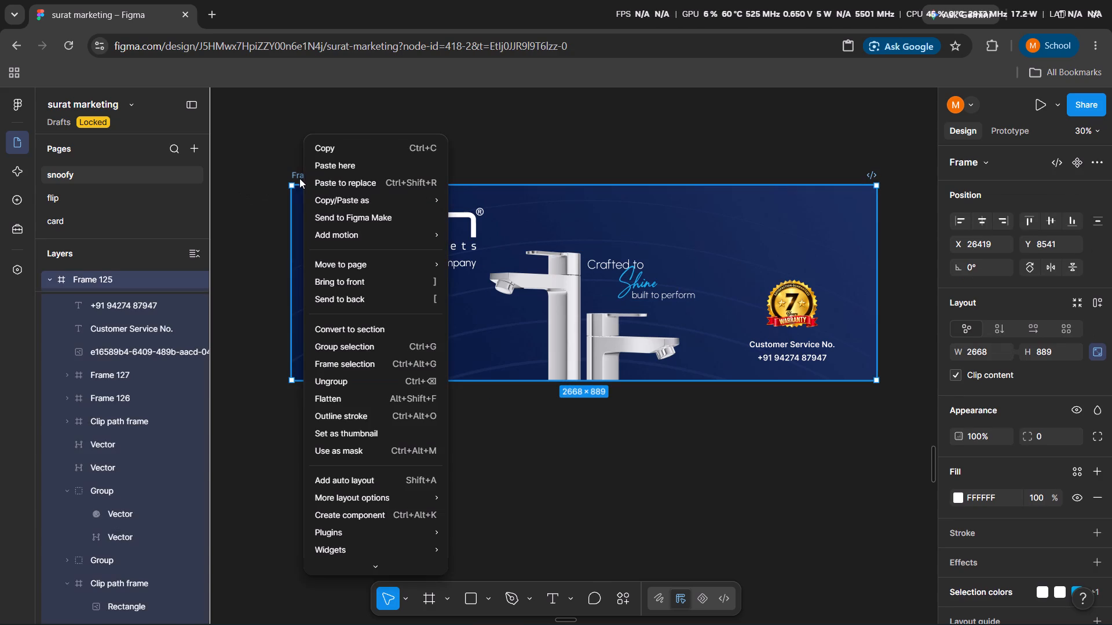
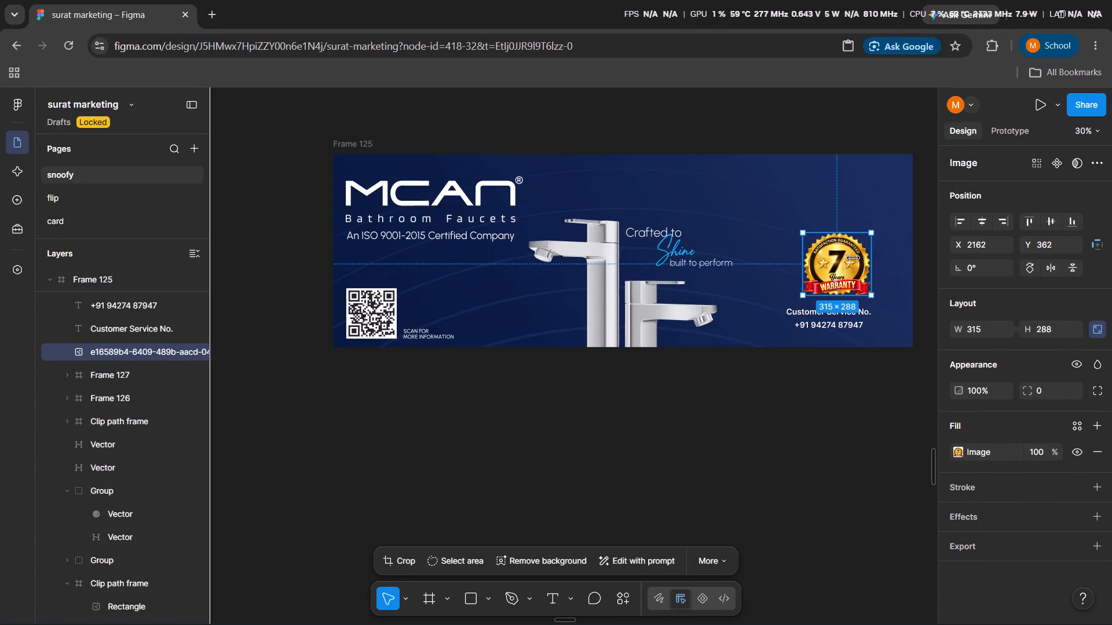
Move the 7-year warranty badge up and slightly left to about X 2125, Y 273, clear of the customer service text.
drag(839, 271, 831, 252)
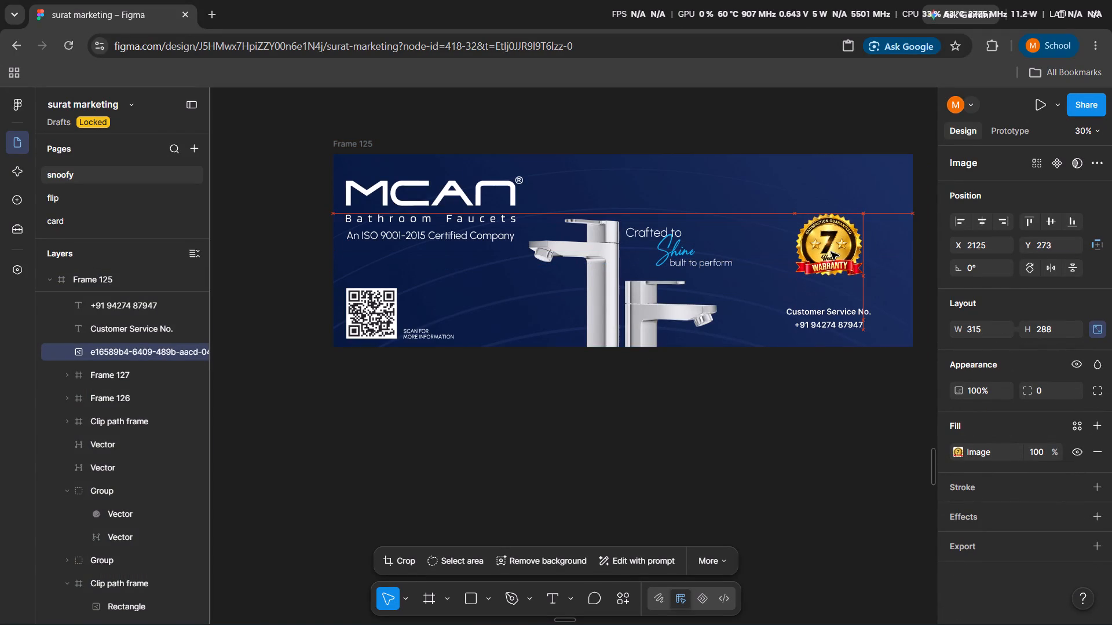
drag(831, 252, 833, 252)
Replace the customer service label and phone number text layers with a pasted SVG vector copy, deleting the originals.
click(841, 312)
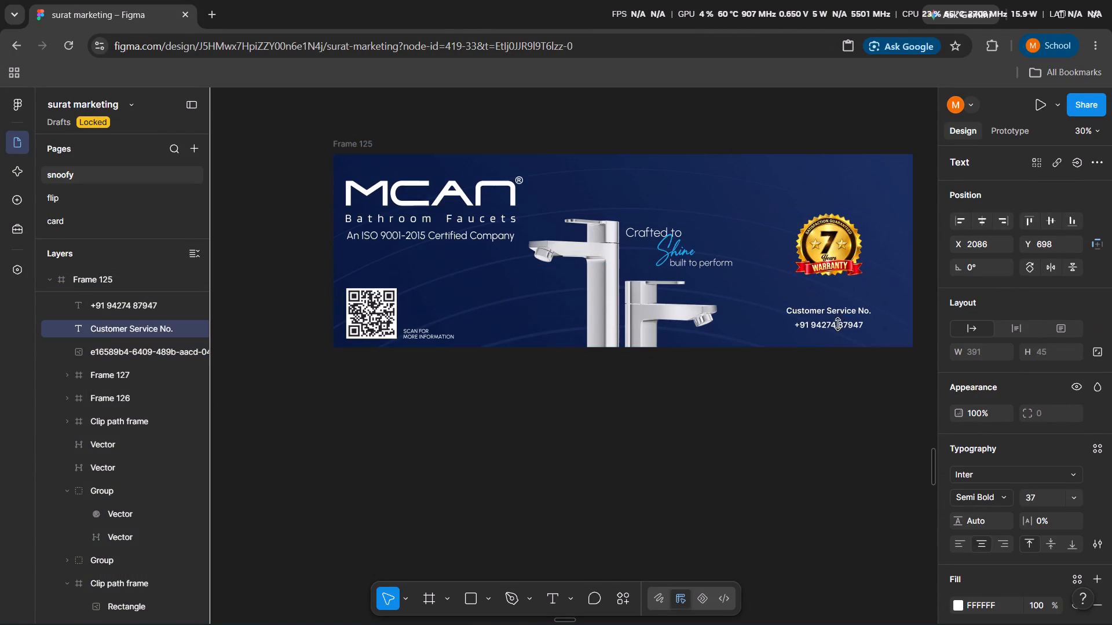
shift+click(837, 325)
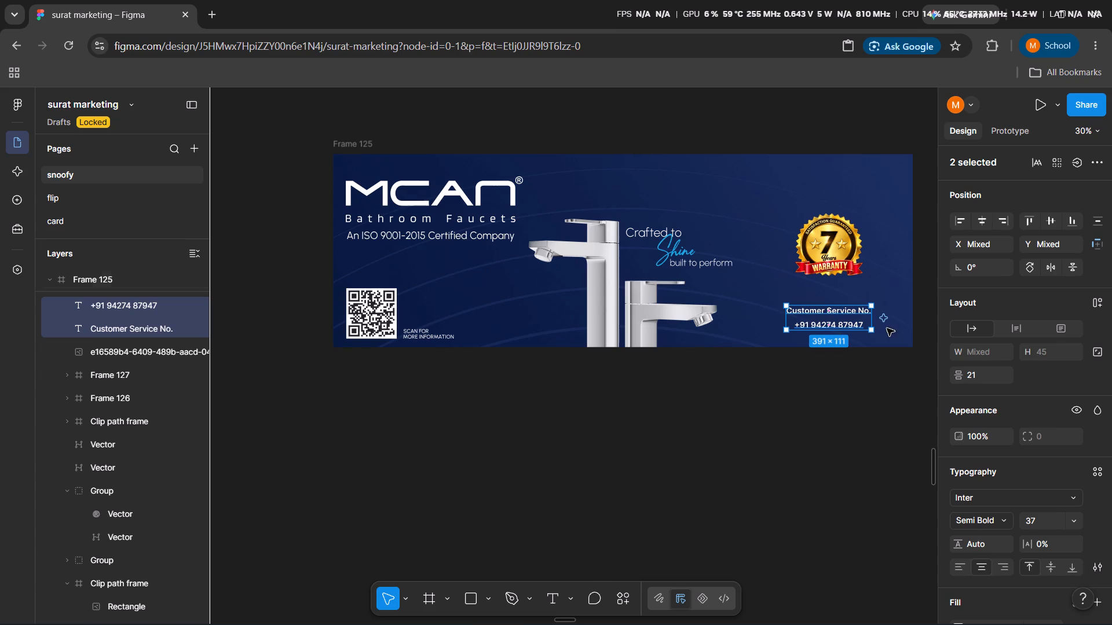
right_click(857, 309)
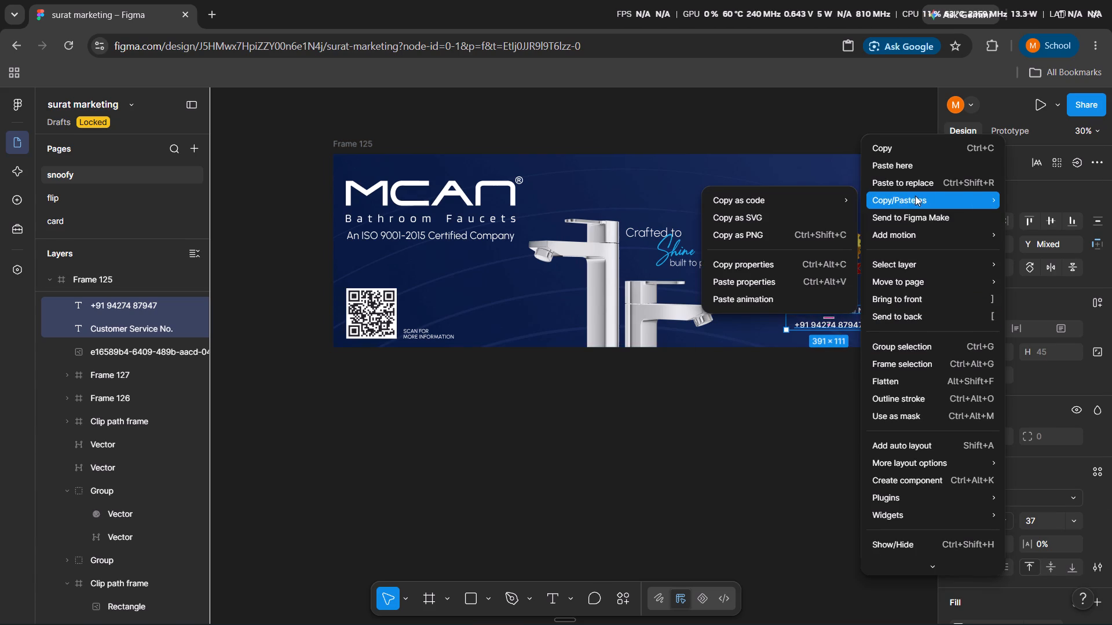
click(779, 219)
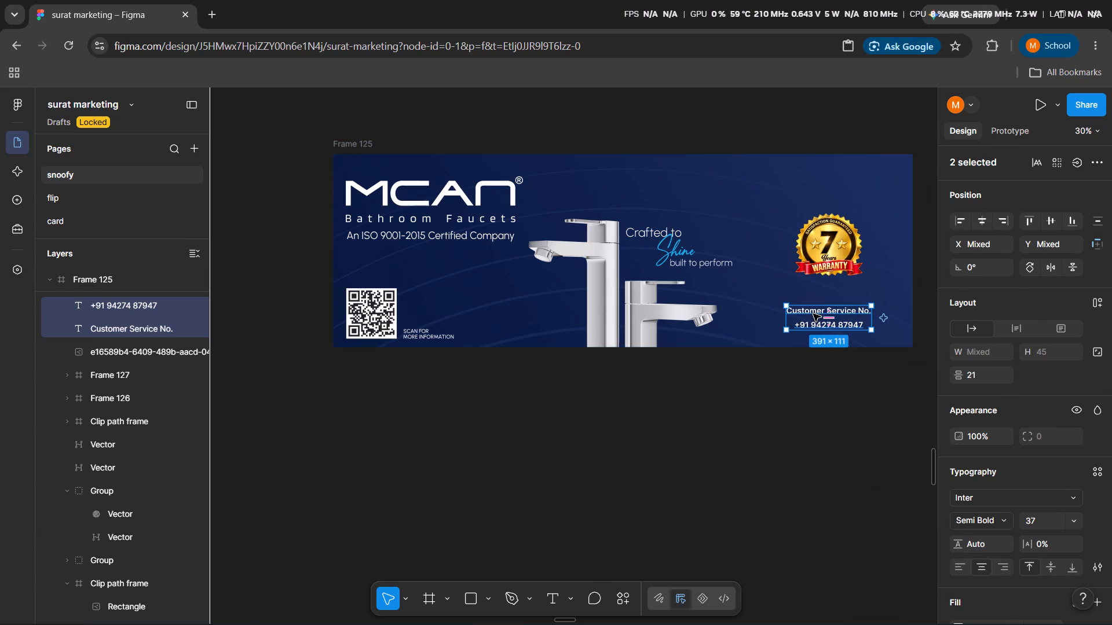
key(ctrl+v)
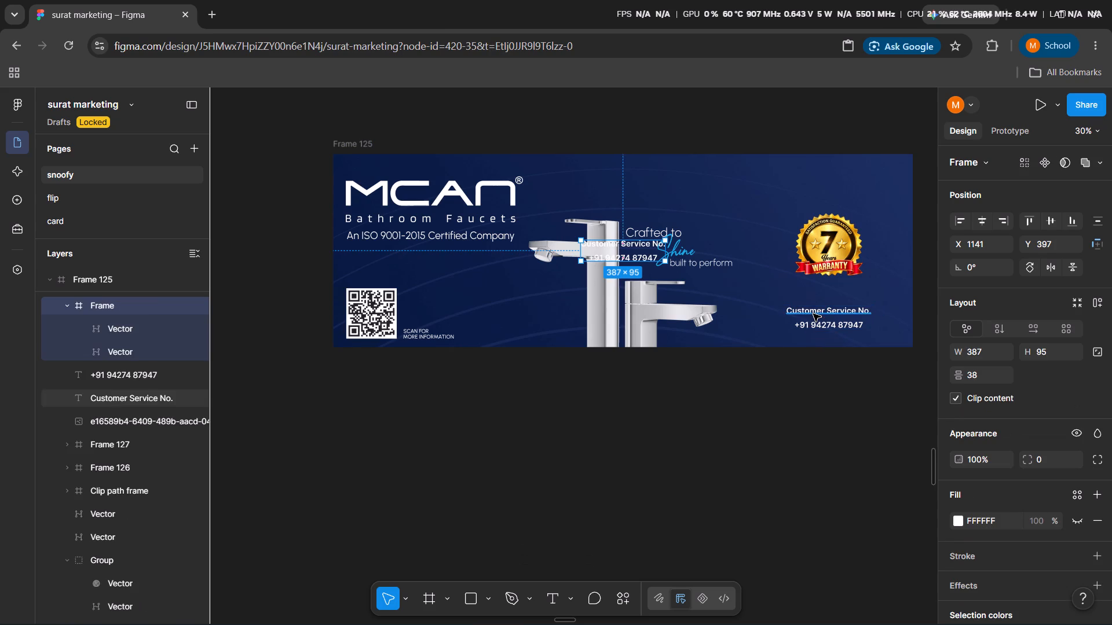
click(815, 311)
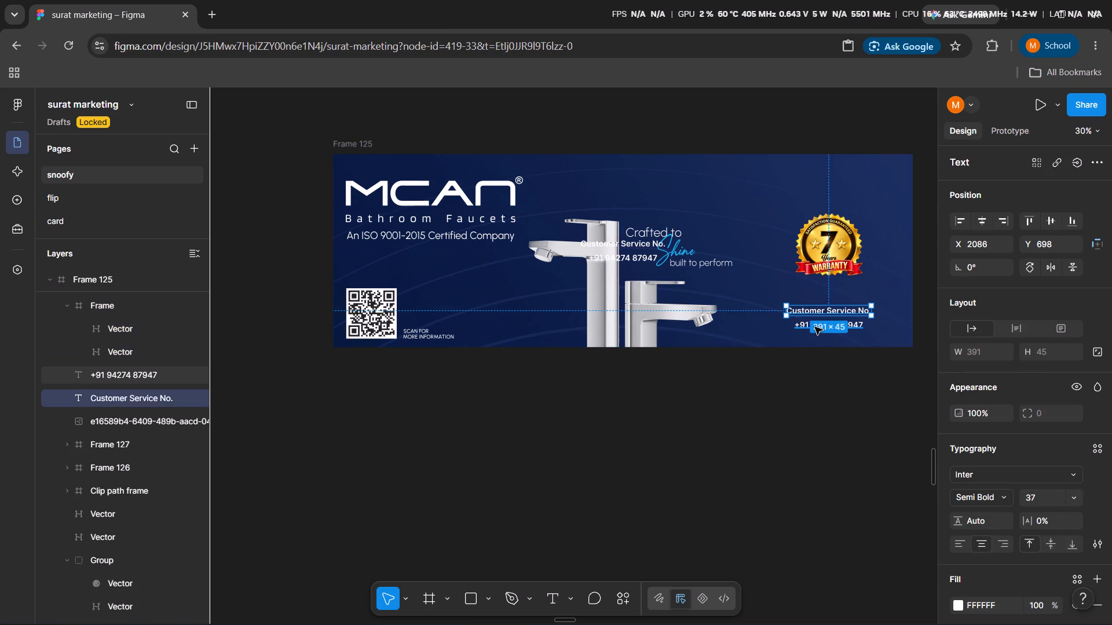
shift+click(815, 327)
key(Delete)
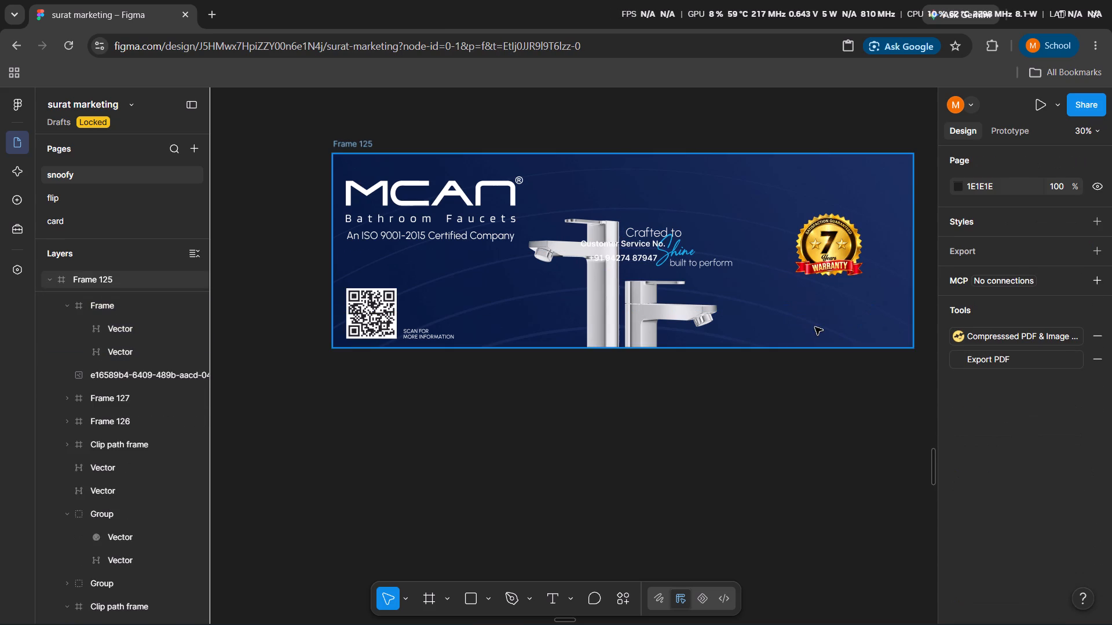
Place the vector customer service text below the warranty badge, enlarge it to 521 × 144, and position it at about X 2052, Y 673.
drag(608, 247, 806, 310)
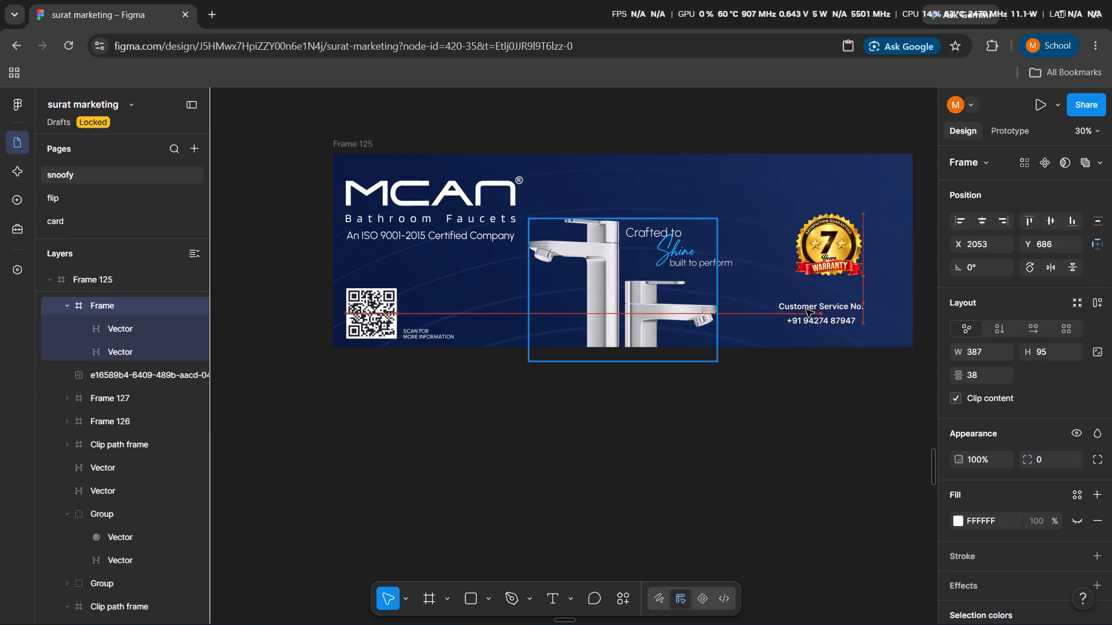
drag(806, 310, 817, 314)
drag(875, 307, 898, 299)
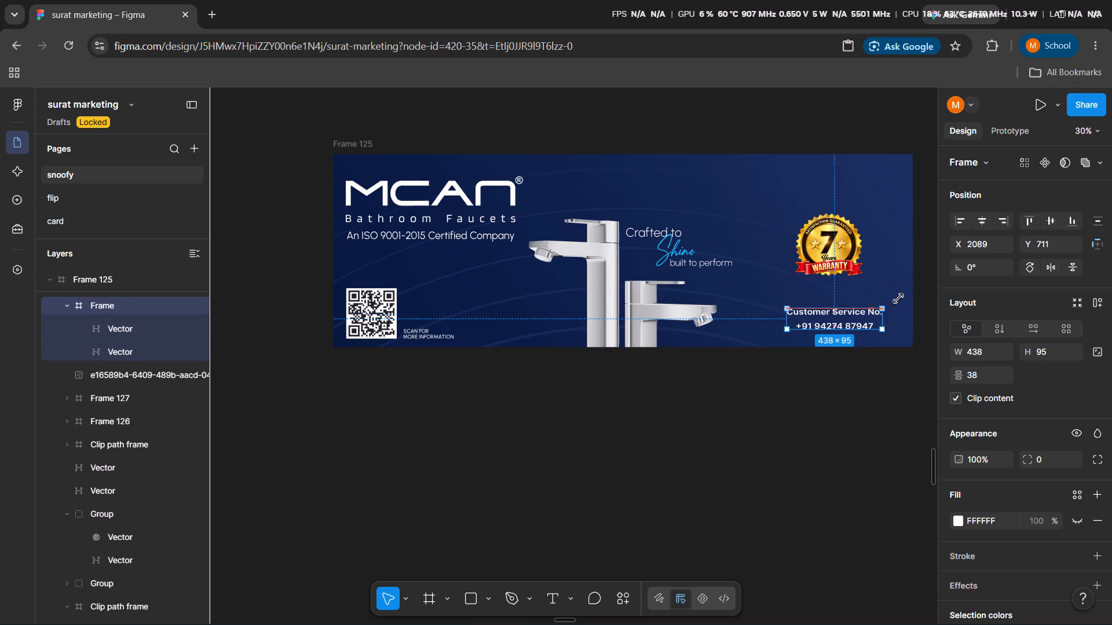
drag(898, 299, 900, 298)
click(843, 314)
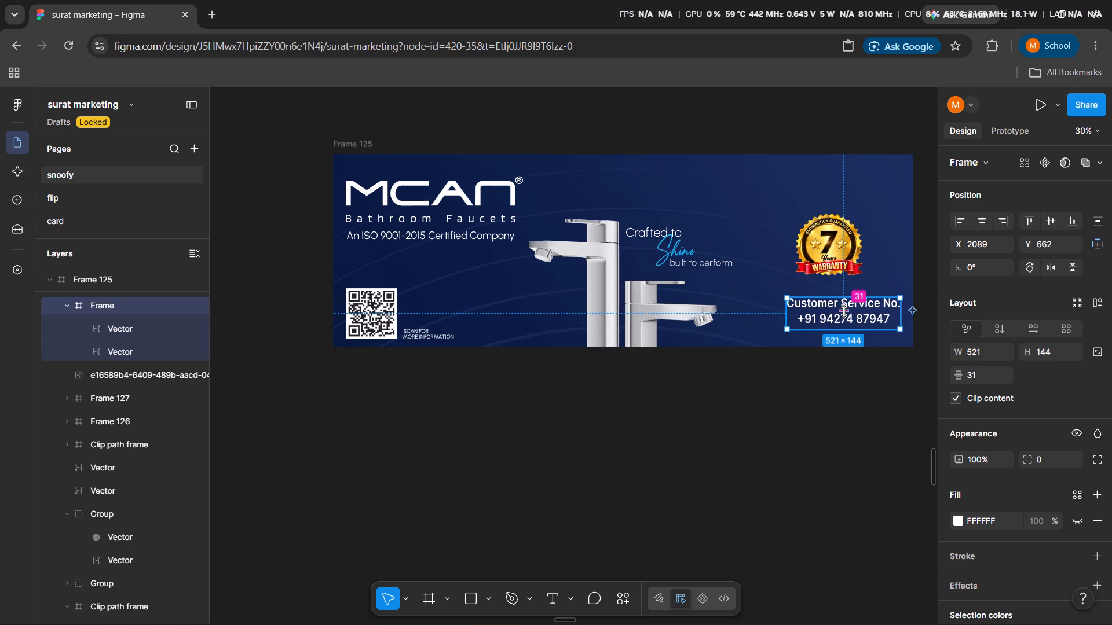
drag(866, 311, 858, 312)
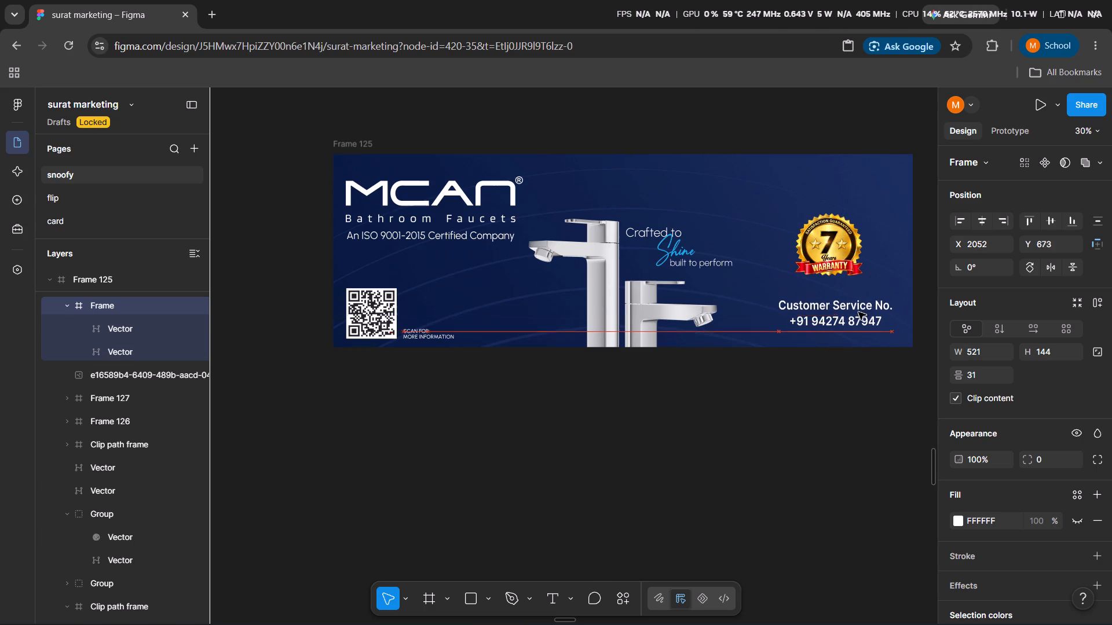
Move the customer service text beneath the warranty badge, at about X 2022, Y 706.
drag(858, 312, 854, 309)
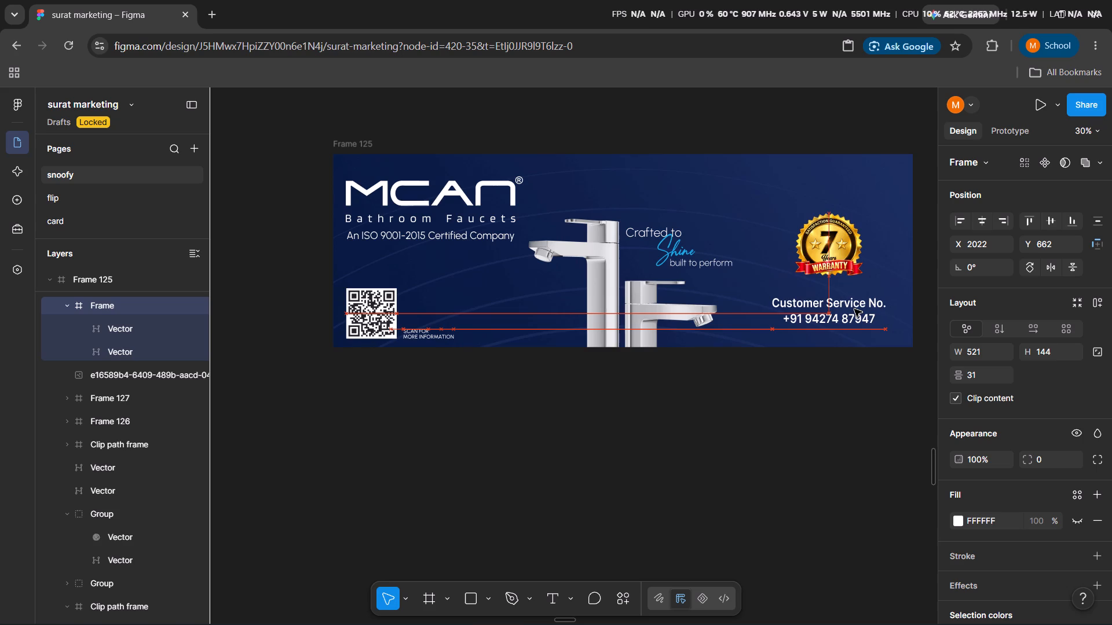
drag(854, 309, 854, 318)
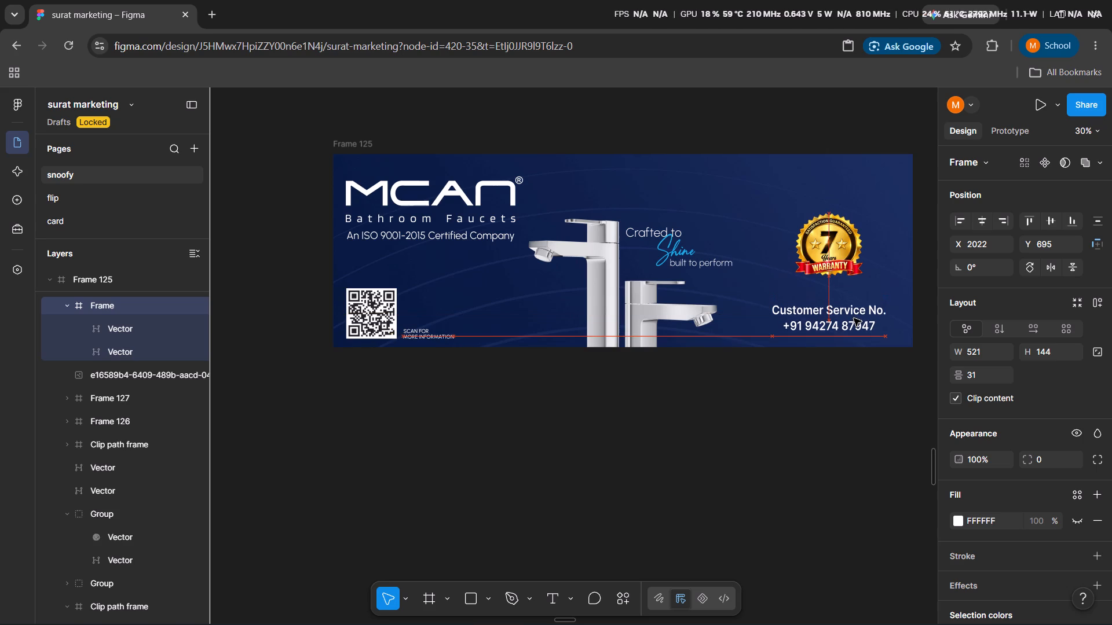
drag(854, 318, 854, 320)
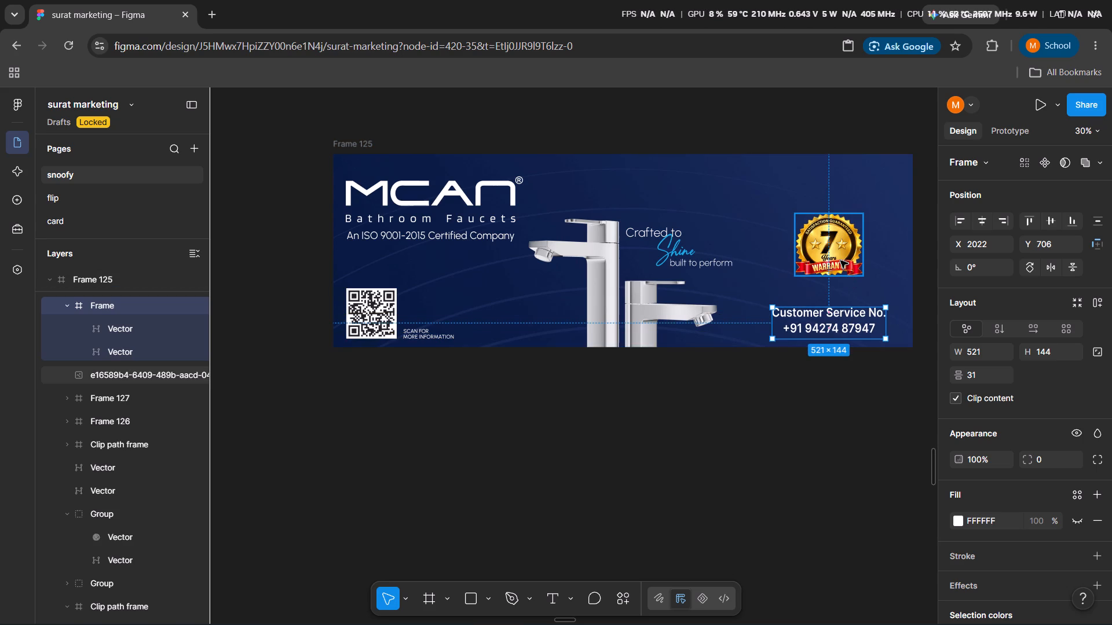
Move the 7-year warranty badge down closer to the customer service text.
drag(840, 260, 839, 273)
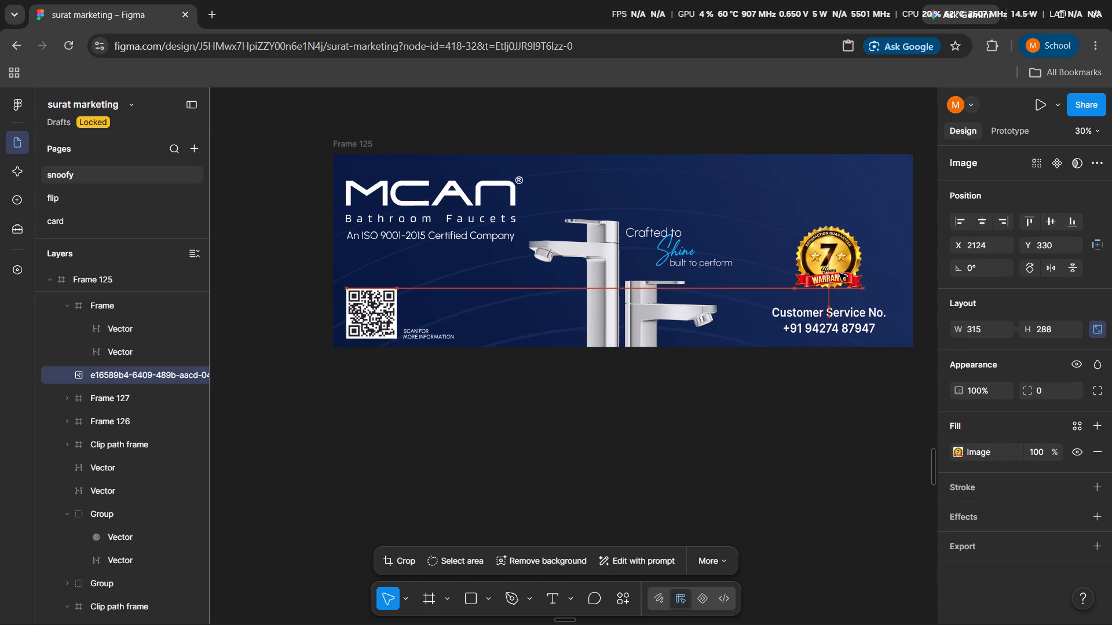
drag(839, 273, 840, 271)
click(804, 135)
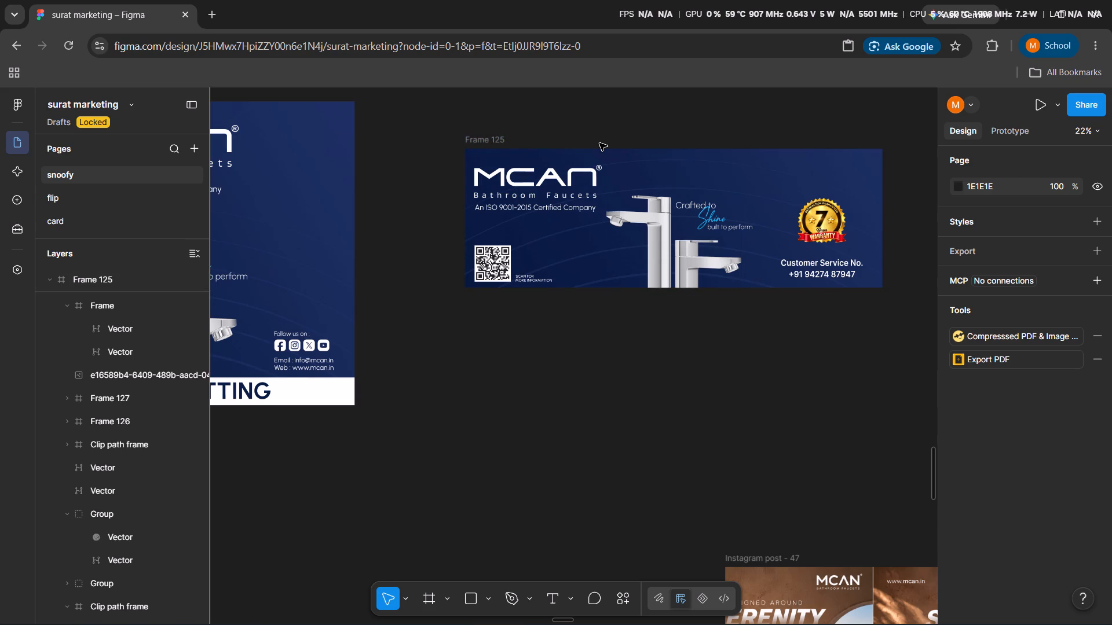
Duplicate the MCAN banner, Frame 125.
click(484, 269)
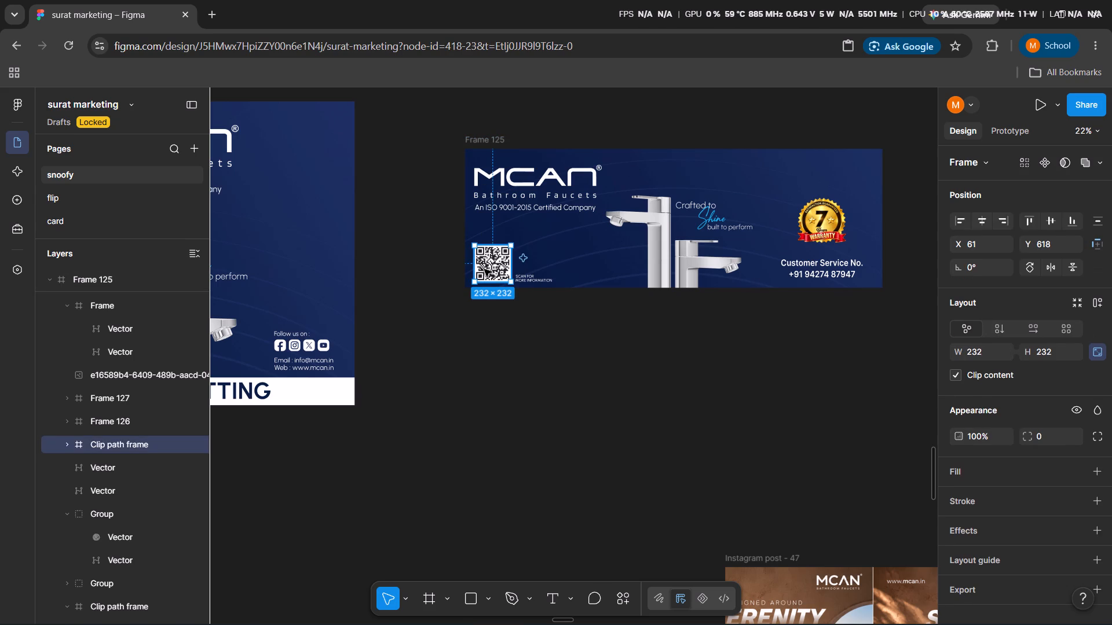
scroll(484, 269, left, 2)
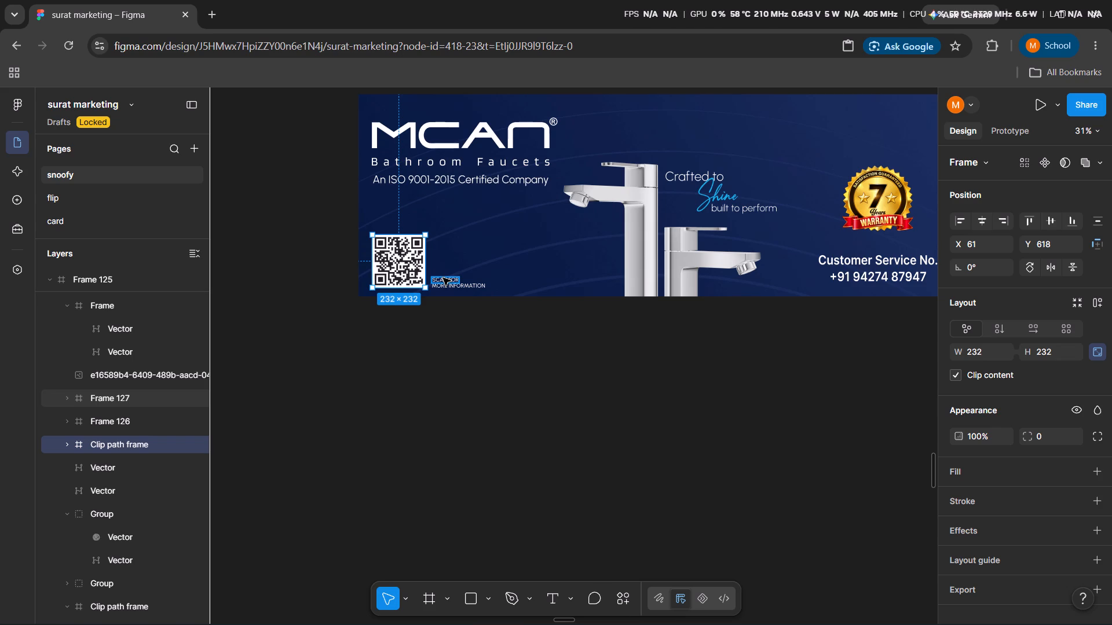
scroll(443, 278, up, 1)
click(368, 155)
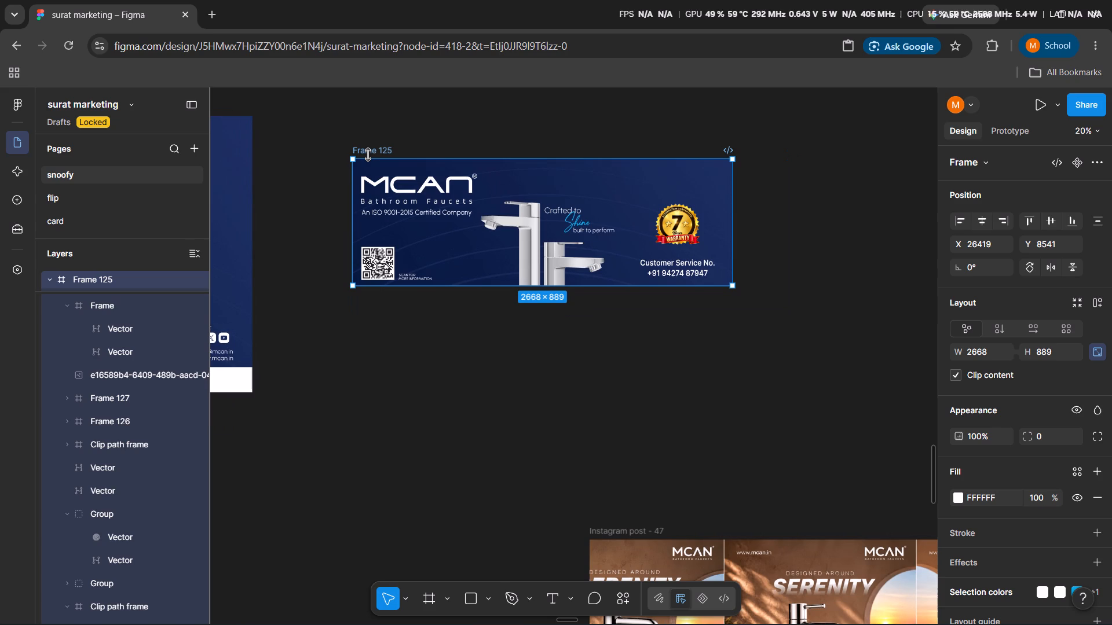
key(ctrl+d)
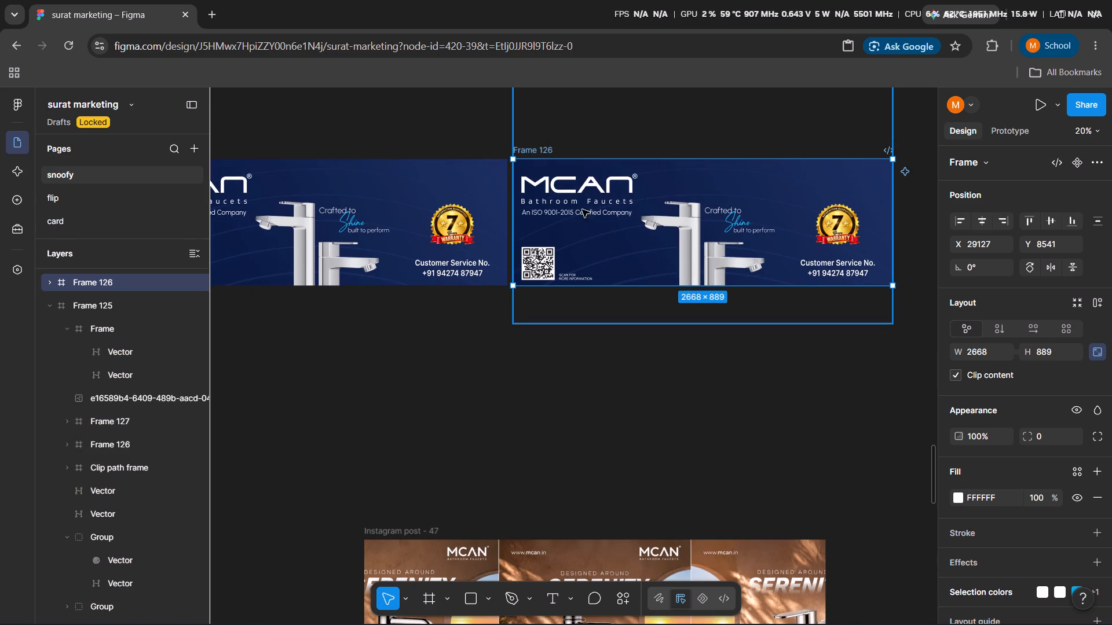
Remove the QR code and its scan caption from the duplicated banner.
click(554, 262)
shift+click(576, 281)
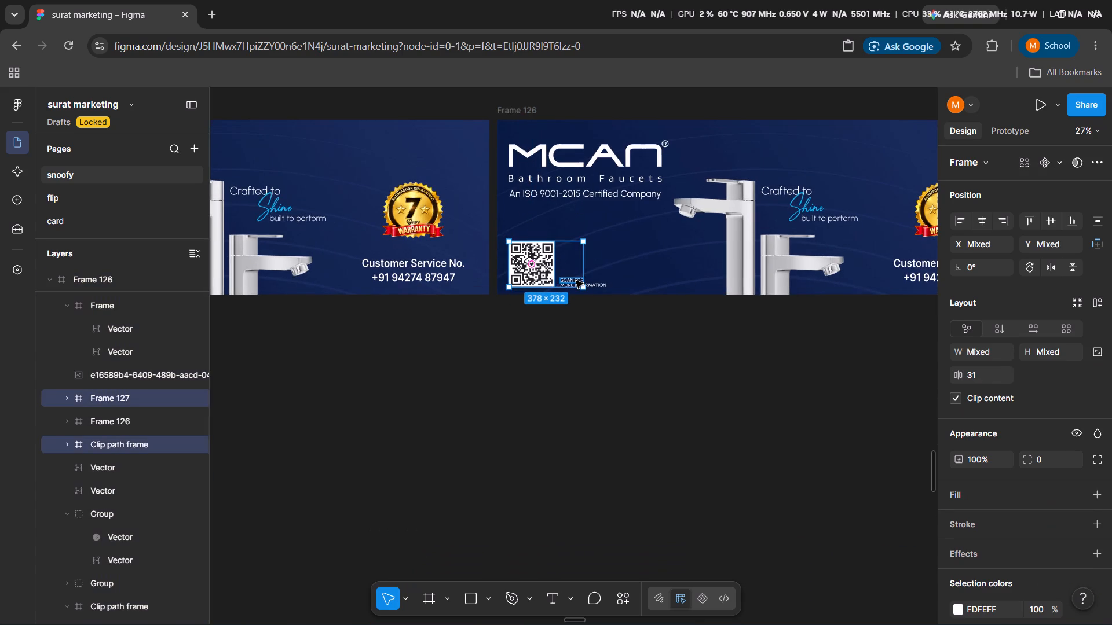
shift+click(623, 288)
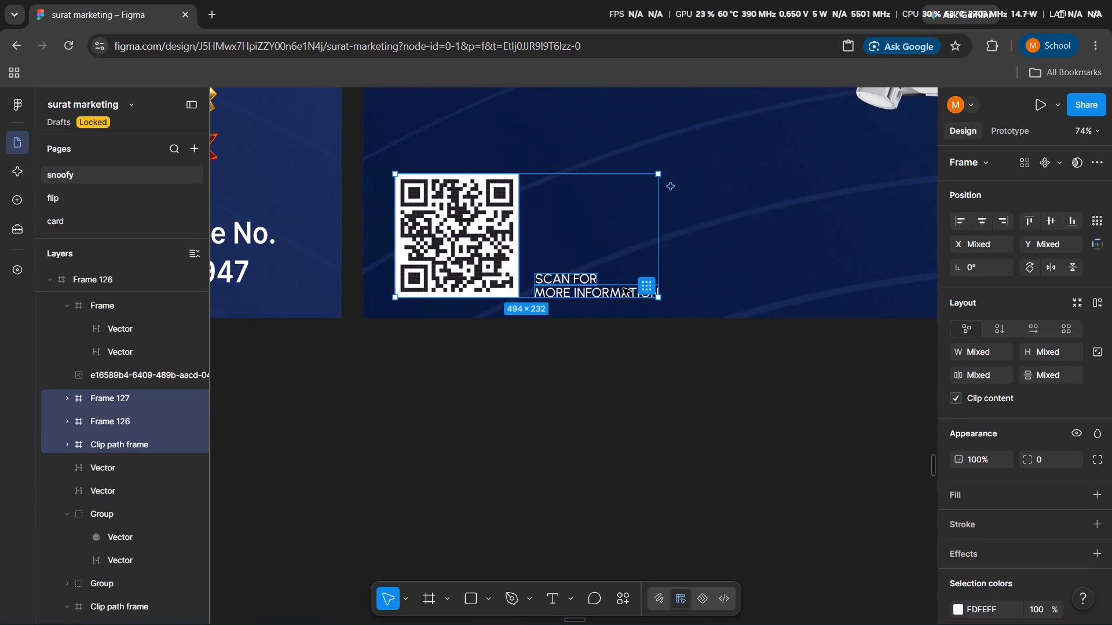
Delete the selected QR code and its scan caption from the duplicated banner, Frame 126.
key(Delete)
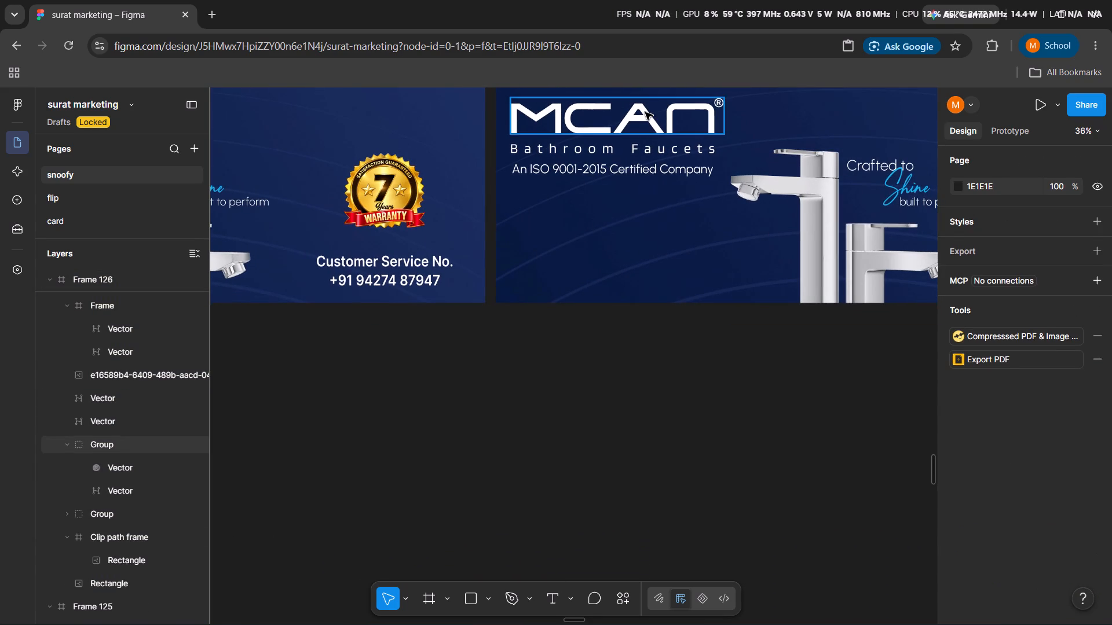
Move the MCAN logo, Bathroom Faucets line and ISO certification line together to the banner's right half, logo at about X 1393, Y 81.
click(659, 145)
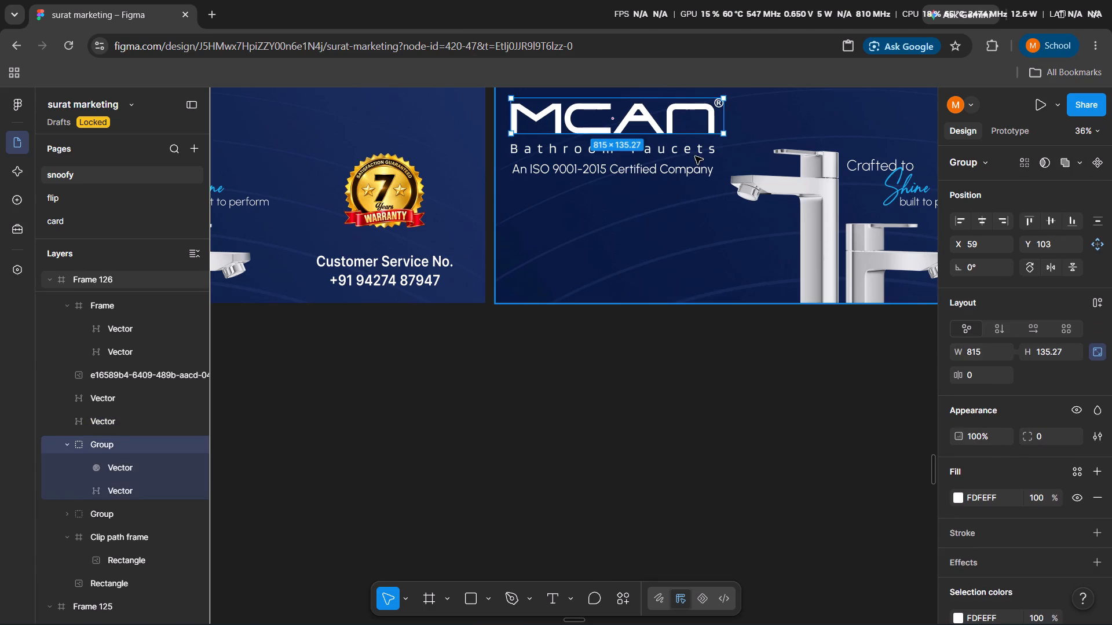
shift+click(697, 150)
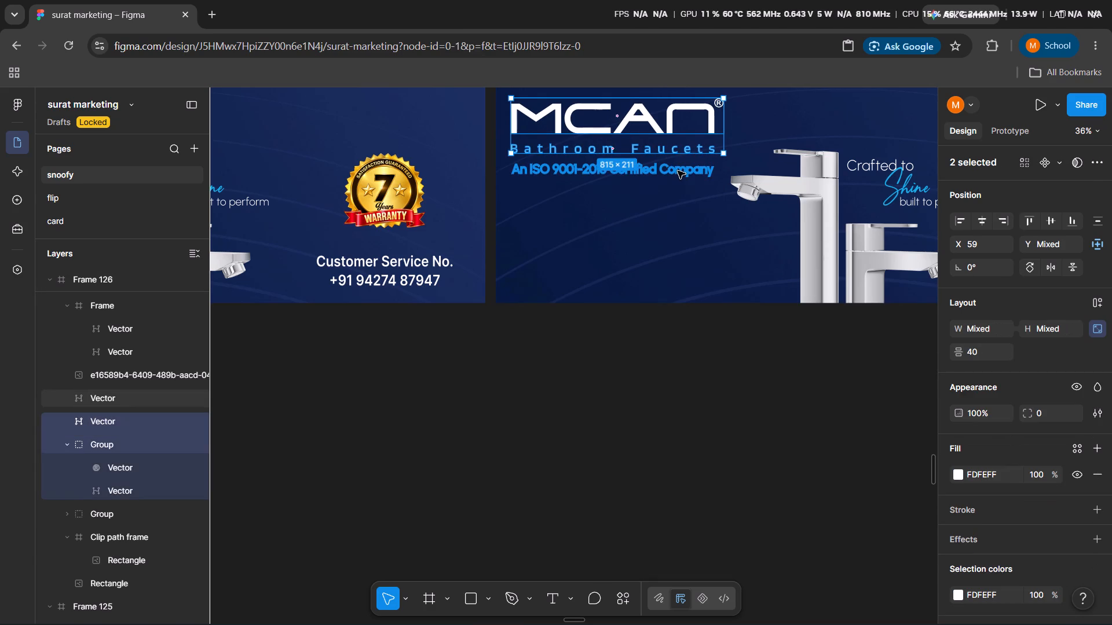
shift+click(678, 171)
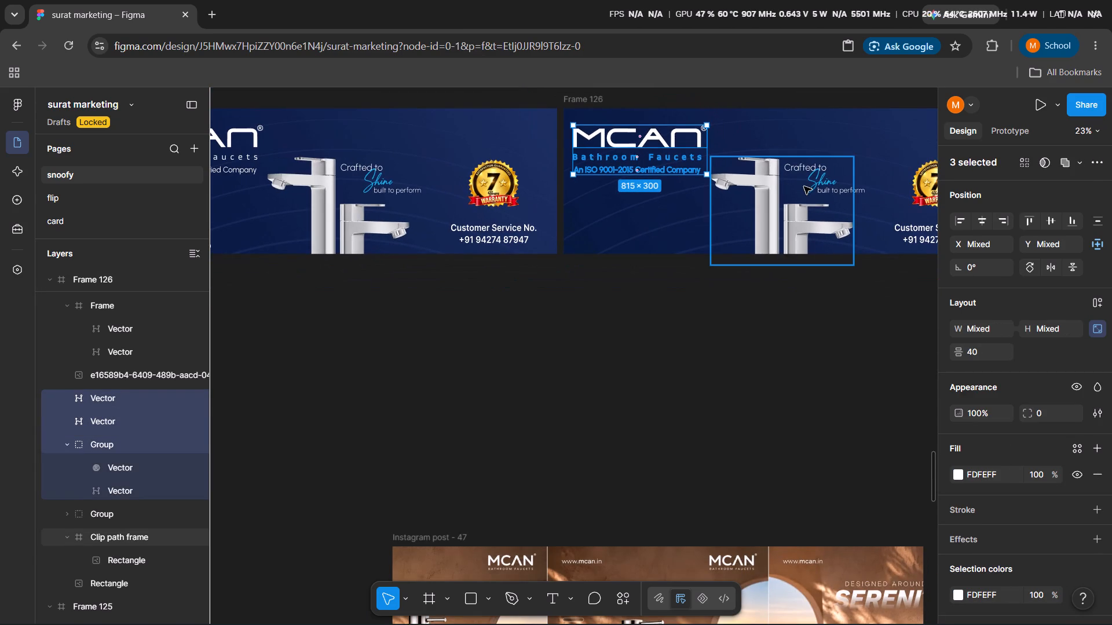
drag(674, 140, 892, 136)
Move the faucet image to the left side of Frame 126, at about X 71, Y 273.
drag(769, 196, 614, 191)
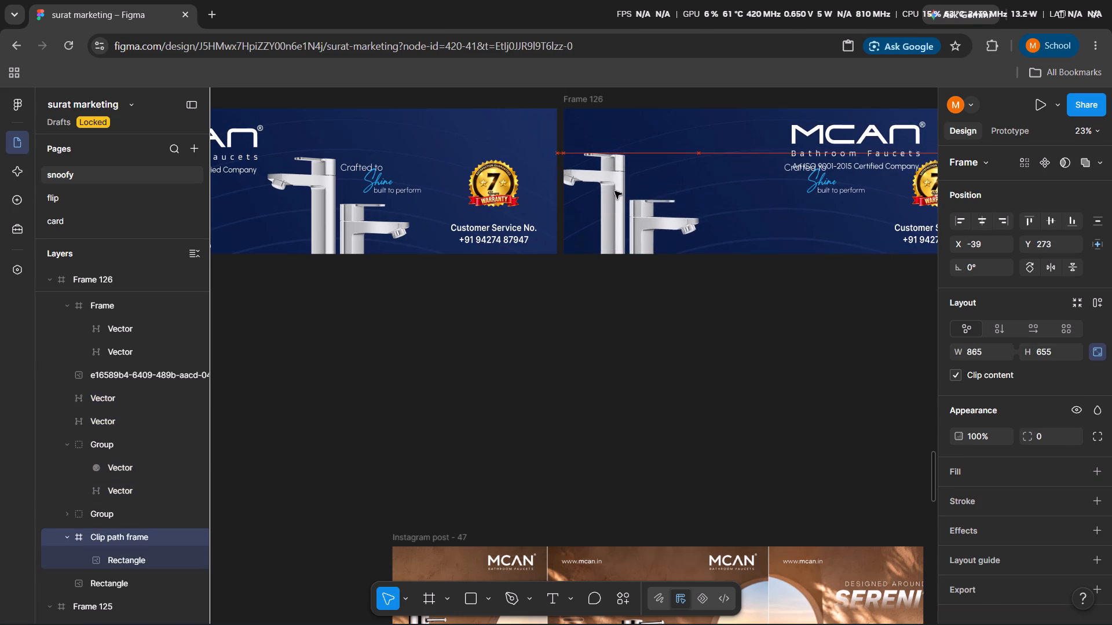
drag(614, 191, 633, 191)
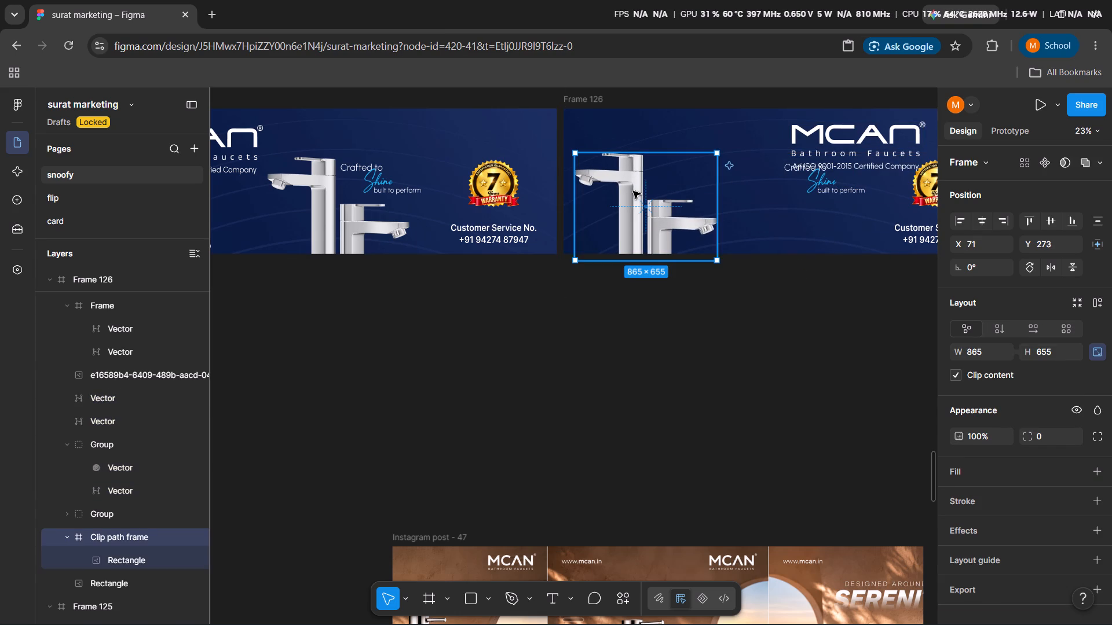
click(708, 98)
Delete the "Crafted to Shine built to perform" tagline from Frame 126.
scroll(708, 98, left, 1)
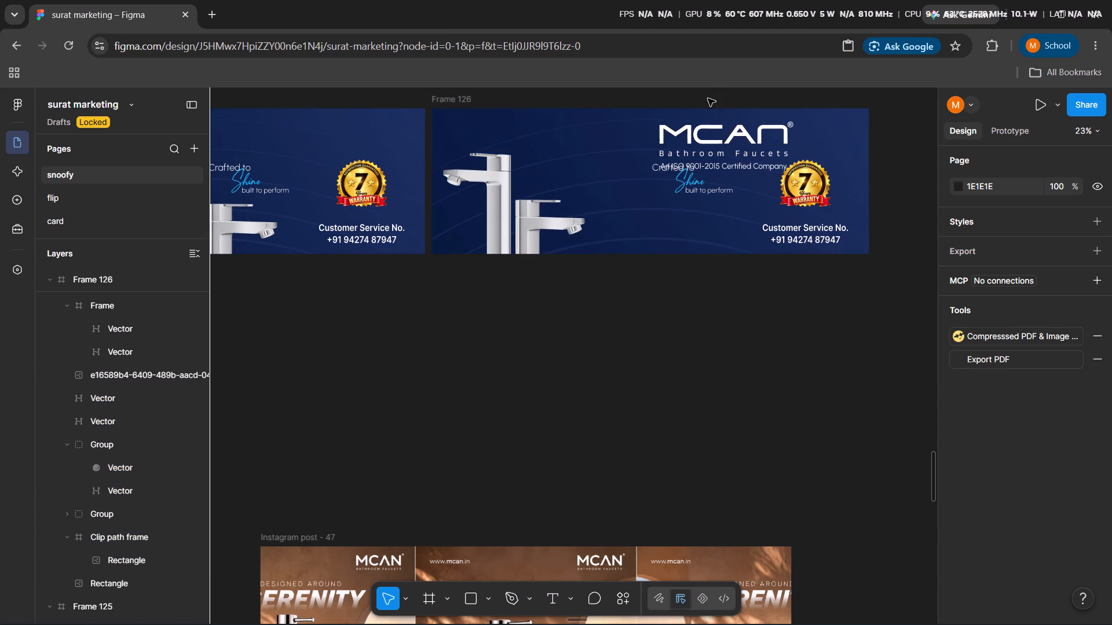
click(686, 195)
key(Delete)
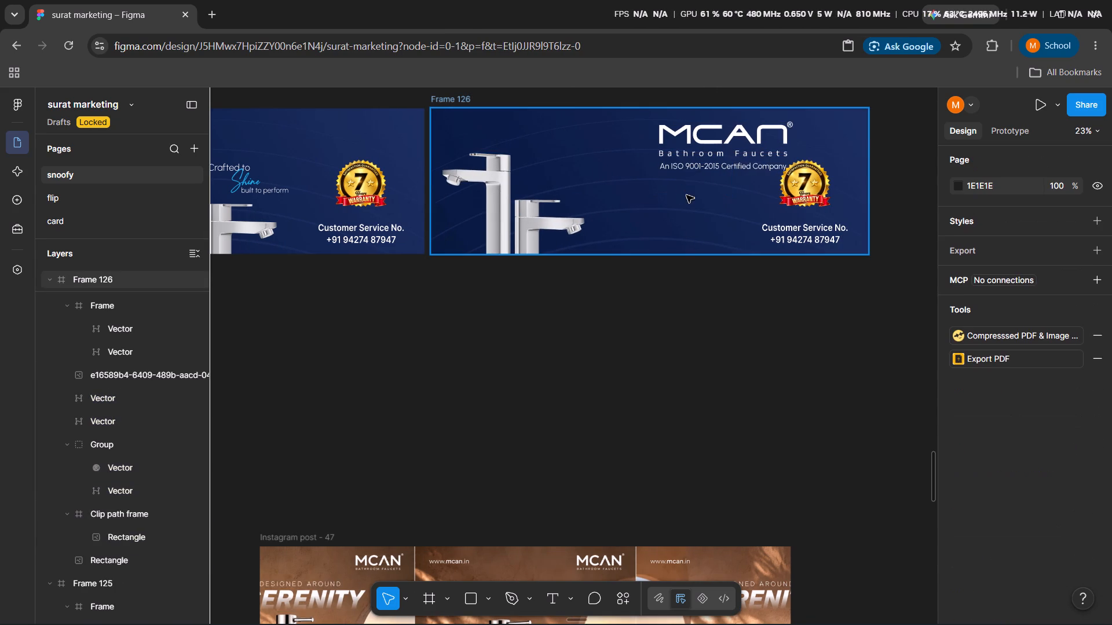
Select the MCAN logo together with the Bathroom Faucets and ISO certification lines in Frame 126.
click(709, 166)
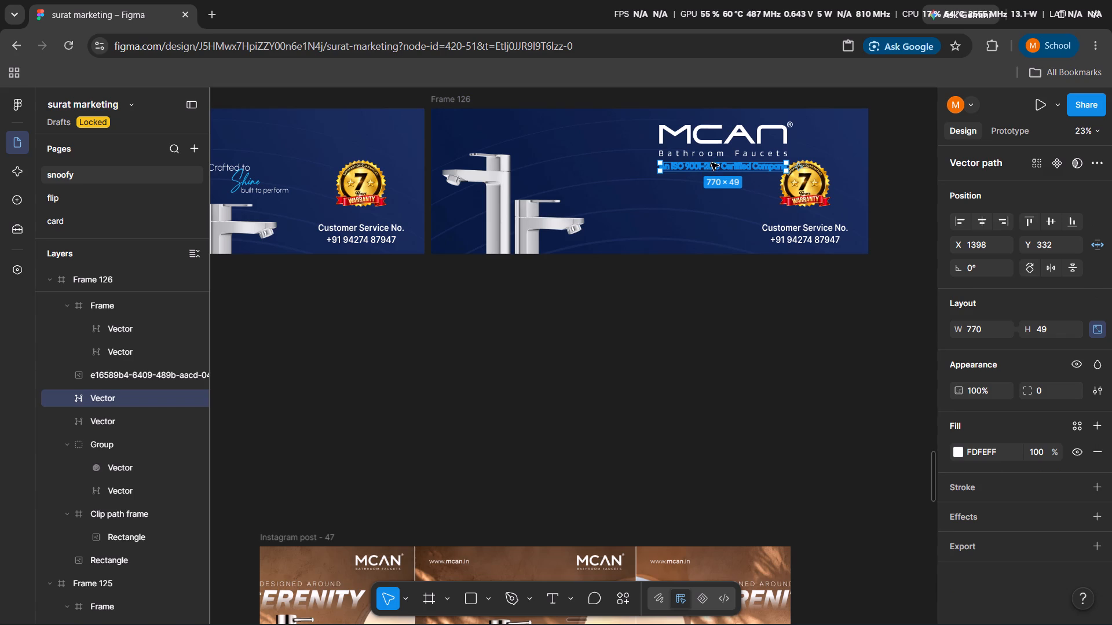
click(718, 156)
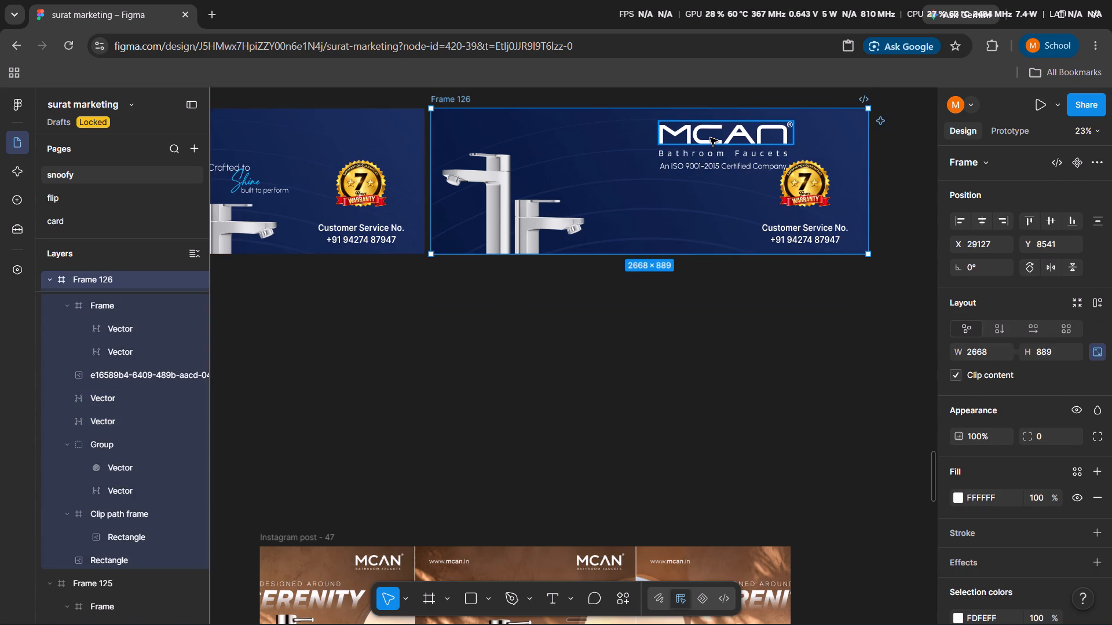
click(710, 138)
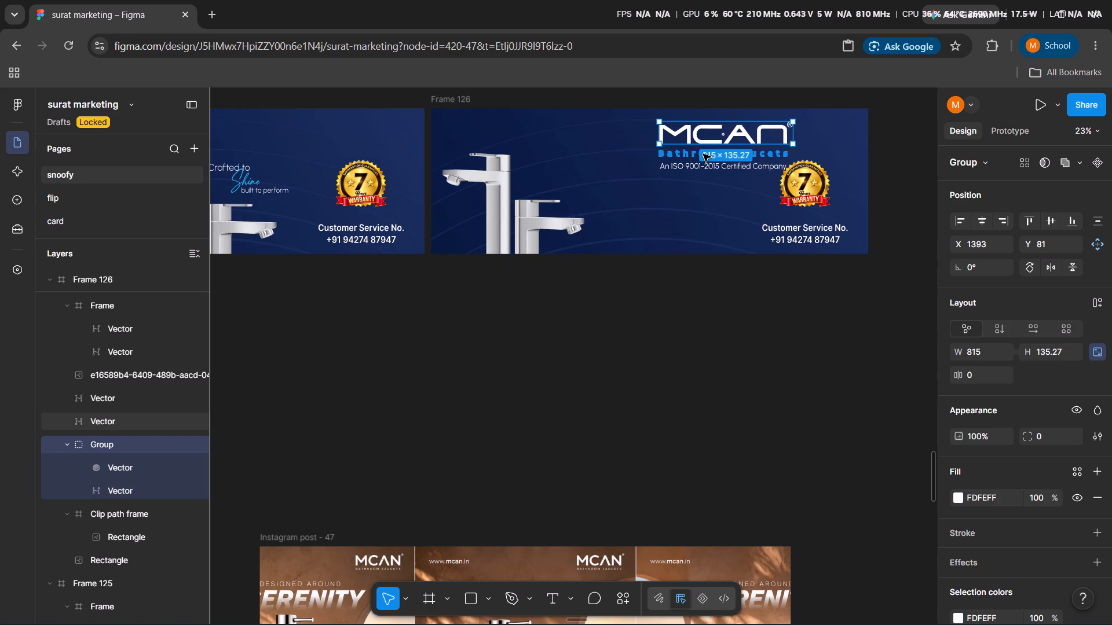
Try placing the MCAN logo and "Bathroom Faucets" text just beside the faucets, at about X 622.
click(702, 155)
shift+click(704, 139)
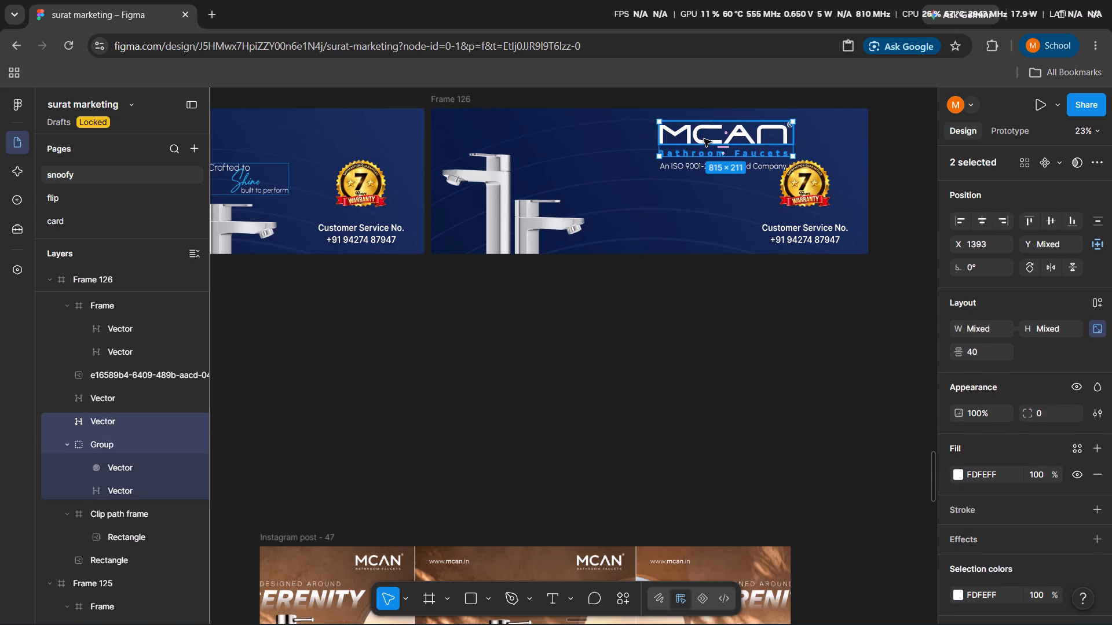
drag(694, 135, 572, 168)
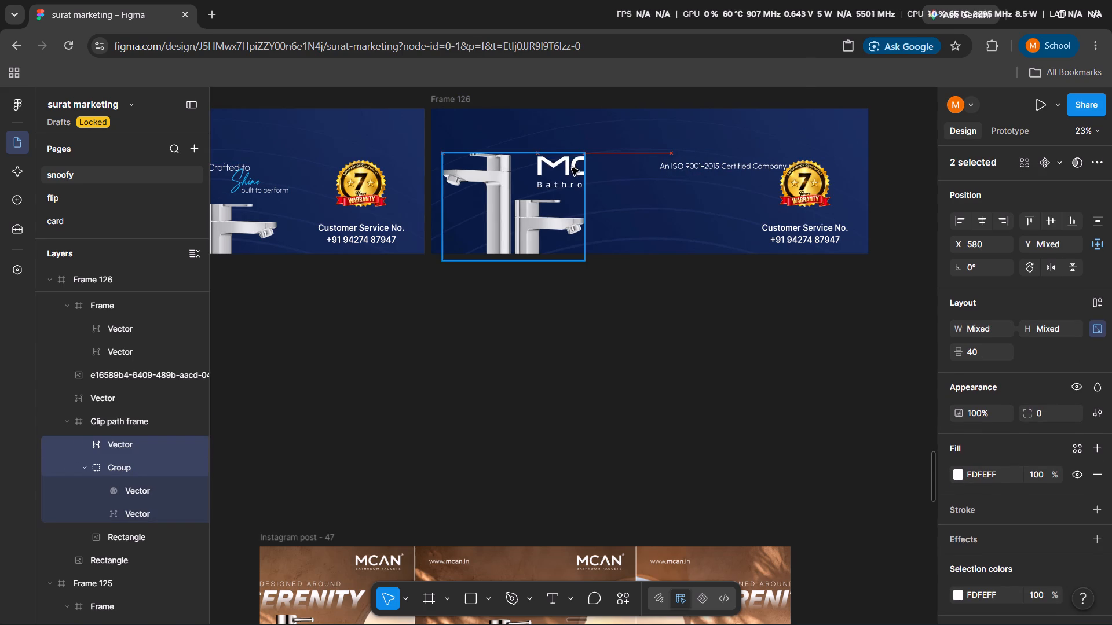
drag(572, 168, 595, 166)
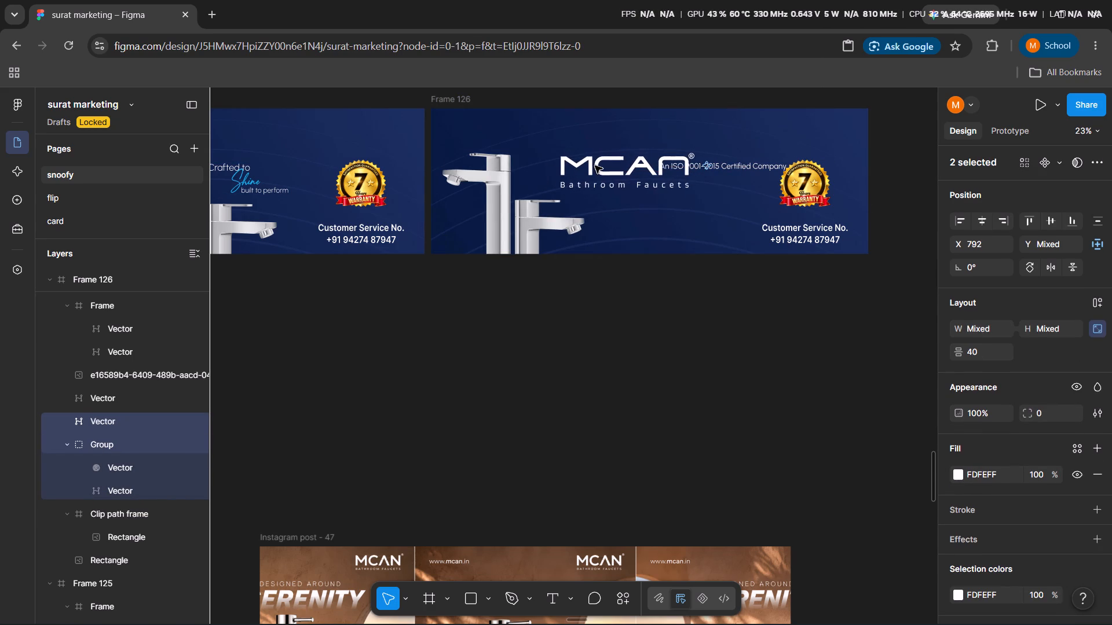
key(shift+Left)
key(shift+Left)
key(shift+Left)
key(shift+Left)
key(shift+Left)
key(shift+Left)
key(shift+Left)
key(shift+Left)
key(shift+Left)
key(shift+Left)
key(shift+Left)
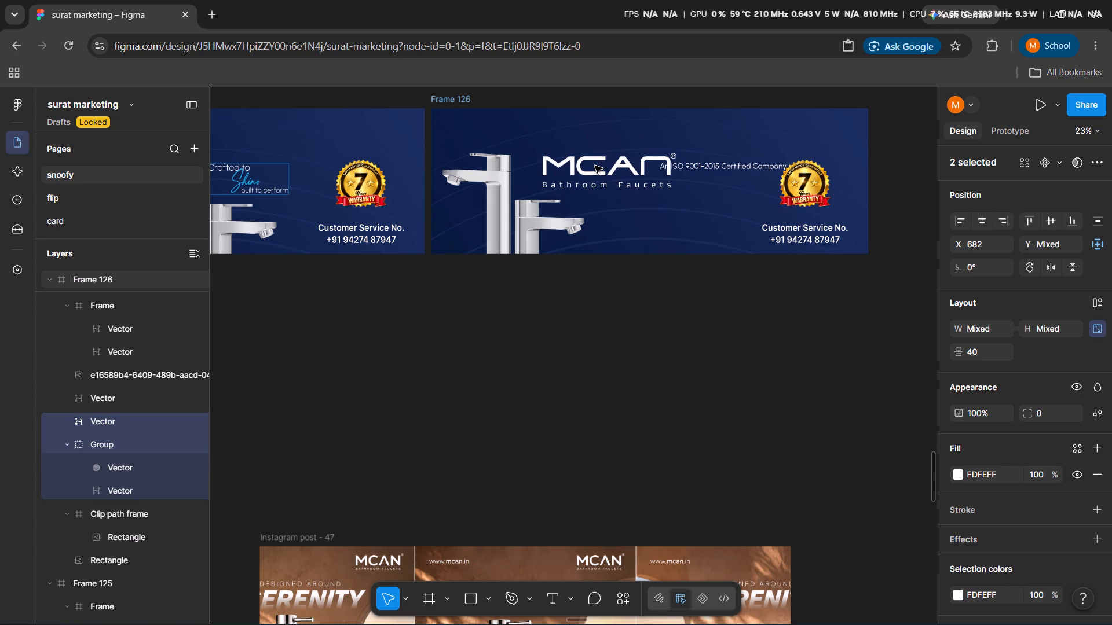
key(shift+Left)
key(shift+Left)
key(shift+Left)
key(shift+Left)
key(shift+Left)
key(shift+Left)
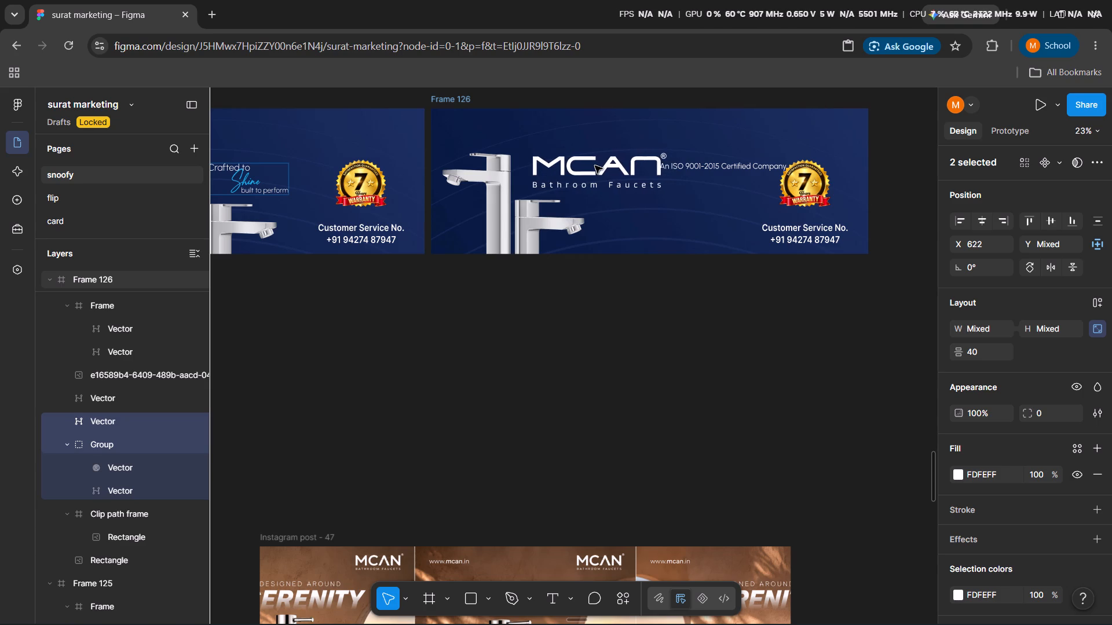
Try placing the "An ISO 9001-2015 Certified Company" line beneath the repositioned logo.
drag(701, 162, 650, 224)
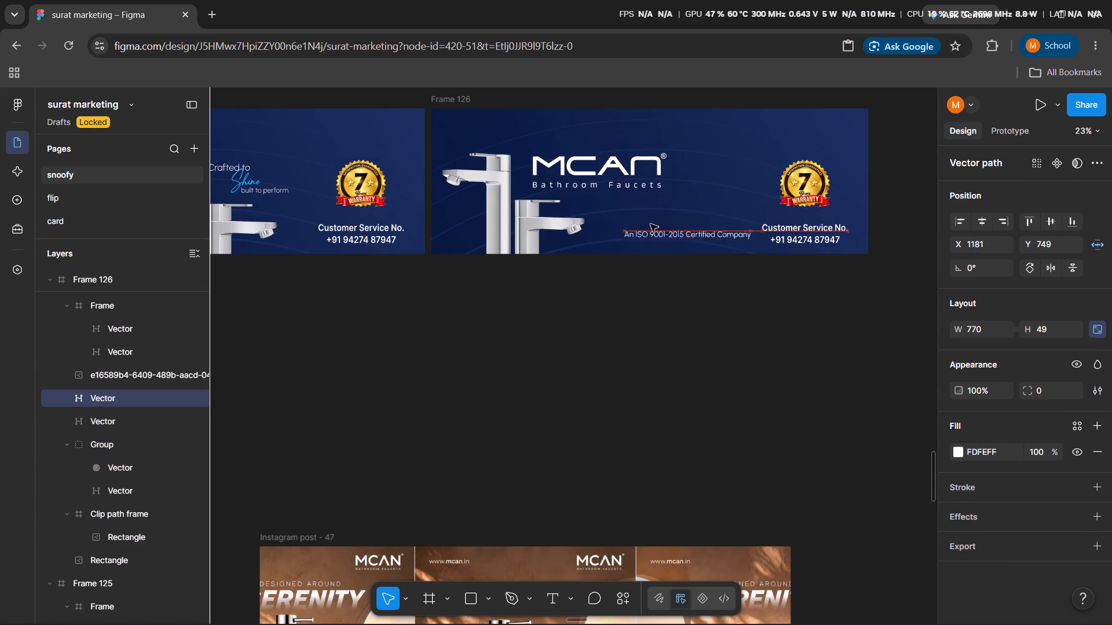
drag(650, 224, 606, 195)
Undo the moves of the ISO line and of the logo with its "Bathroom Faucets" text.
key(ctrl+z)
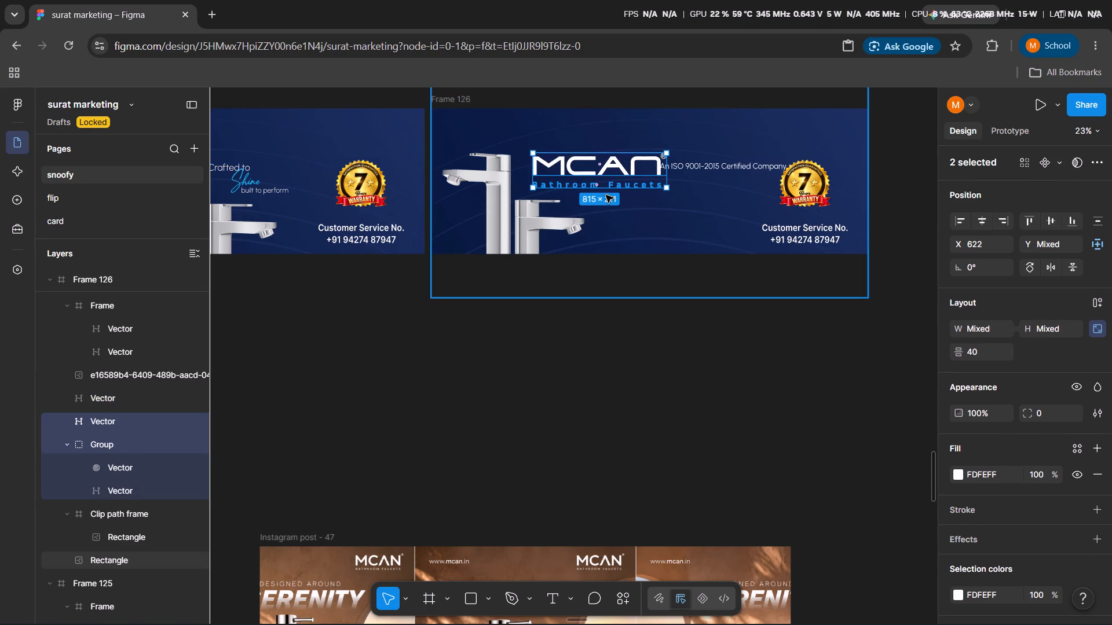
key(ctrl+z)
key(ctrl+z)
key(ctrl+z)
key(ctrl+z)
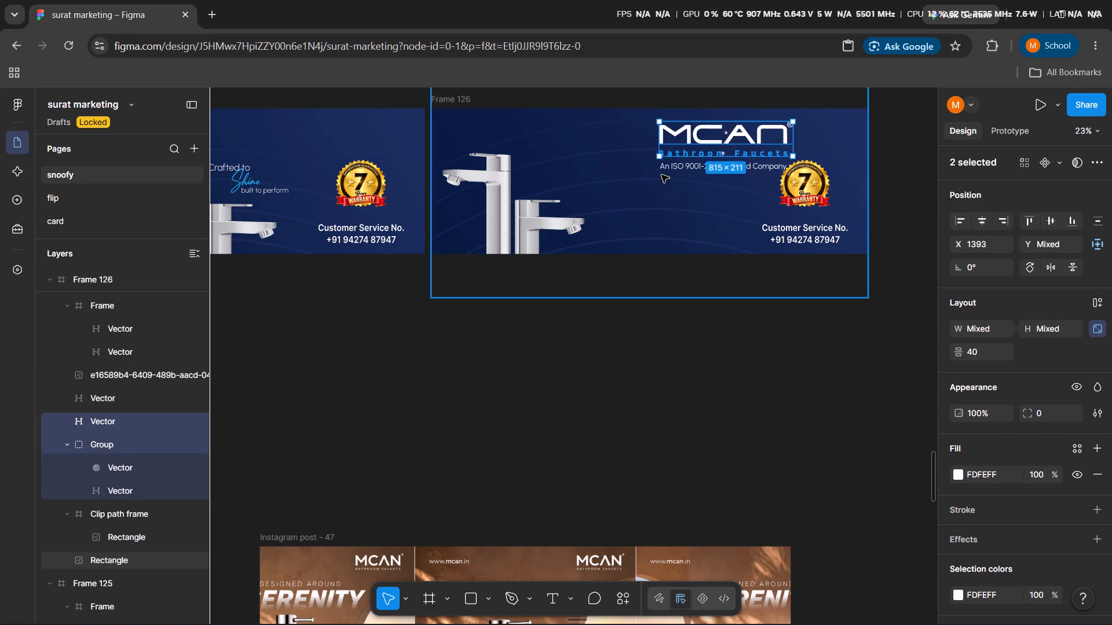
Copy the MCAN logo, "Bathroom Faucets" text and ISO line together as a PNG.
shift+click(700, 163)
right_click(700, 163)
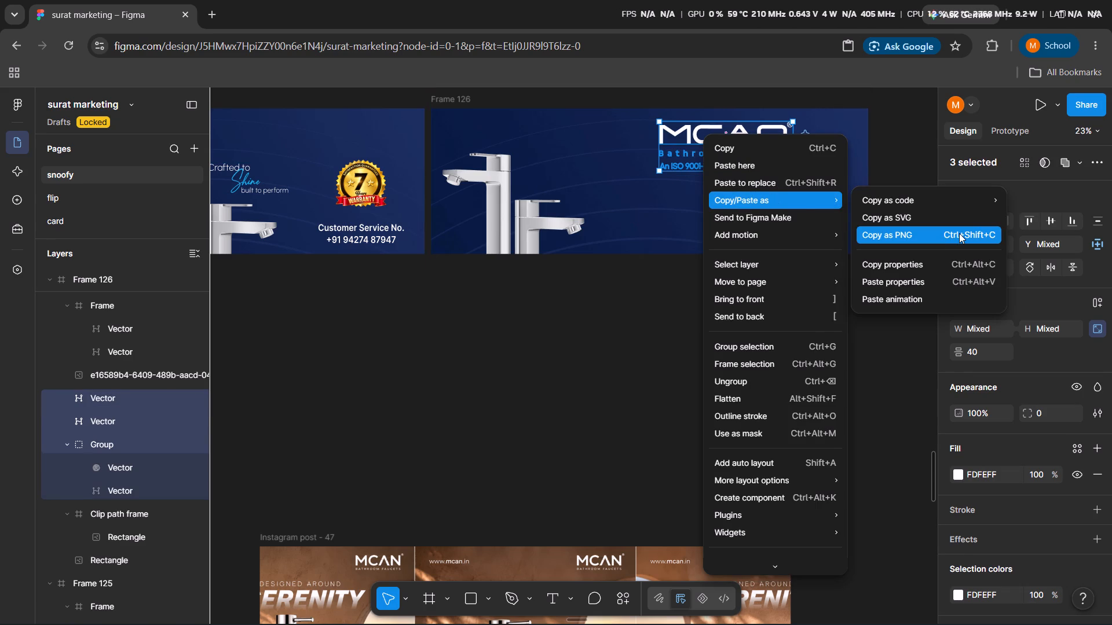
click(959, 233)
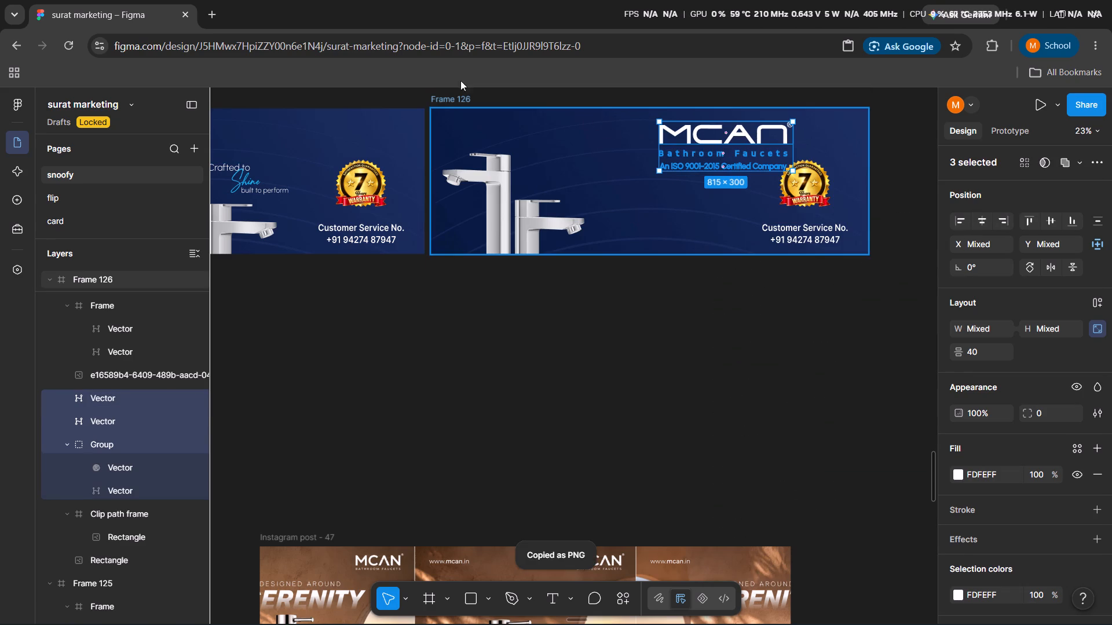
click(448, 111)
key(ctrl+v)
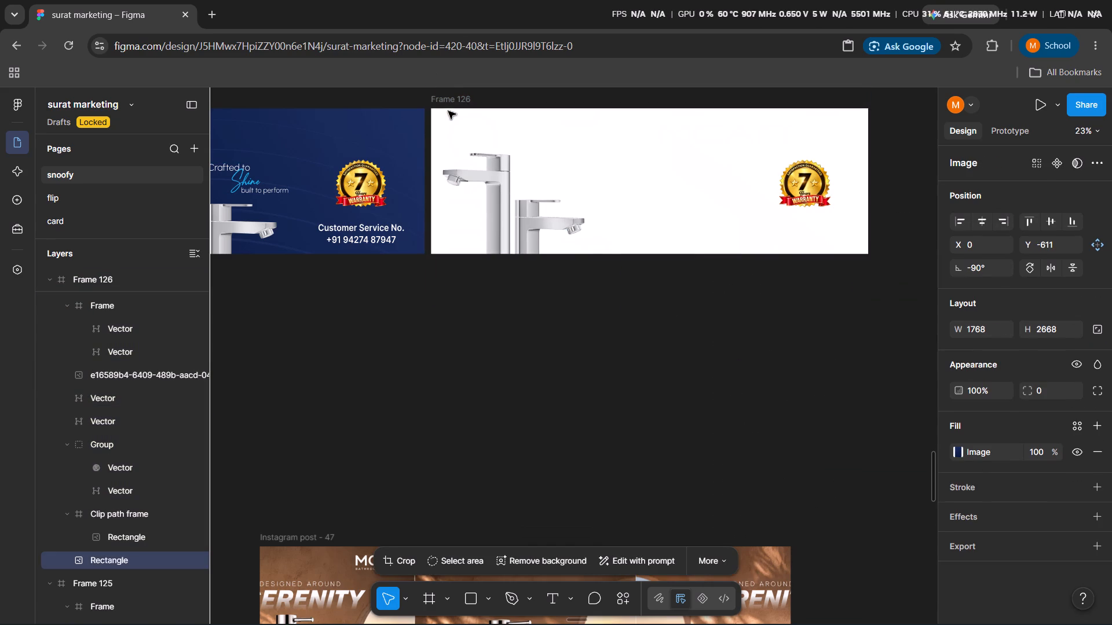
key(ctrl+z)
Paste the copied logo PNG into the duplicated banner, Frame 126.
click(555, 156)
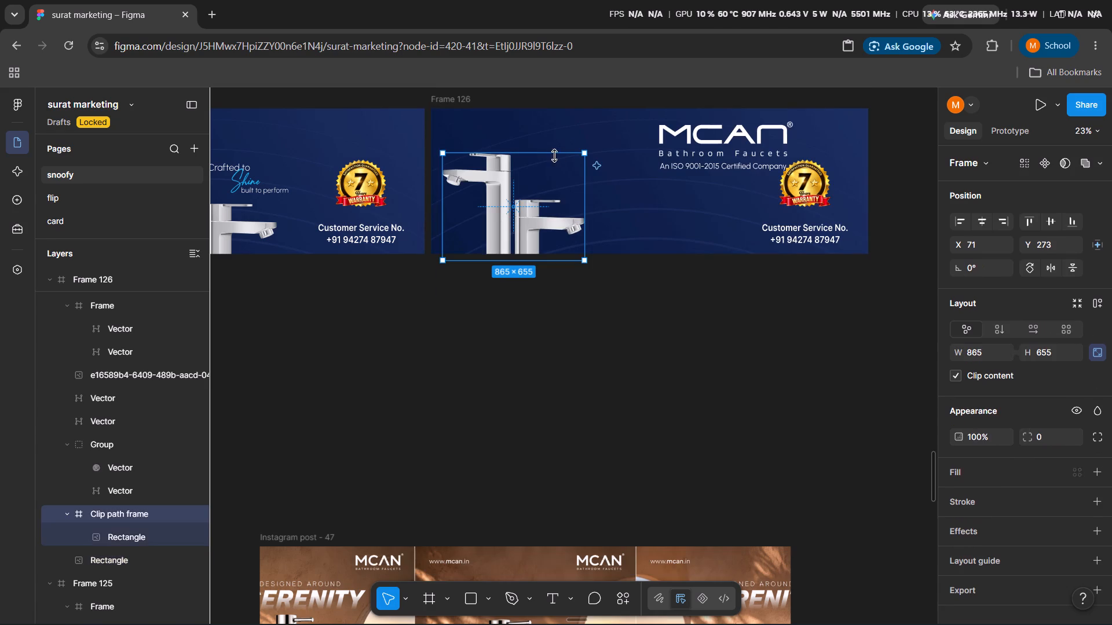
click(459, 100)
key(ctrl+v)
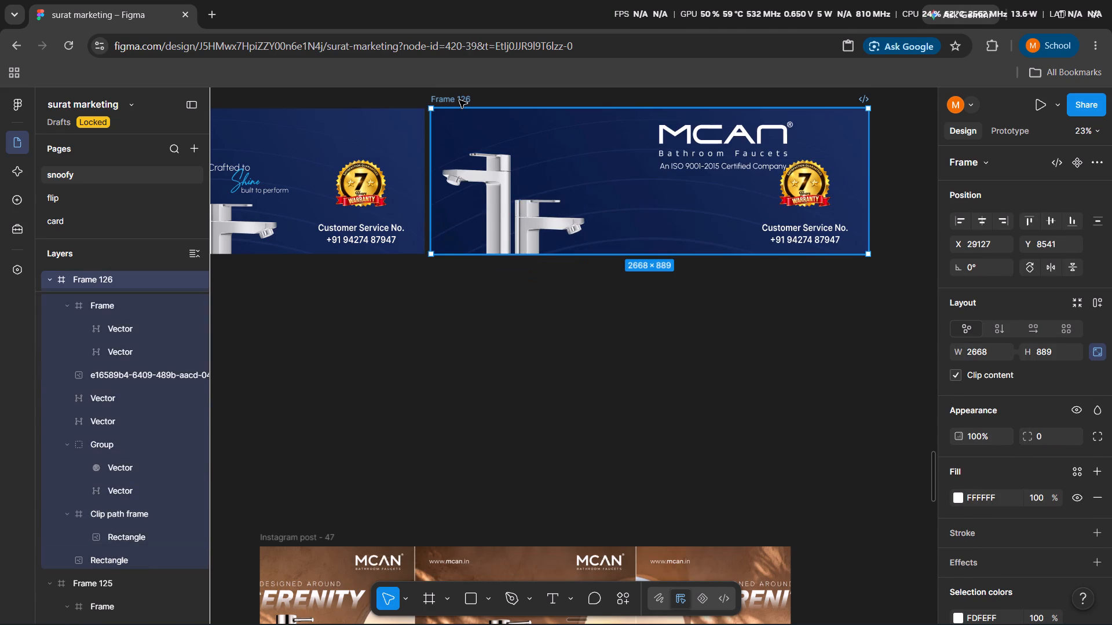
Delete the original vector MCAN logo, "Bathroom Faucets" text and ISO line from the duplicated banner.
click(711, 133)
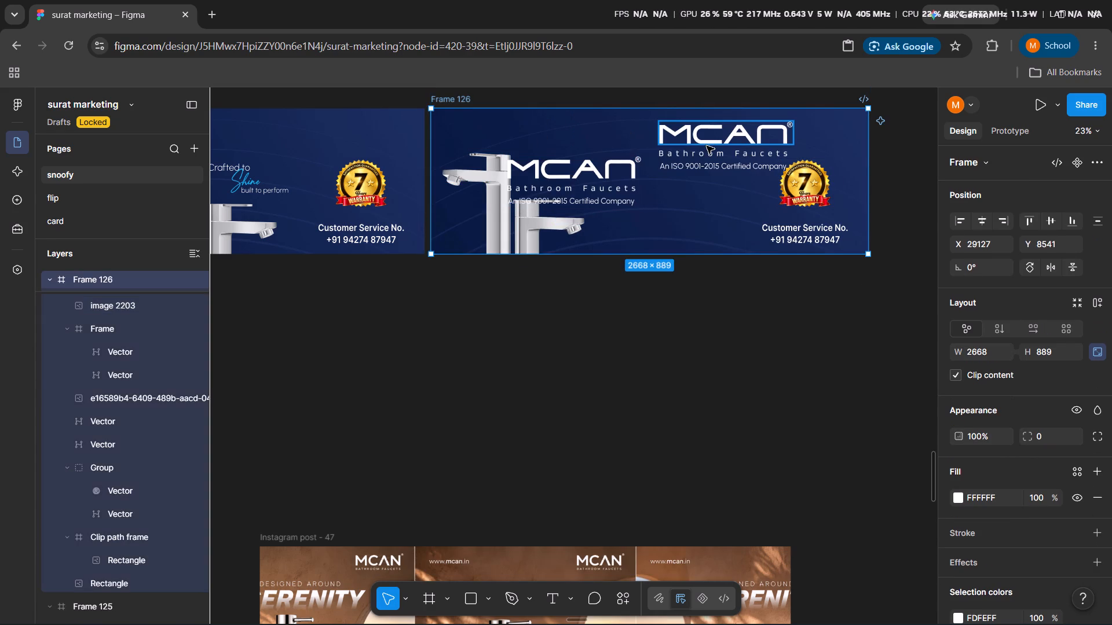
click(707, 146)
shift+click(707, 163)
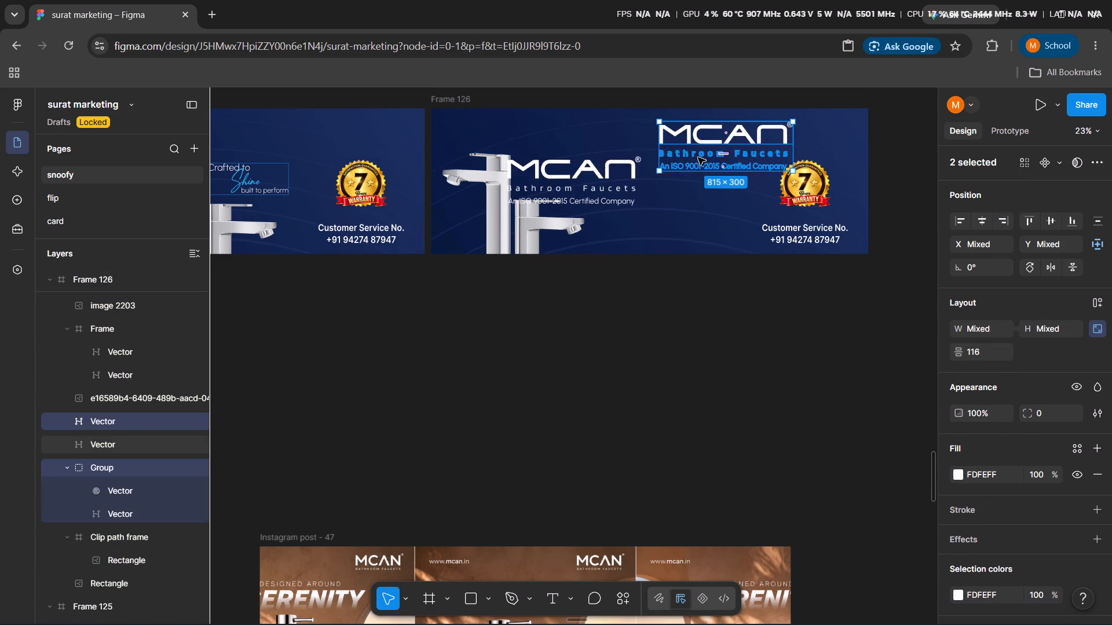
shift+click(697, 155)
key(Delete)
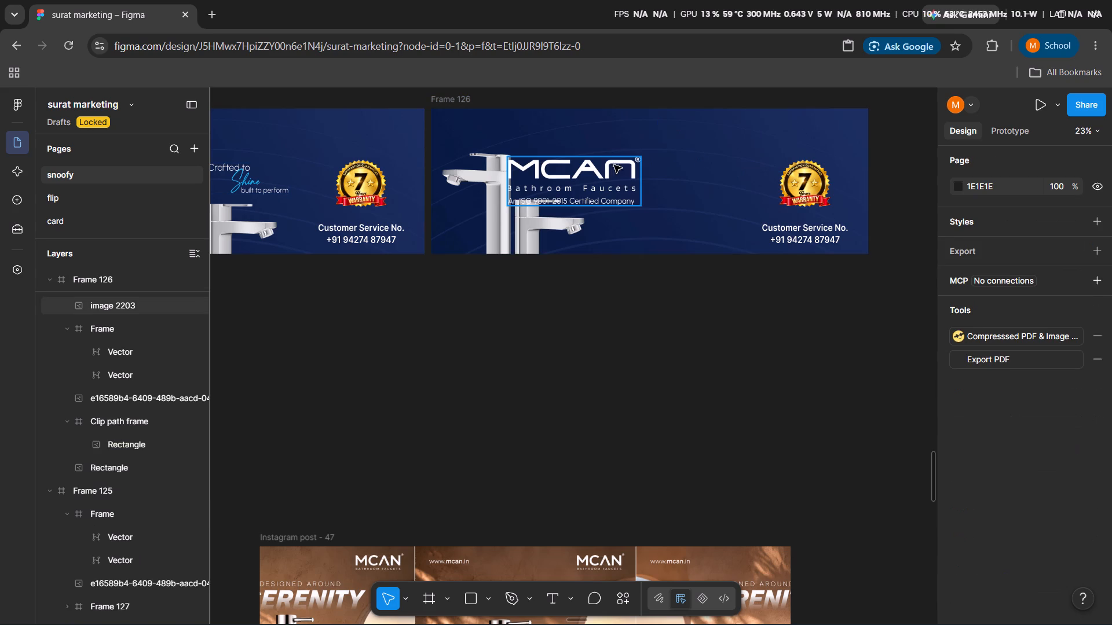
Enlarge the pasted logo image to about 1242 × 457 and place it between the faucets and the badge, at about X 581, Y 216.
click(611, 166)
drag(623, 164, 644, 151)
drag(665, 142, 730, 118)
drag(694, 138, 689, 164)
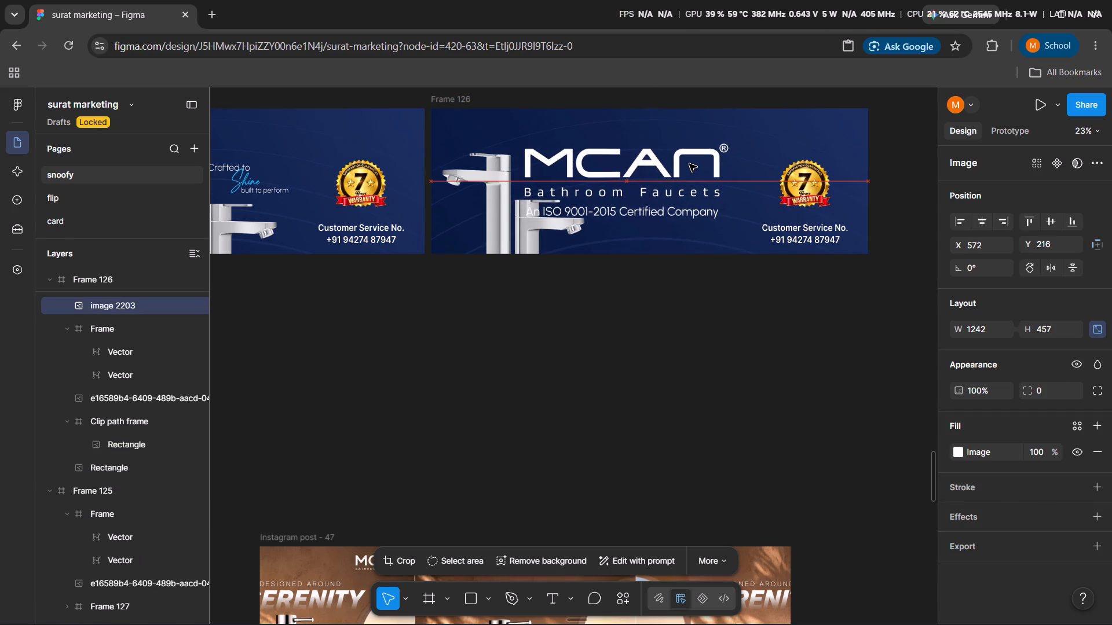
drag(689, 164, 691, 162)
Crop the bottom of the logo image to about 386 high, cutting off the ISO line.
ctrl+drag(641, 222, 643, 207)
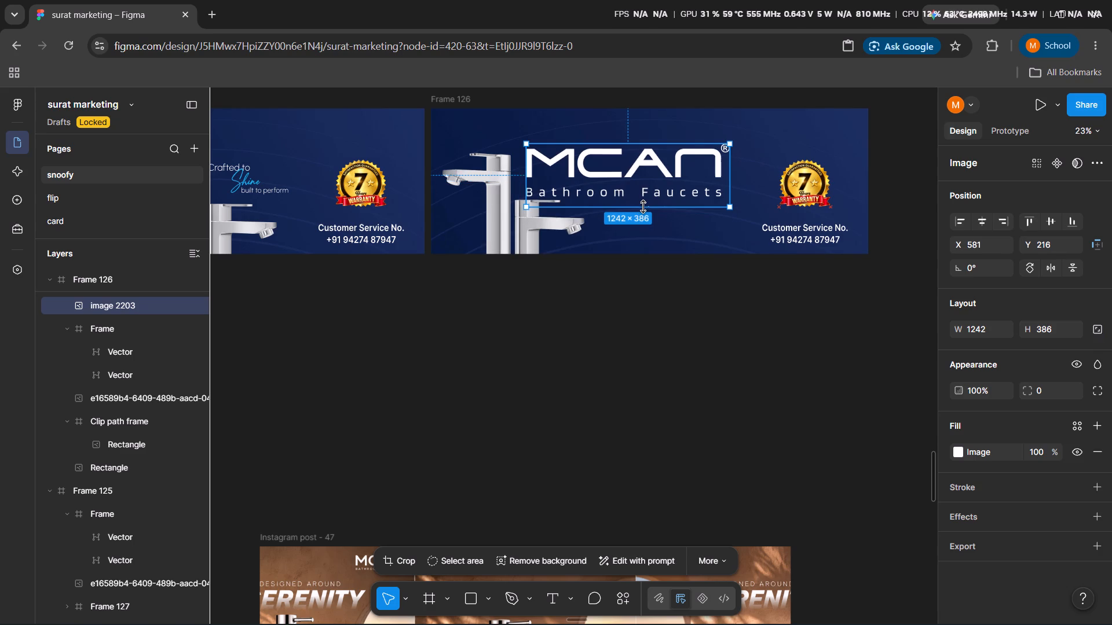
ctrl+drag(643, 207, 643, 208)
Reposition the cropped logo image between the faucets and the warranty badge, at about X 713, Y 176.
drag(639, 159, 639, 150)
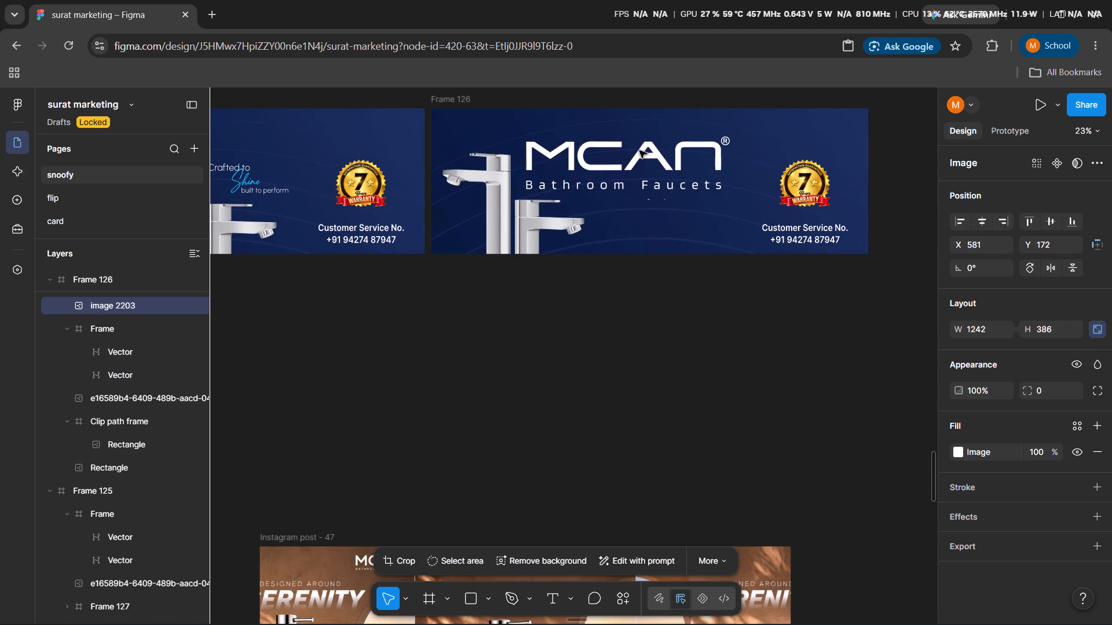
drag(639, 150, 640, 150)
click(660, 303)
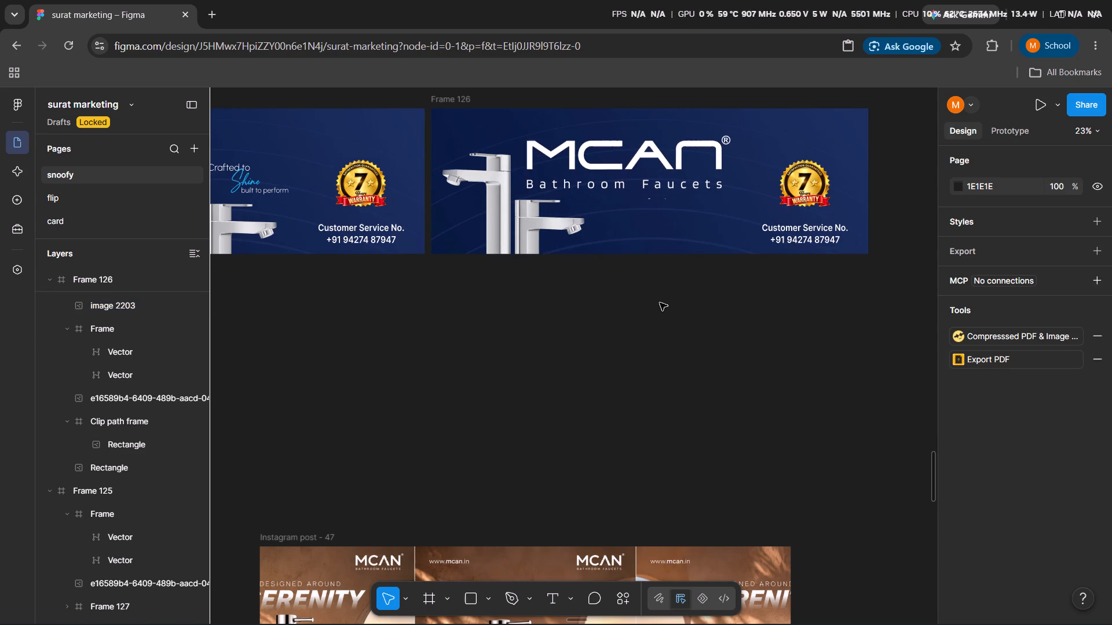
drag(637, 173, 656, 174)
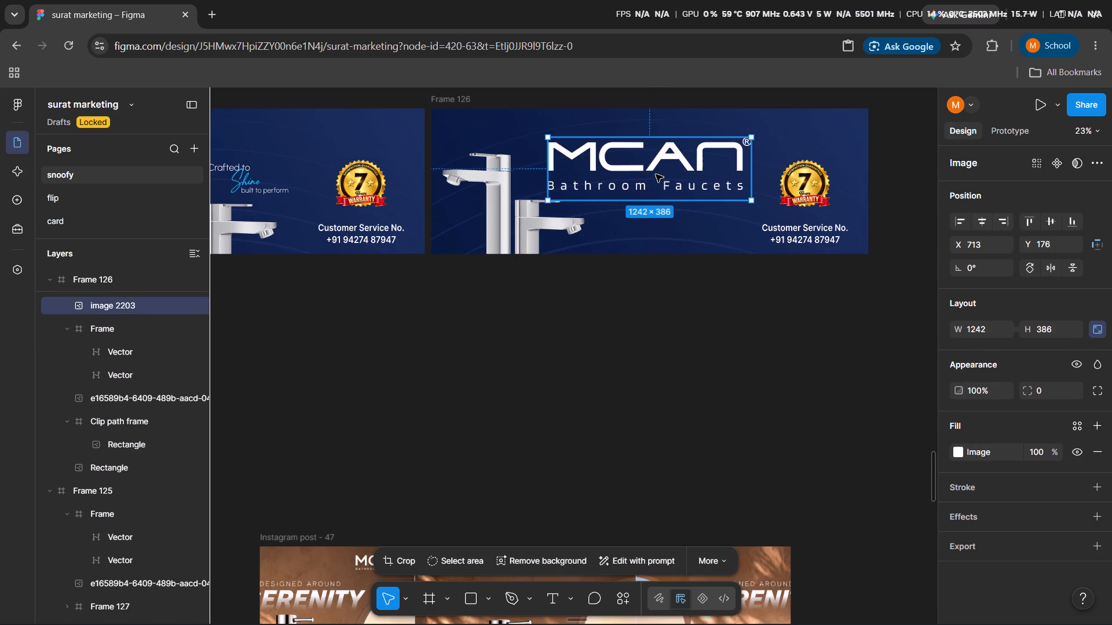
Trim the leftover ISO text by cropping the logo image to 354 high, and scale it down to about 1010 × 288.
ctrl+click(654, 200)
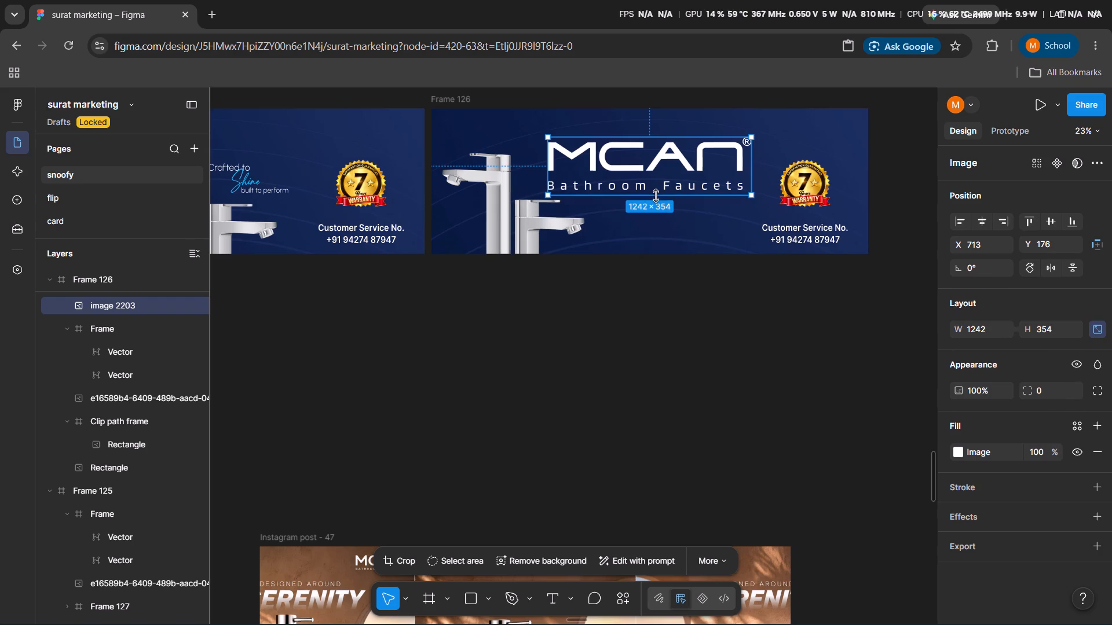
click(649, 155)
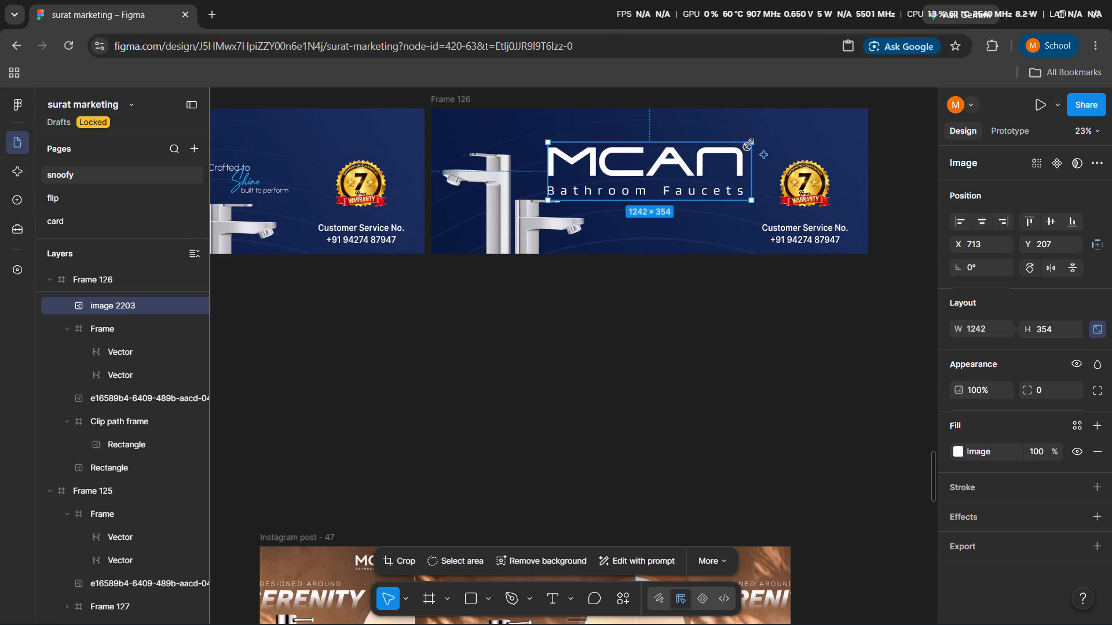
drag(750, 143, 703, 152)
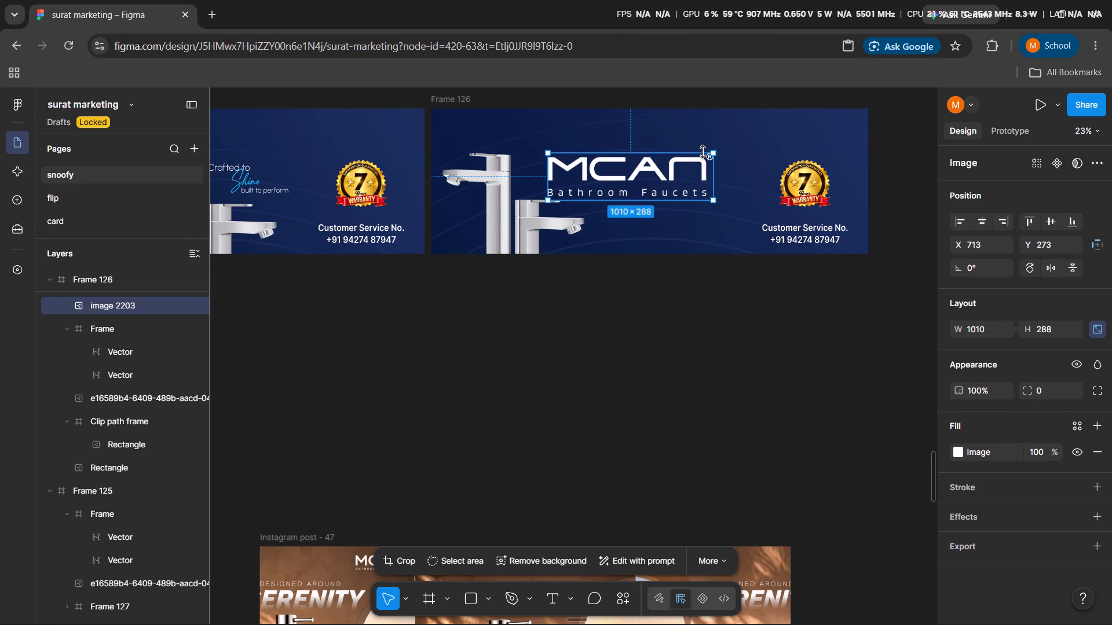
Scale the MCAN logo image in Frame 126 down to about 913 × 260 and place it beside the taller faucet, at about X 534, Y 273.
drag(658, 181, 635, 172)
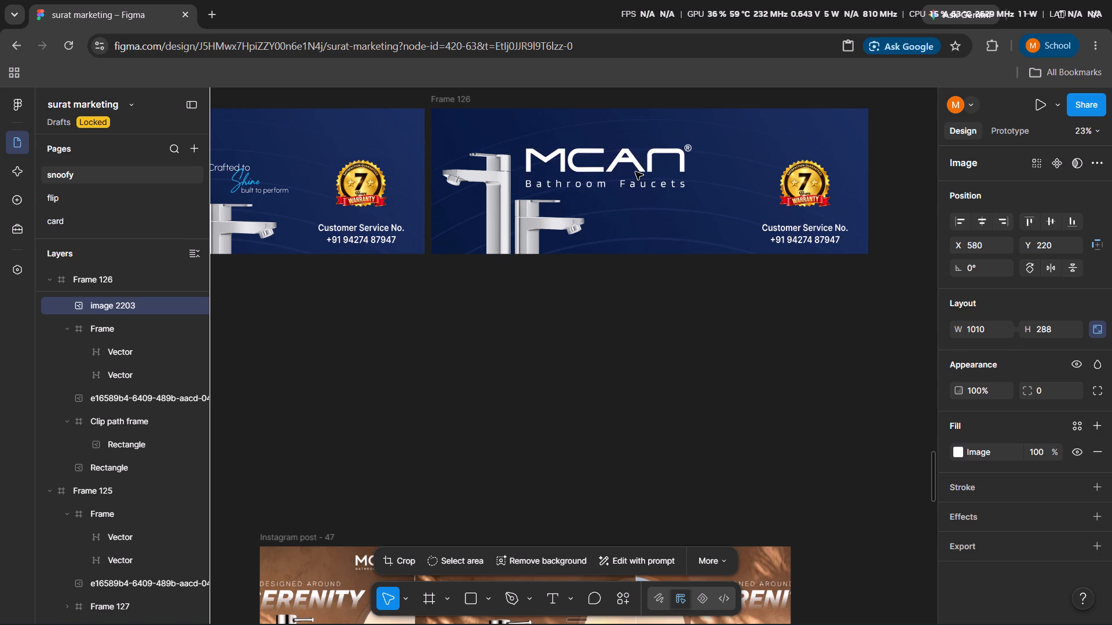
drag(635, 172, 634, 171)
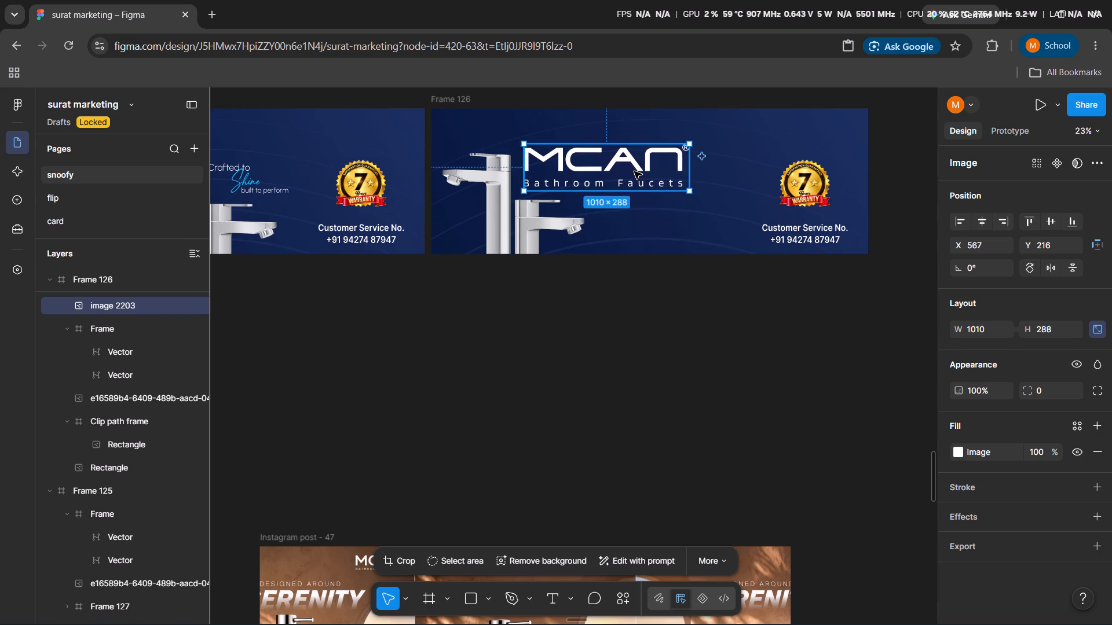
click(566, 310)
scroll(566, 310, right, 1)
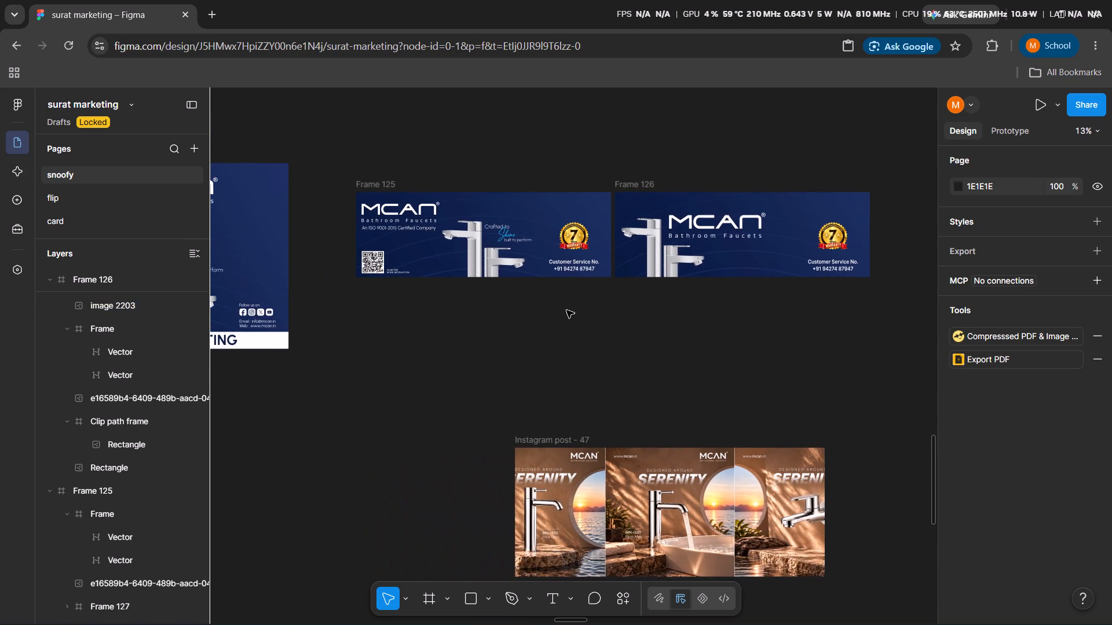
scroll(566, 310, up, 1)
click(761, 249)
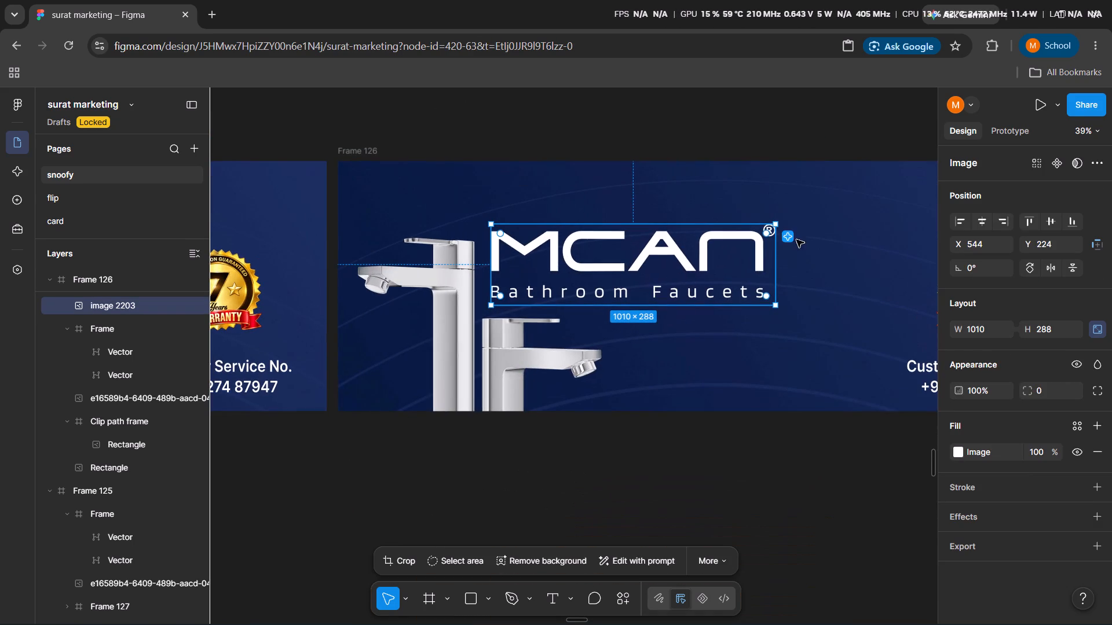
drag(778, 260, 748, 260)
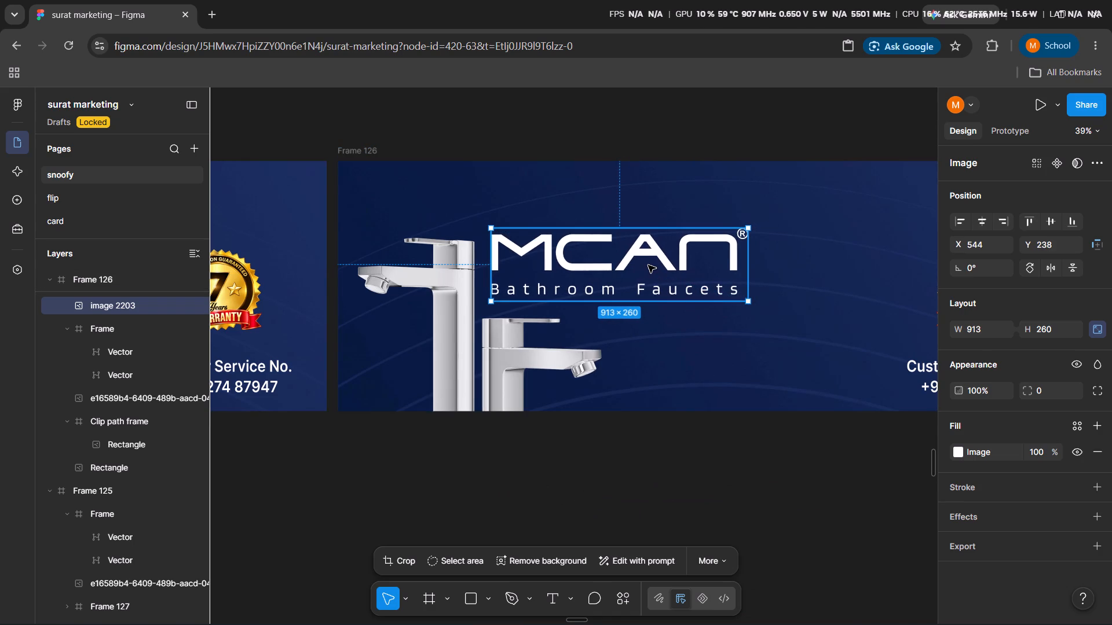
drag(648, 265, 643, 274)
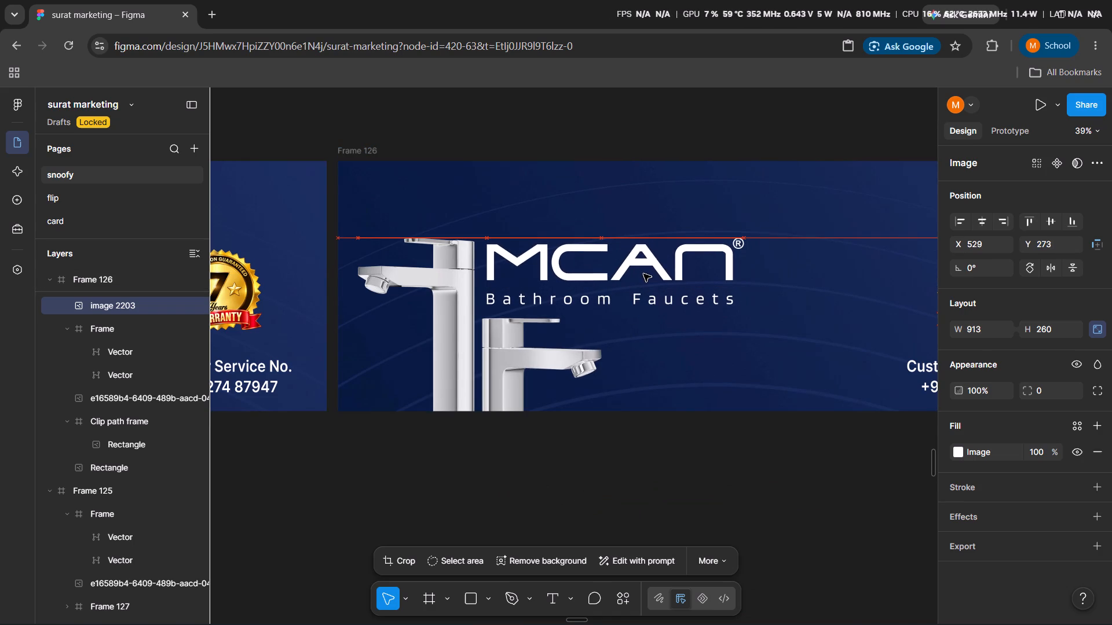
drag(643, 274, 645, 271)
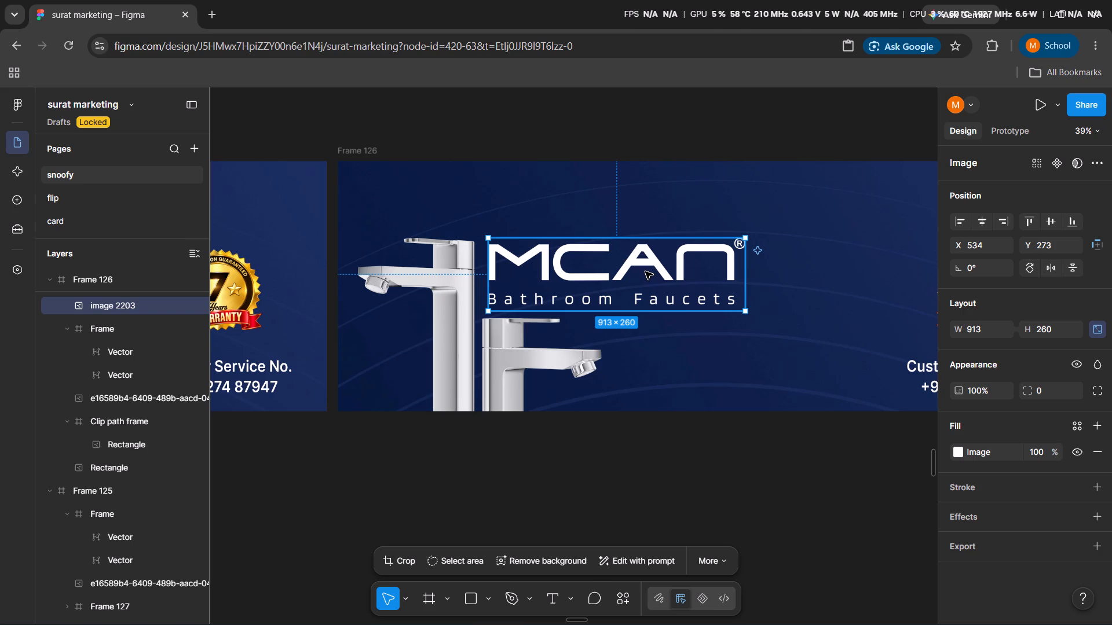
click(615, 126)
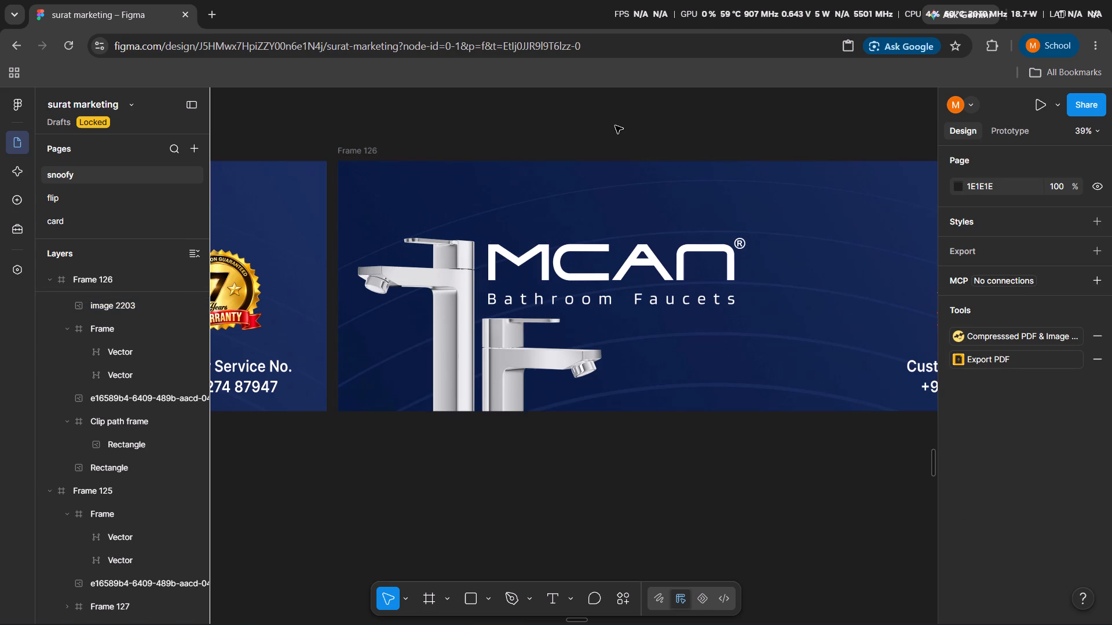
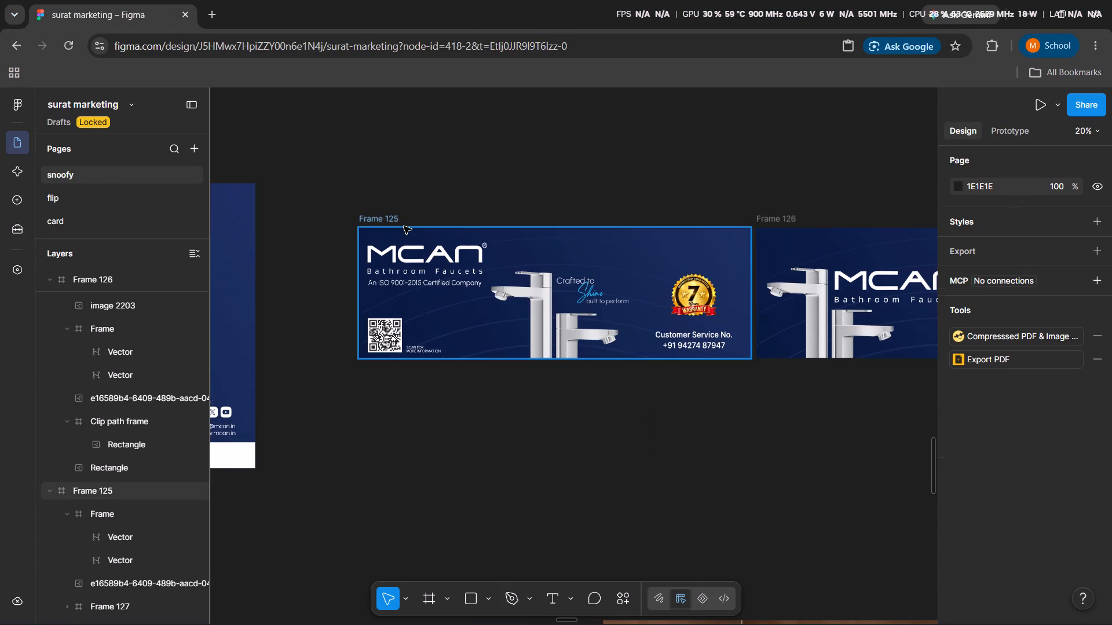
scroll(404, 226, left, 1)
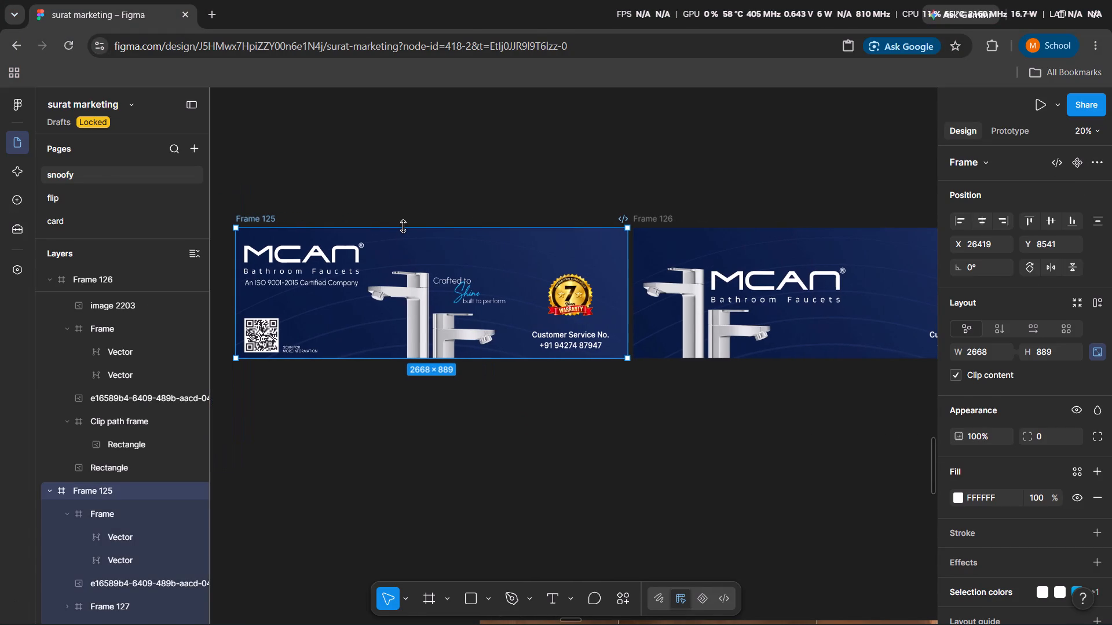
click(683, 226)
scroll(683, 226, left, 2)
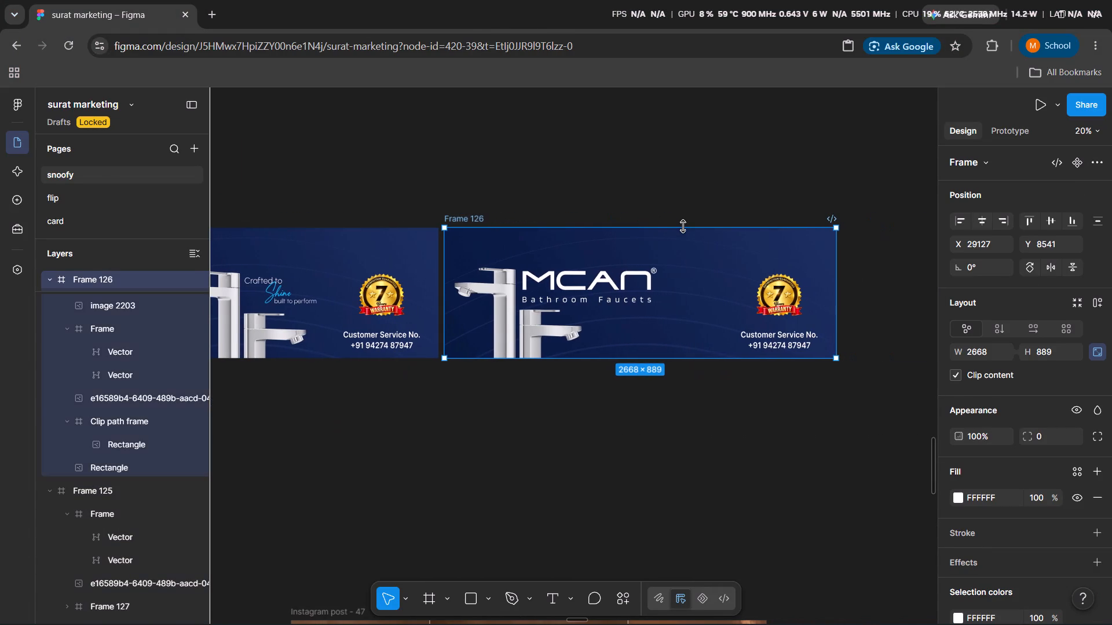
key(ctrl+d)
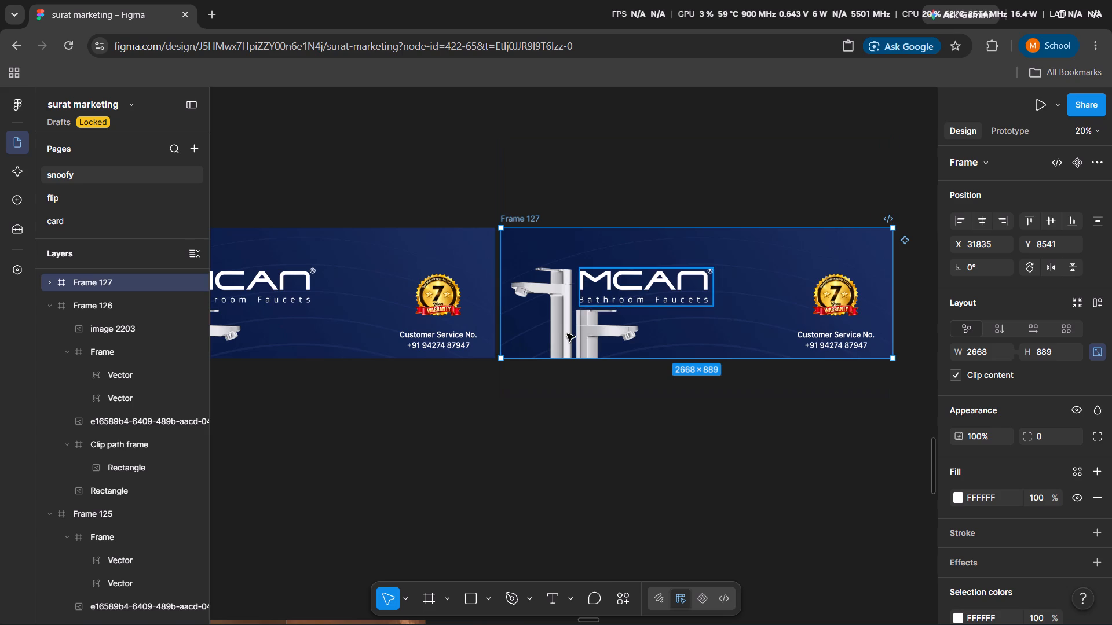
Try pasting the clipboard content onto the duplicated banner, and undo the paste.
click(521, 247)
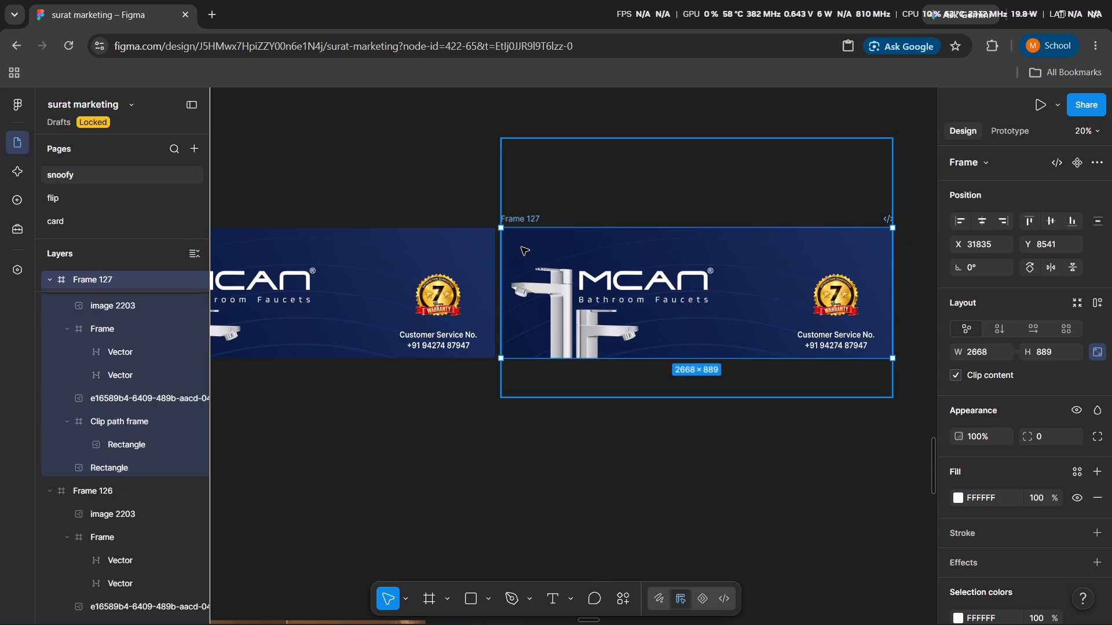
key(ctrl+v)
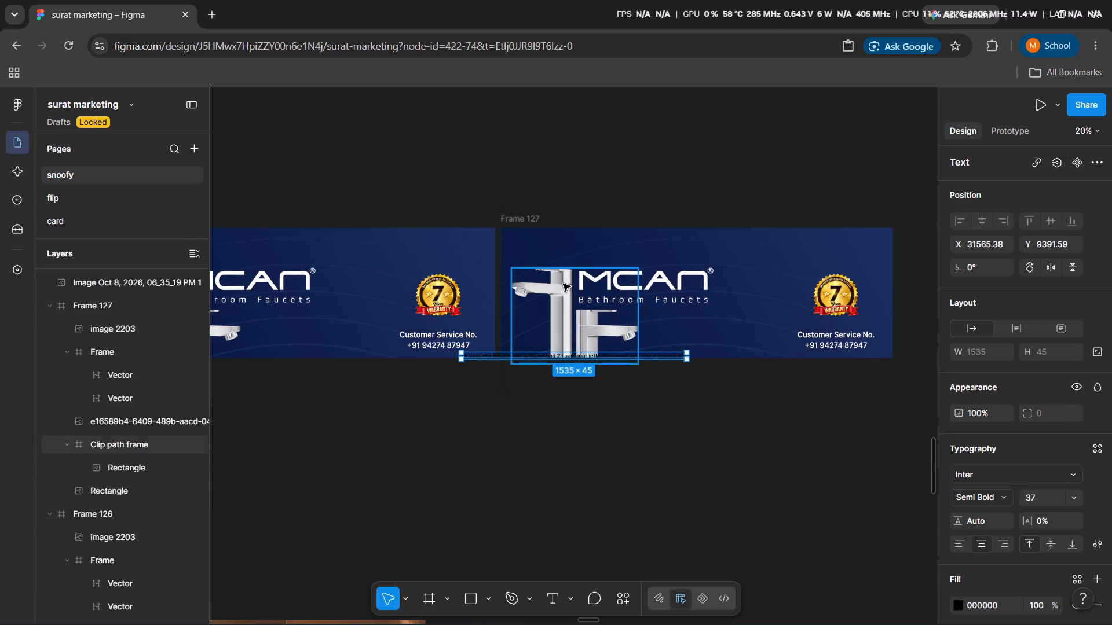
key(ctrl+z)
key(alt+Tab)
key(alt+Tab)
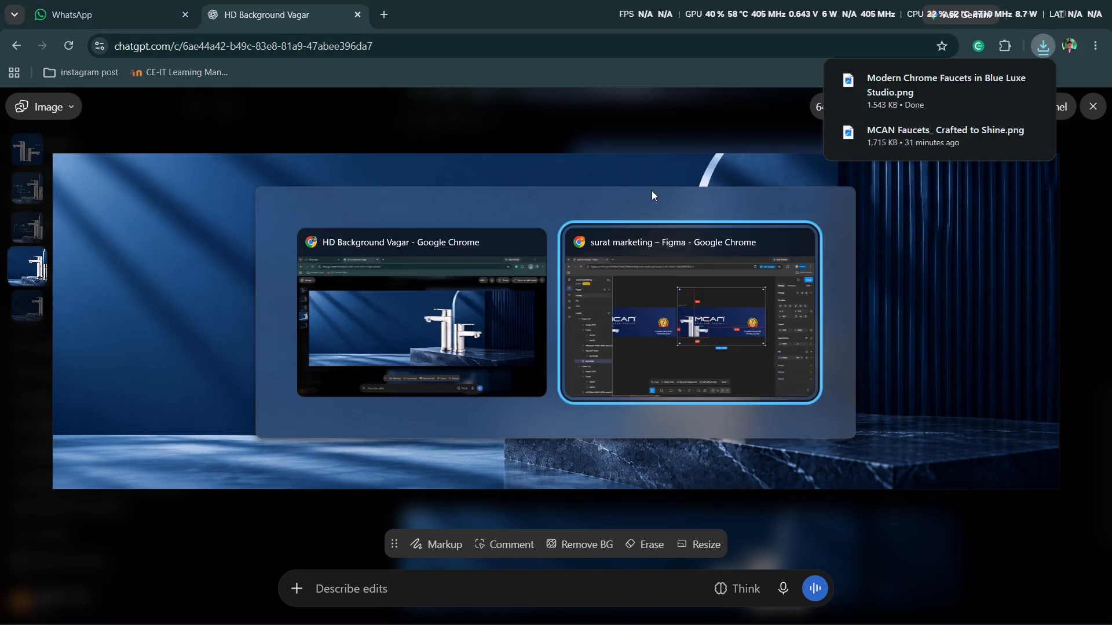
Set the duplicated banner frame's fill to the image "Modern Chrome Faucets in Blue Luxe Studio" from Downloads.
double_click(523, 219)
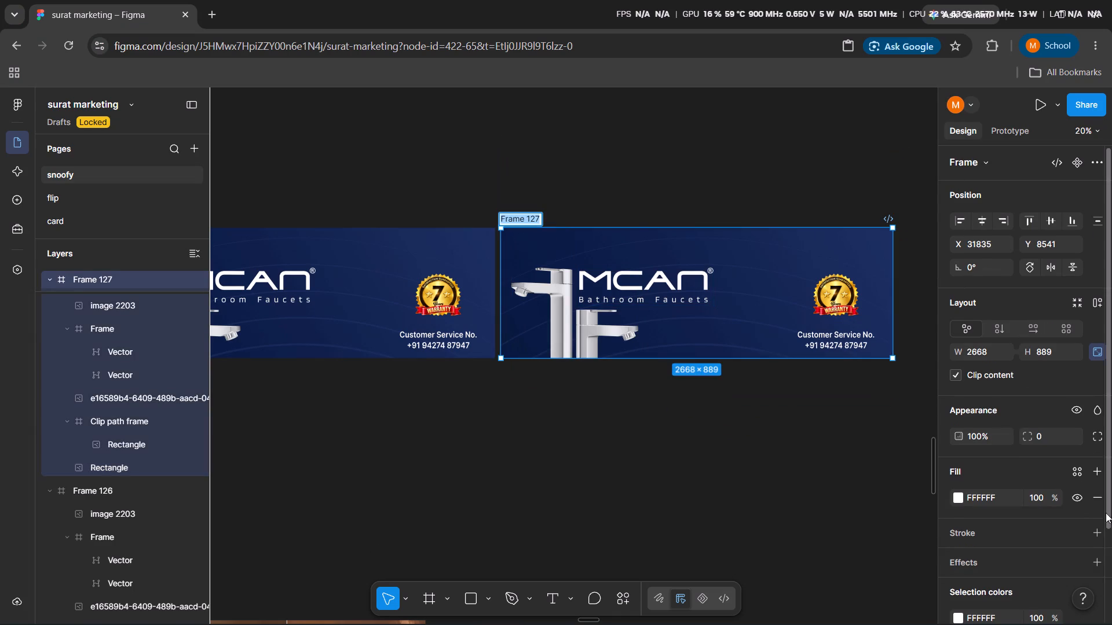
click(953, 495)
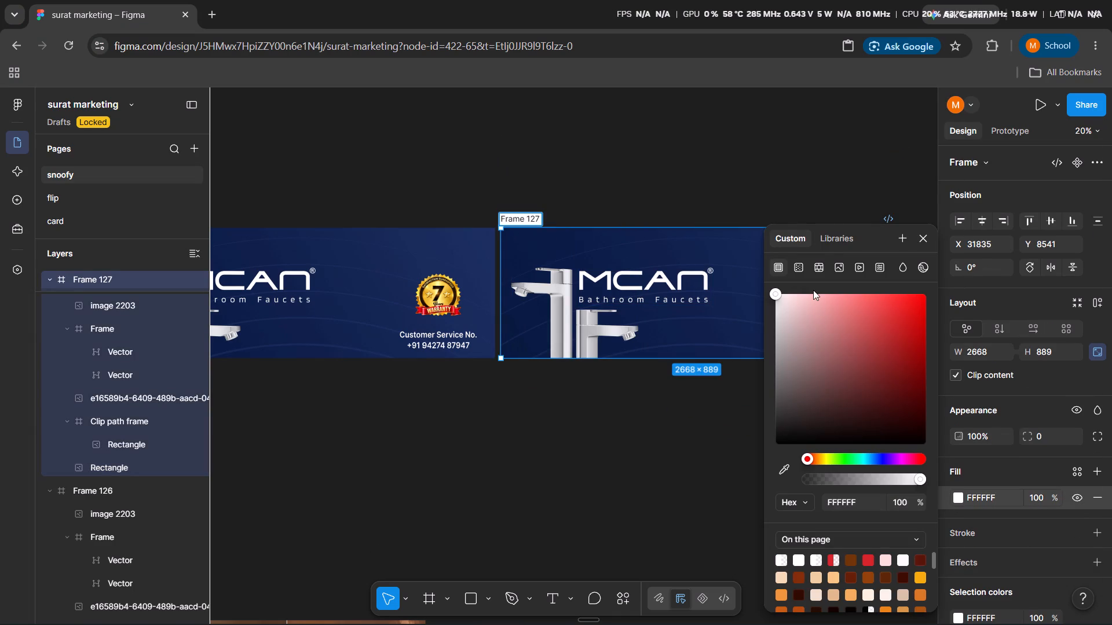
click(842, 272)
click(829, 350)
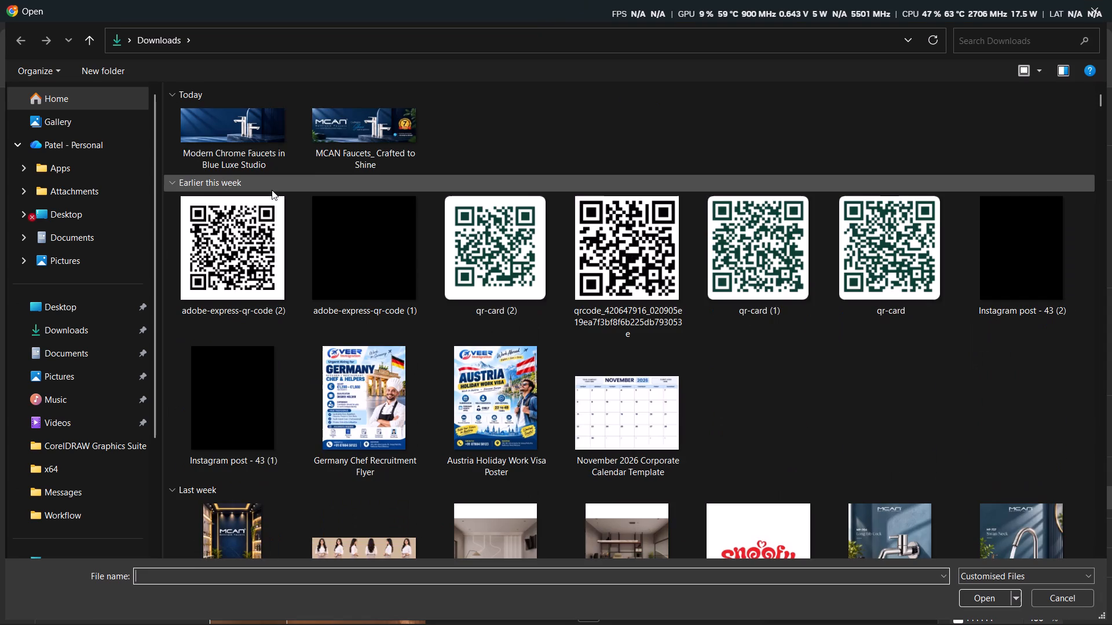
double_click(261, 149)
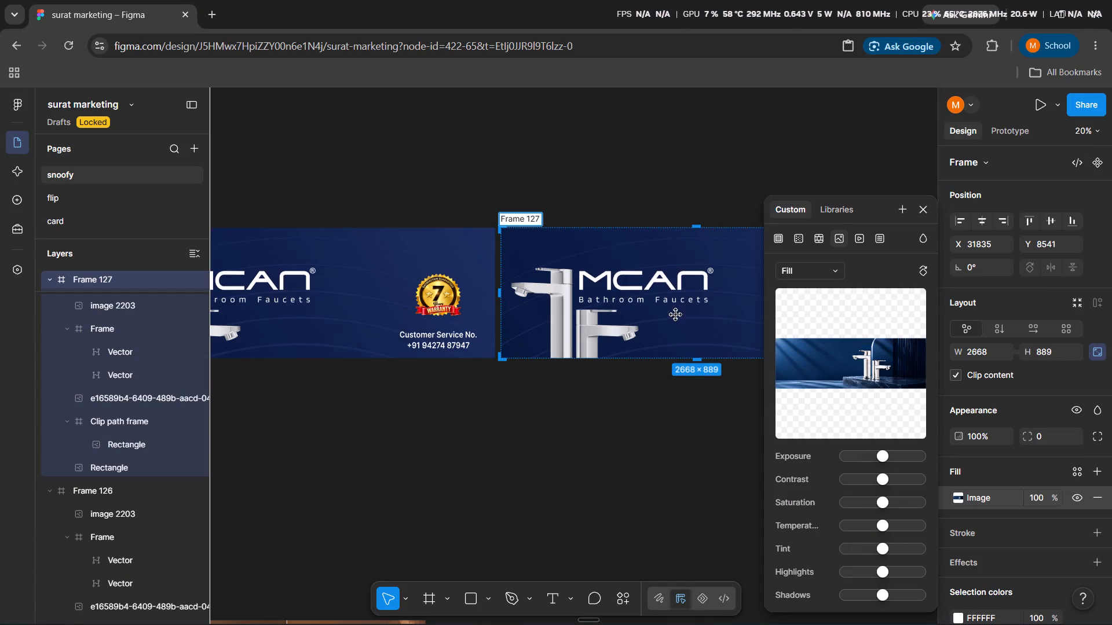
Delete the old navy background rectangle from the duplicated banner.
click(614, 187)
click(600, 231)
click(594, 244)
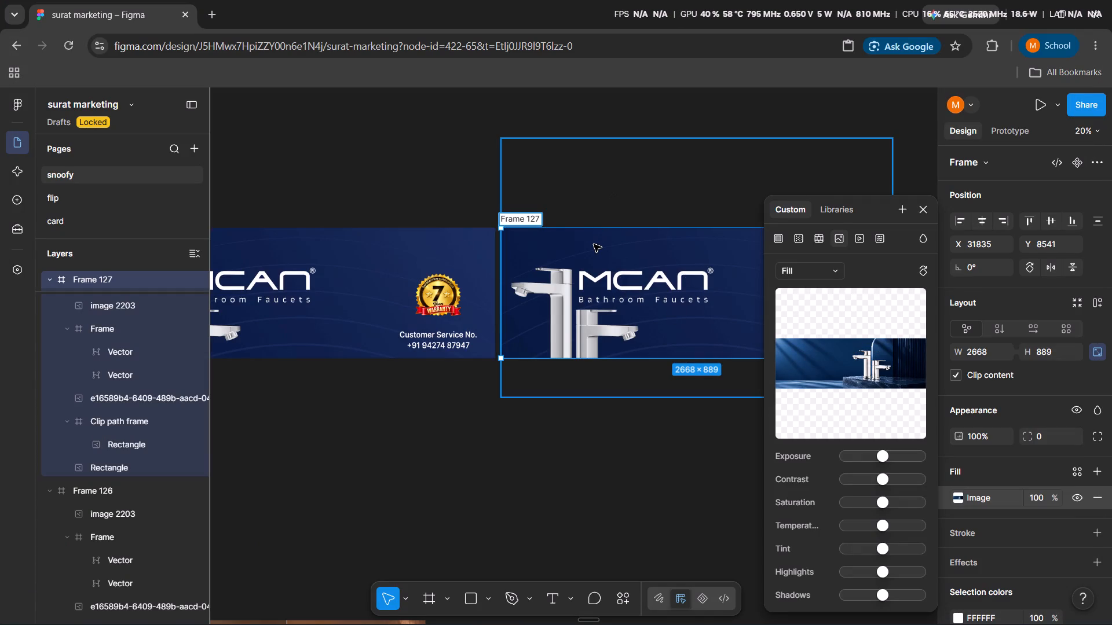
key(Delete)
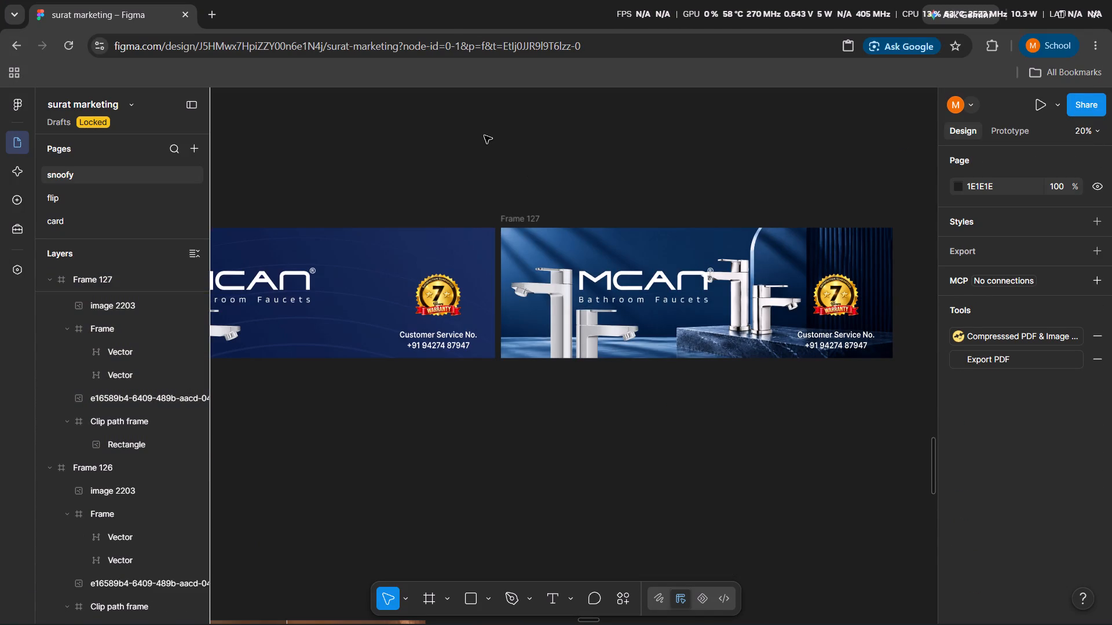
Delete the old faucet cutout (Clip path frame) from the duplicated banner.
click(493, 144)
click(576, 307)
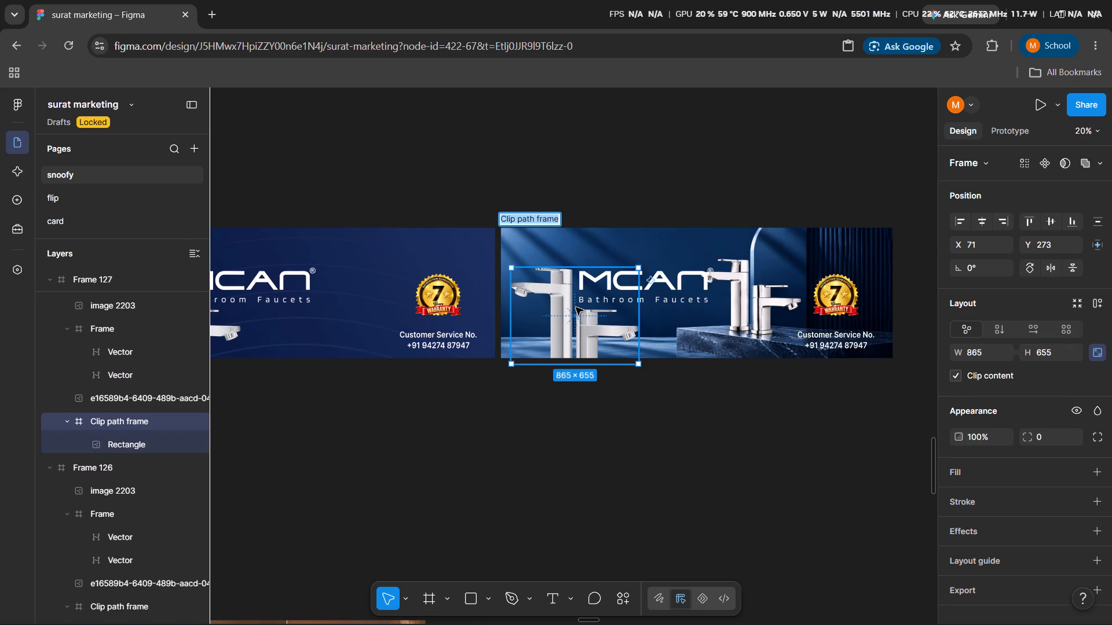
key(Delete)
click(572, 338)
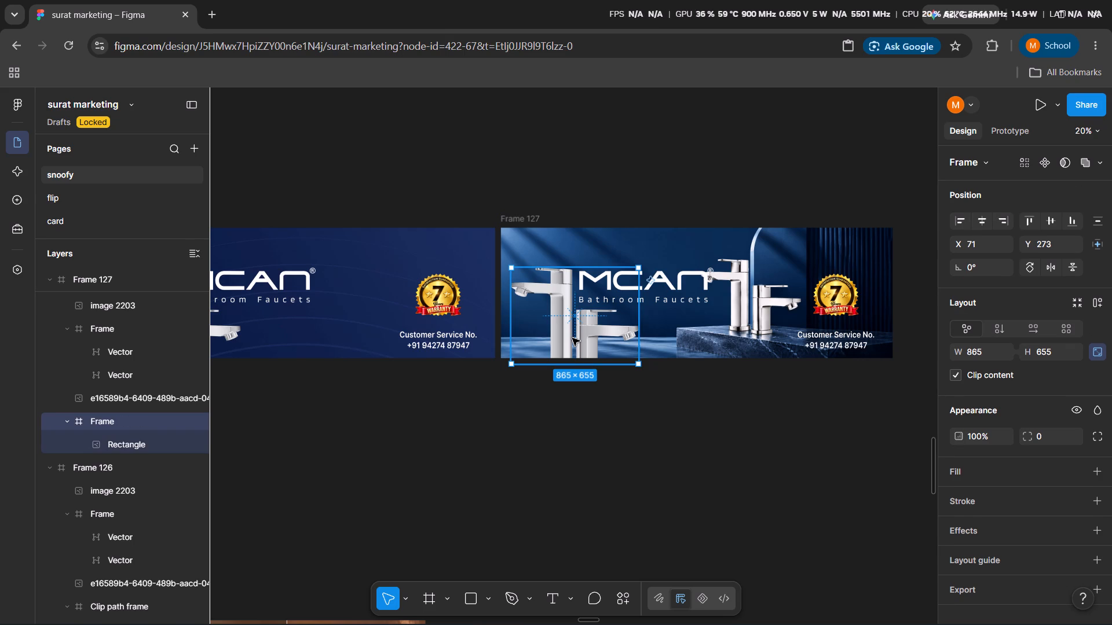
key(Delete)
Move the MCAN logo into the duplicated banner's empty area beside the faucets, at about X 169, Y 184.
drag(622, 289, 605, 286)
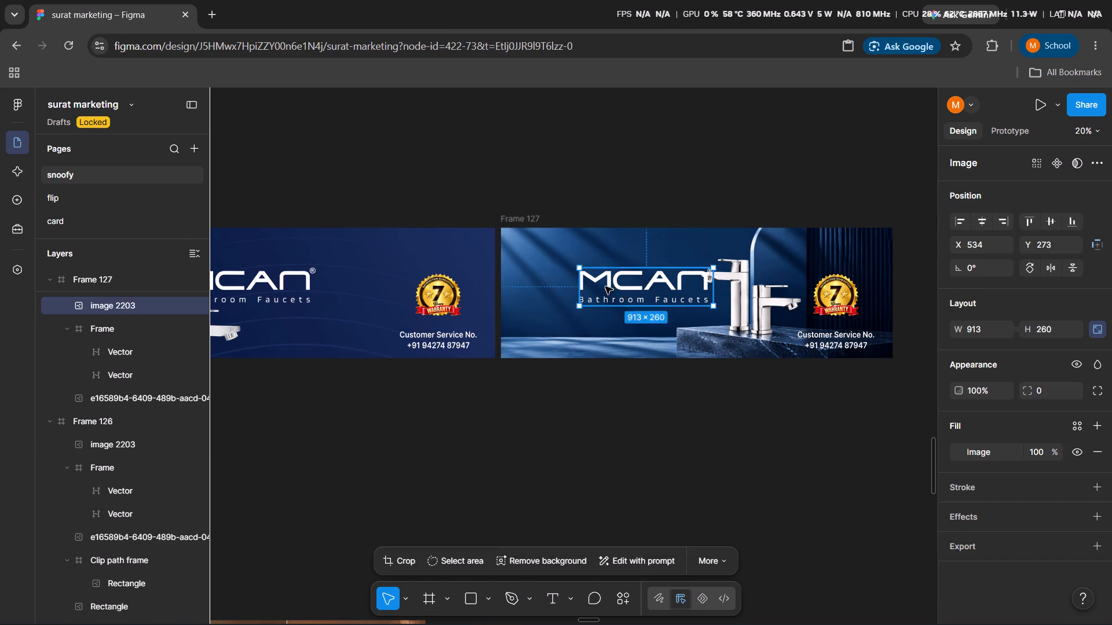
drag(605, 286, 564, 277)
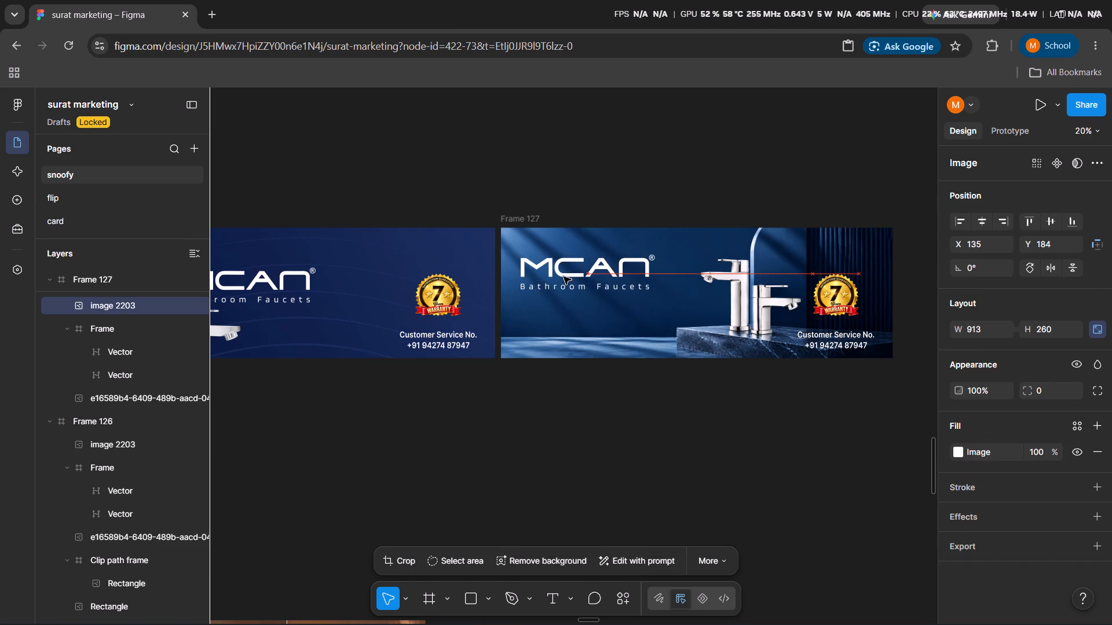
drag(564, 277, 568, 275)
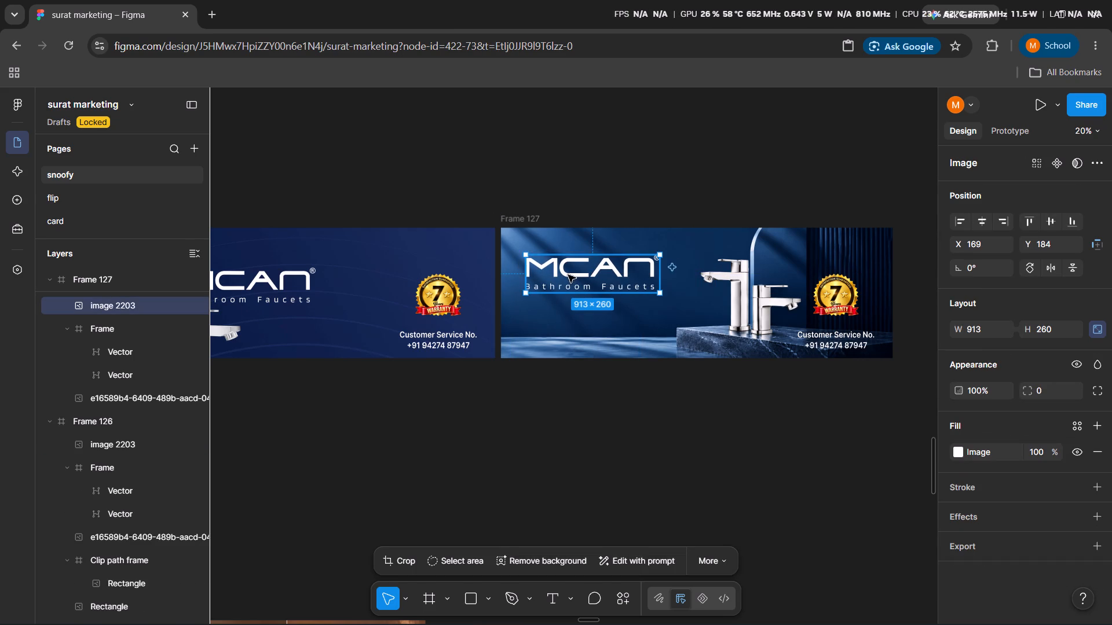
Move the customer service text block in the duplicated banner up over the dark panel, to about X 2066, Y 632.
click(586, 172)
scroll(586, 172, right, 1)
scroll(586, 172, left, 2)
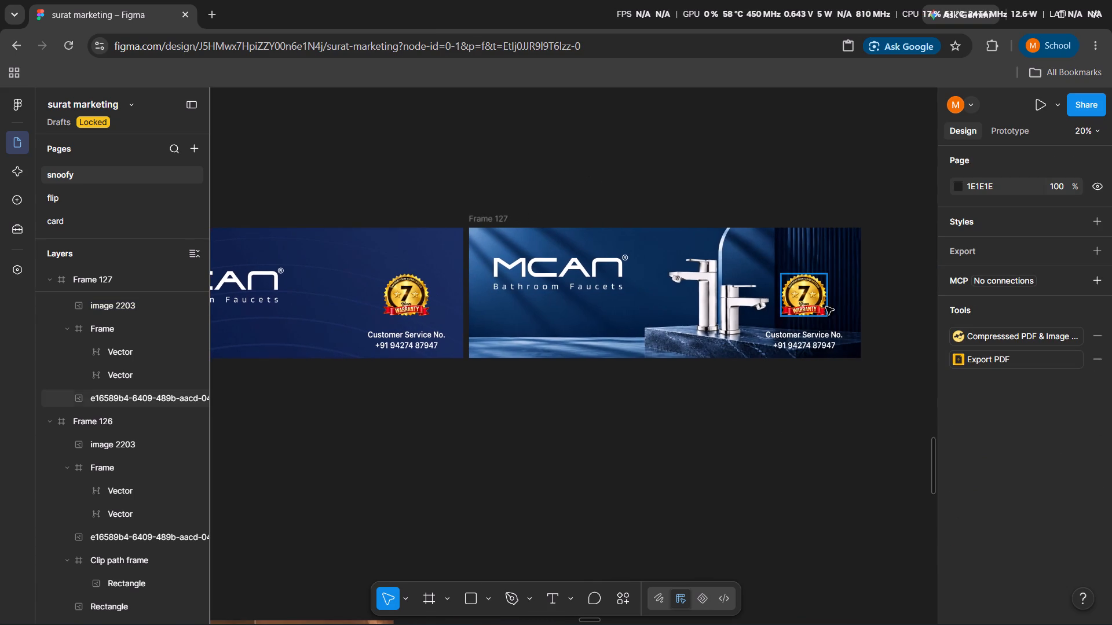
drag(791, 347, 798, 336)
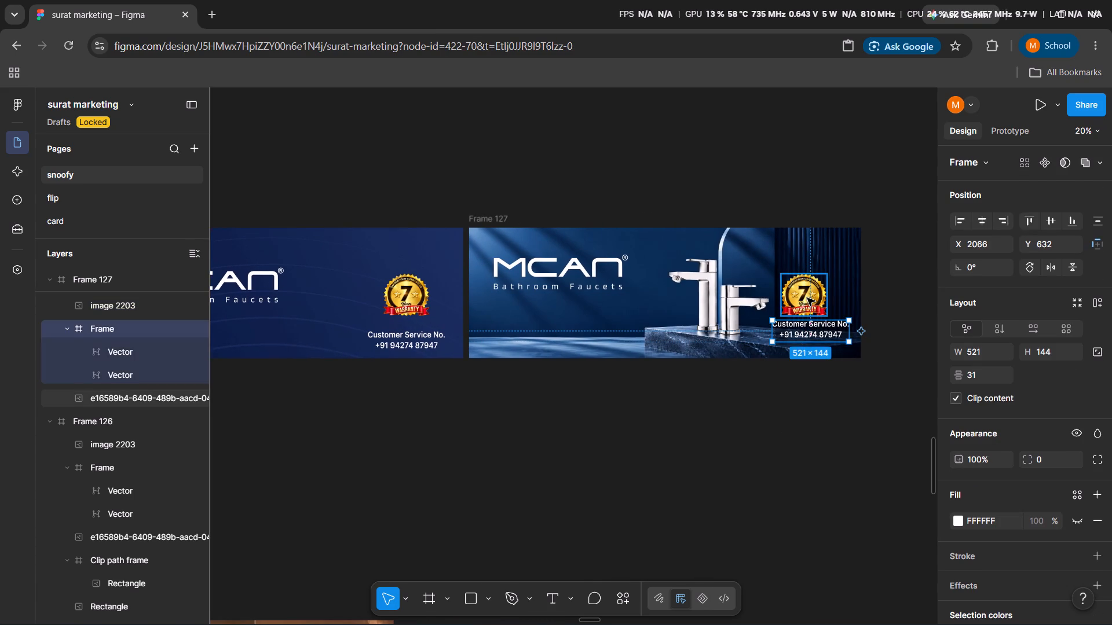
Move the gold warranty badge up above the customer service text, centred on it at about X 2168, Y 156.
drag(807, 298, 814, 273)
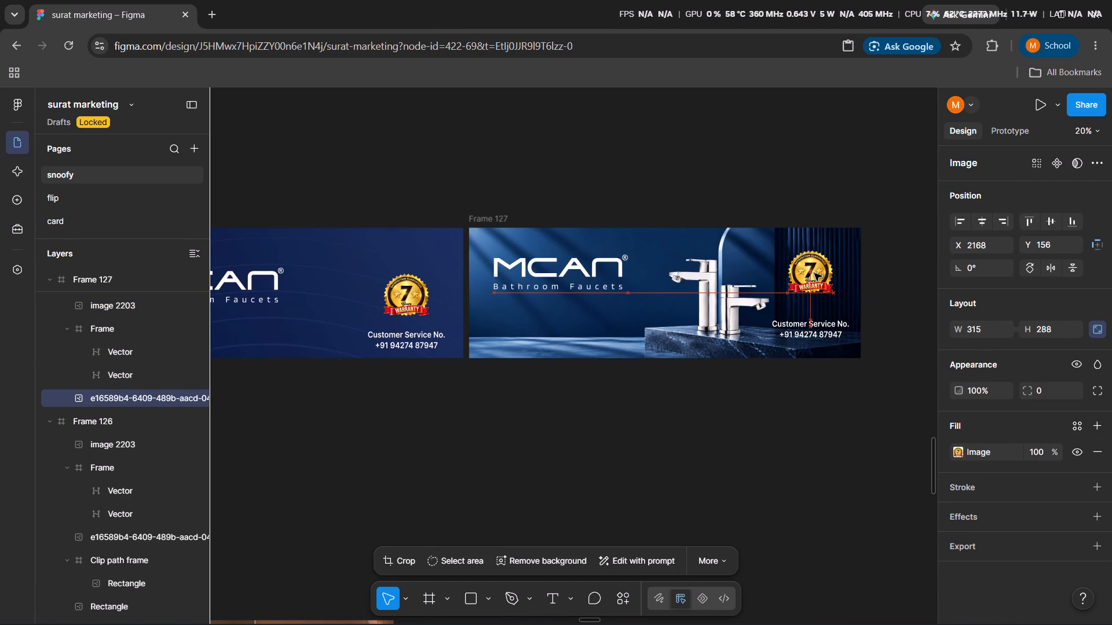
drag(814, 273, 815, 273)
Move the customer service text up to sit just beneath the warranty badge, at about X 2067, Y 543.
drag(808, 330, 808, 325)
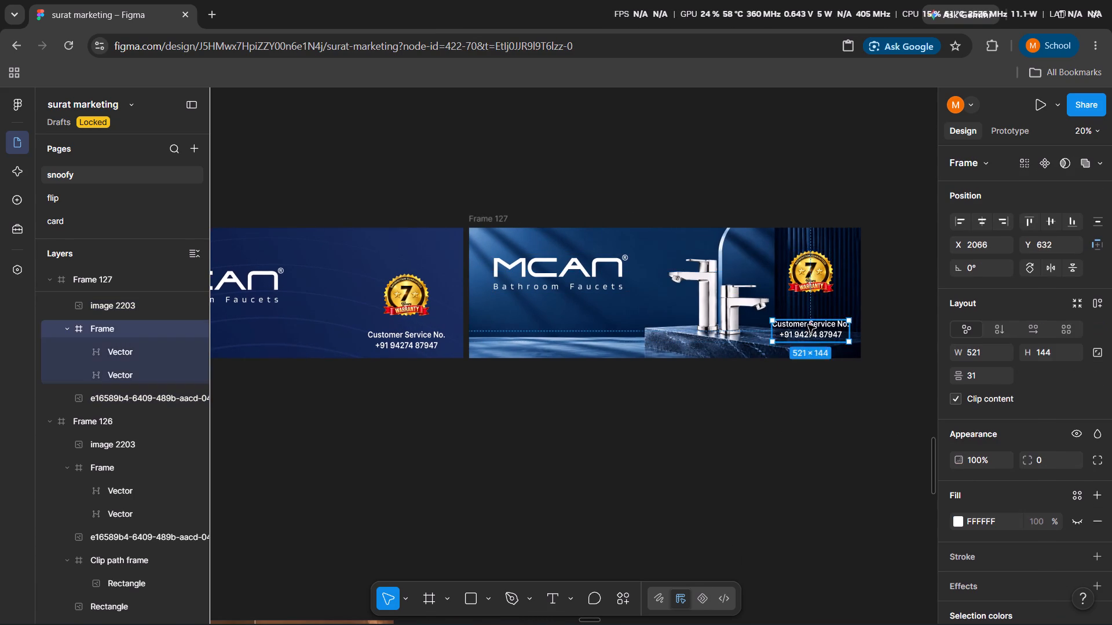
drag(808, 325, 809, 317)
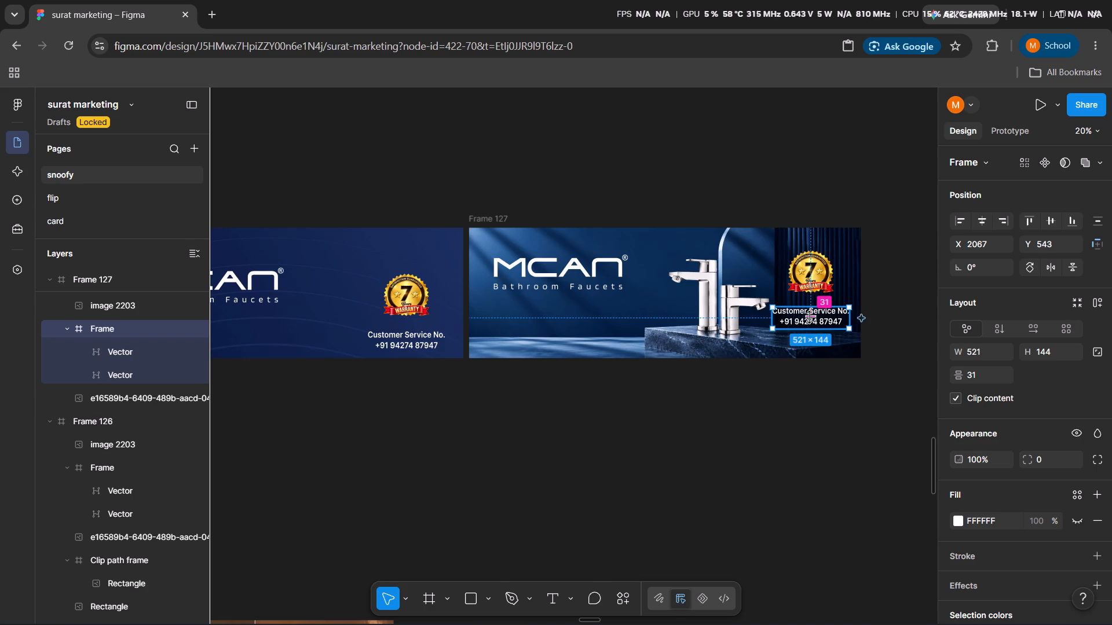
click(715, 210)
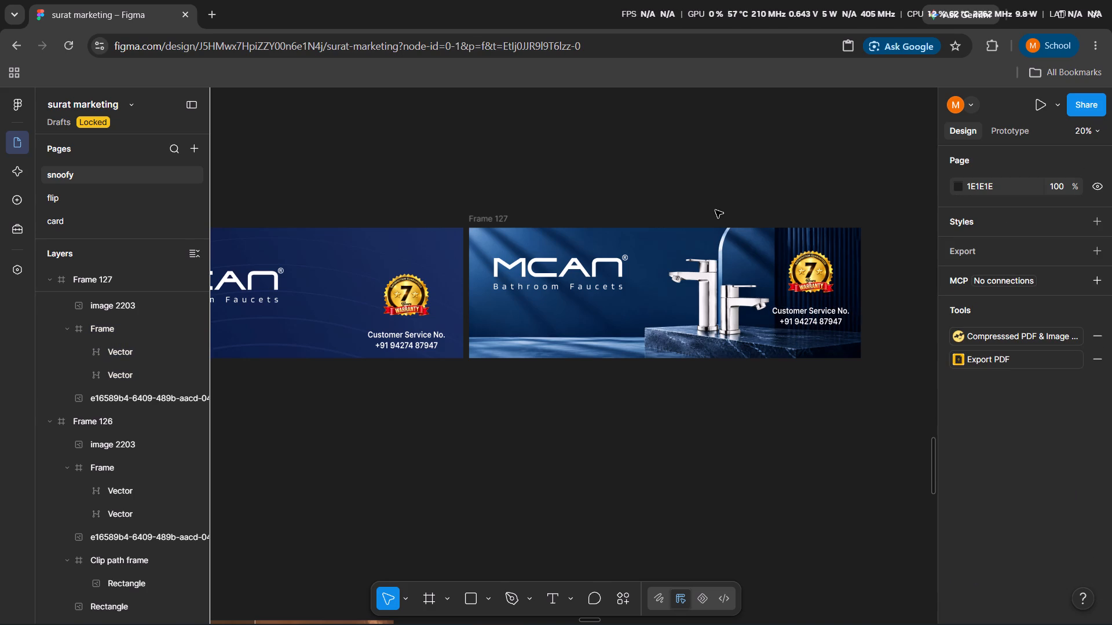
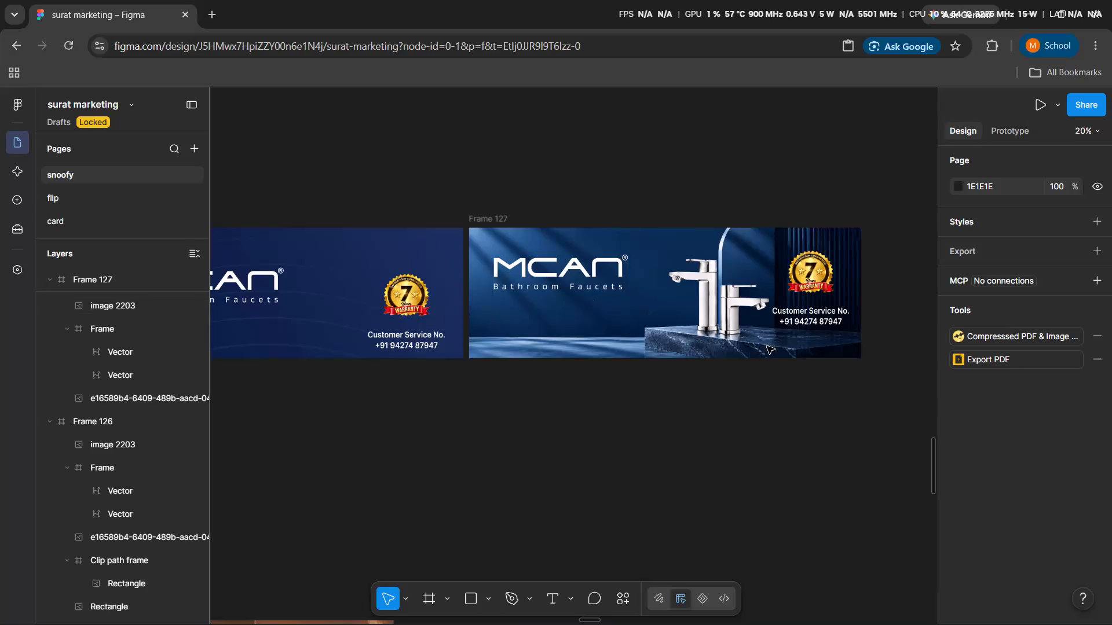
Close the browser window with the Figma banner file and the one with the ChatGPT background image.
click(570, 137)
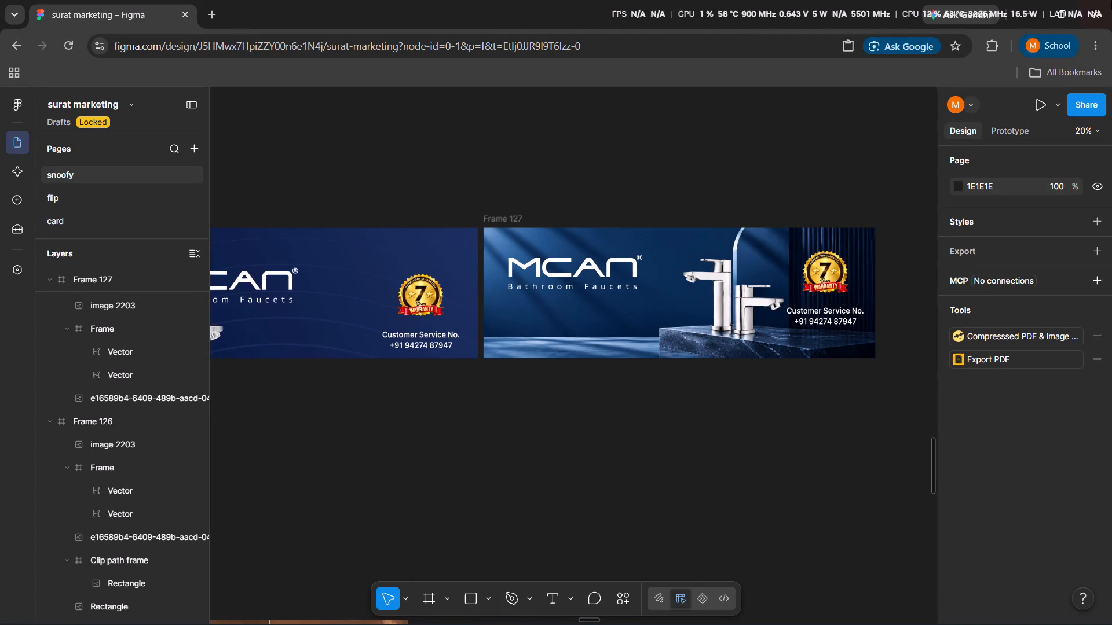
click(1111, 0)
click(1111, 0)
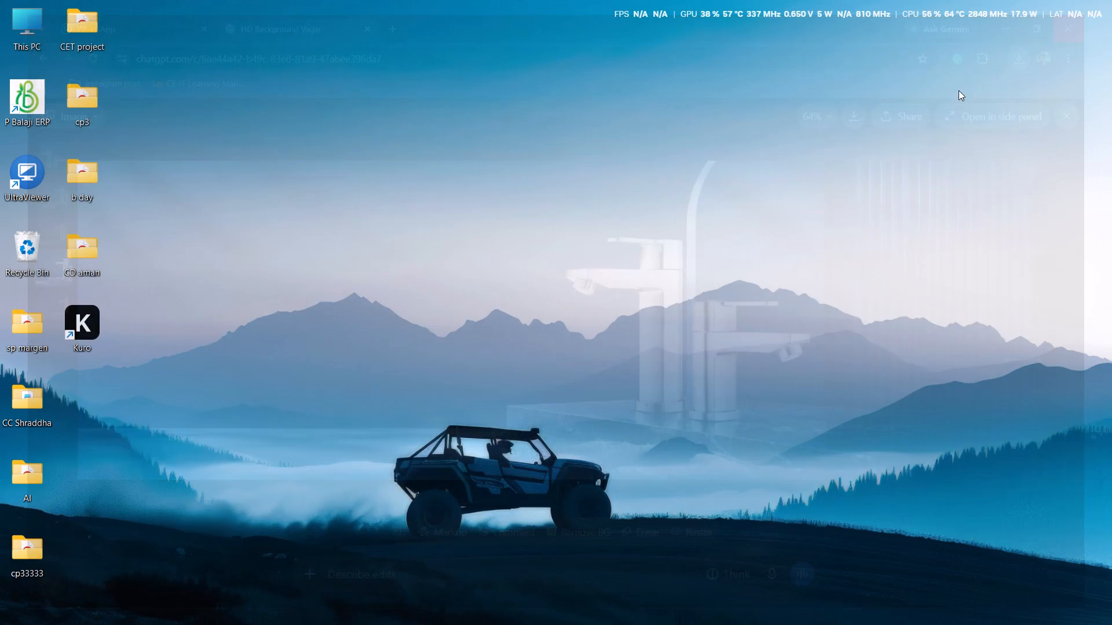
Shut down the computer.
click(407, 616)
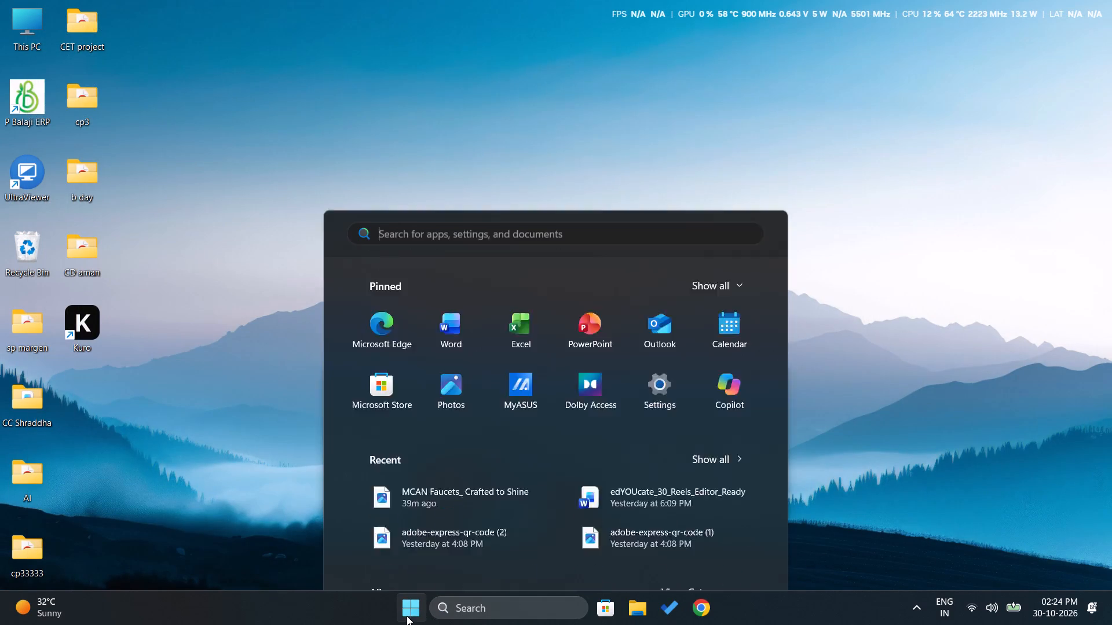
click(734, 562)
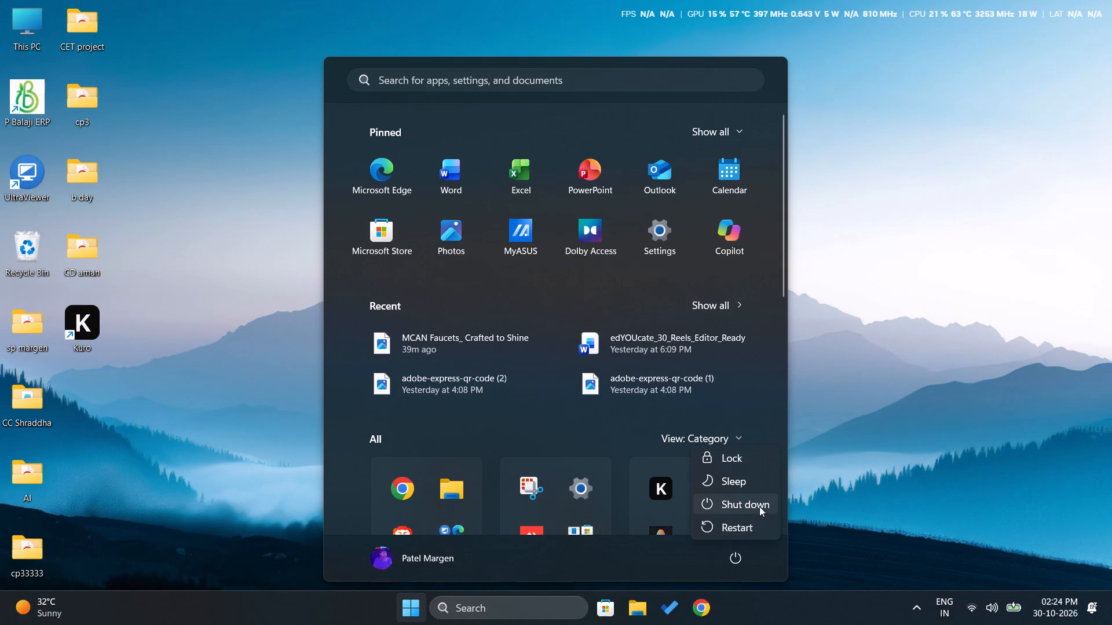
click(759, 506)
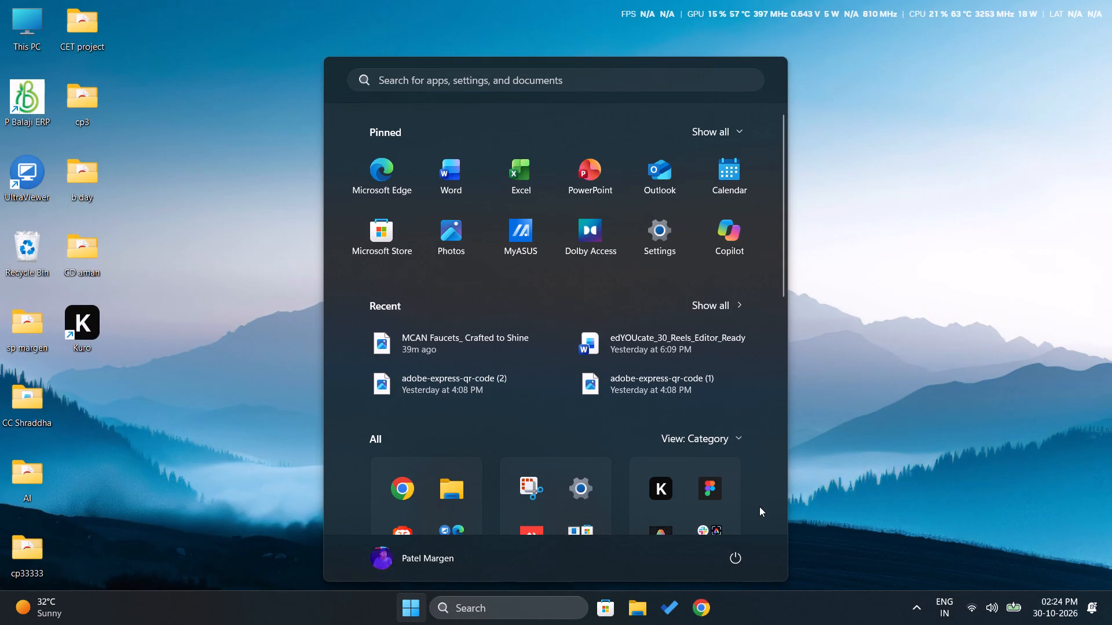